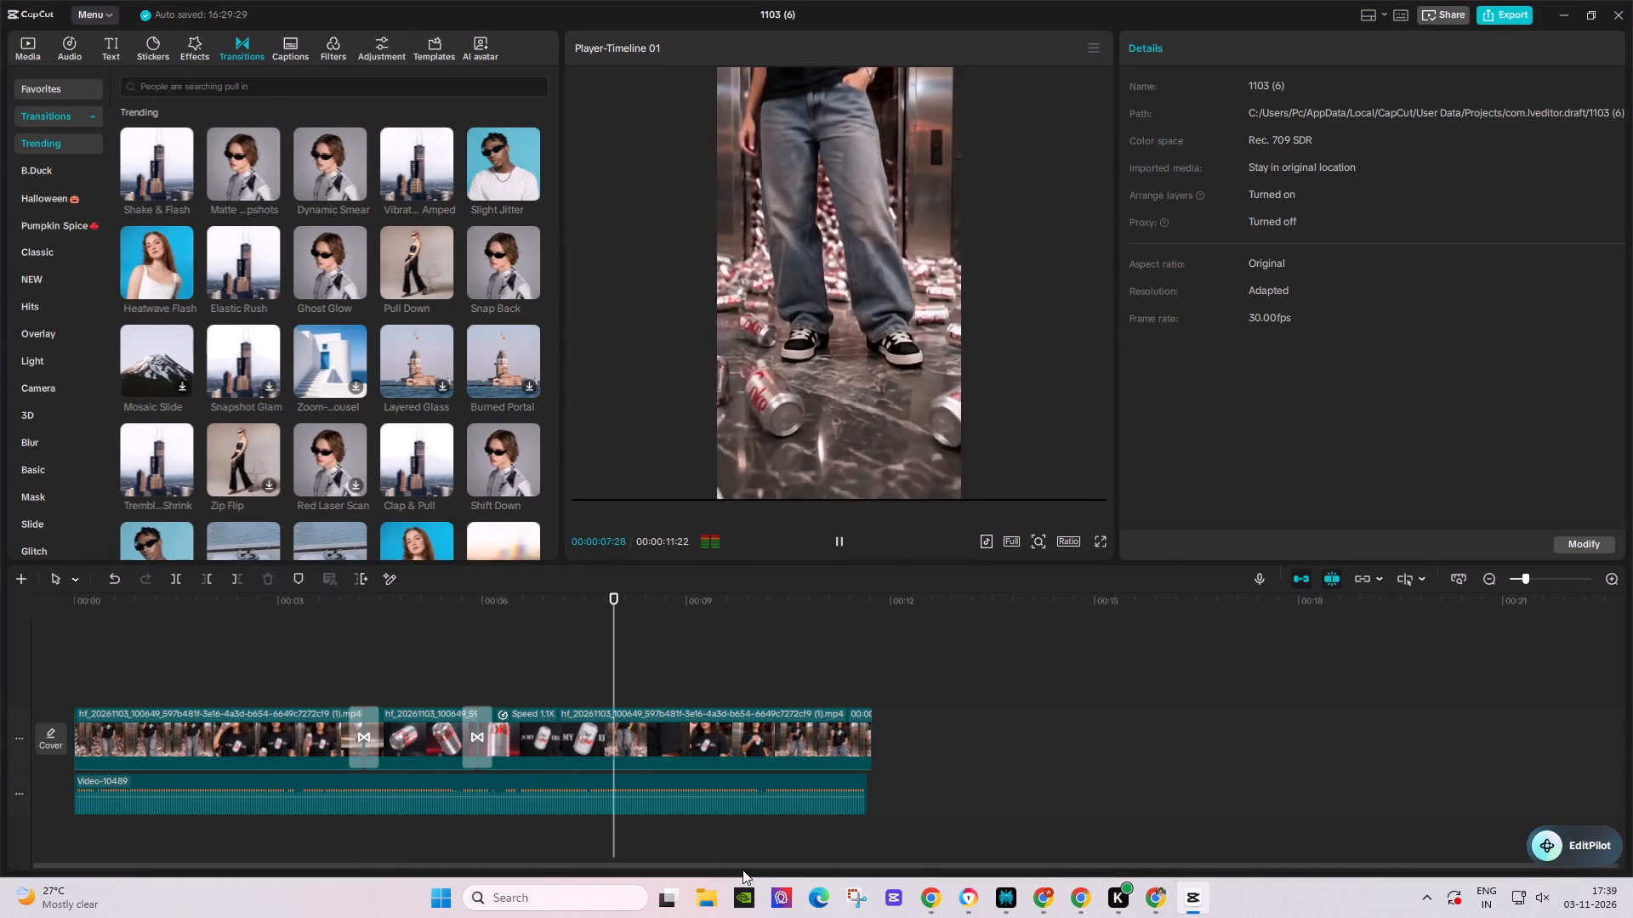
key(space)
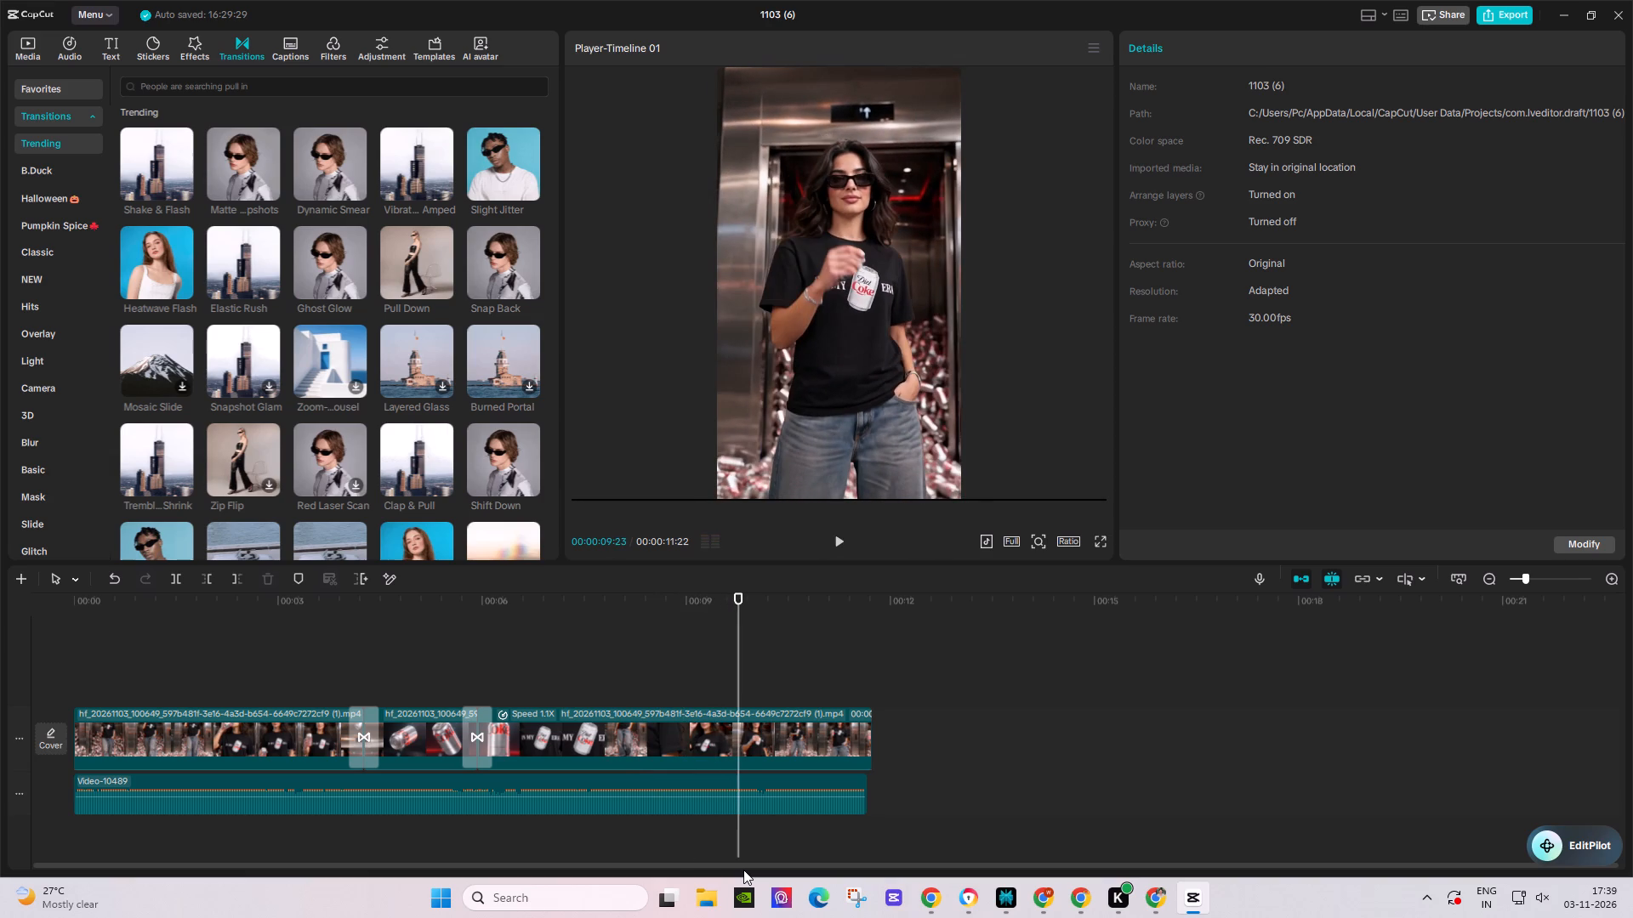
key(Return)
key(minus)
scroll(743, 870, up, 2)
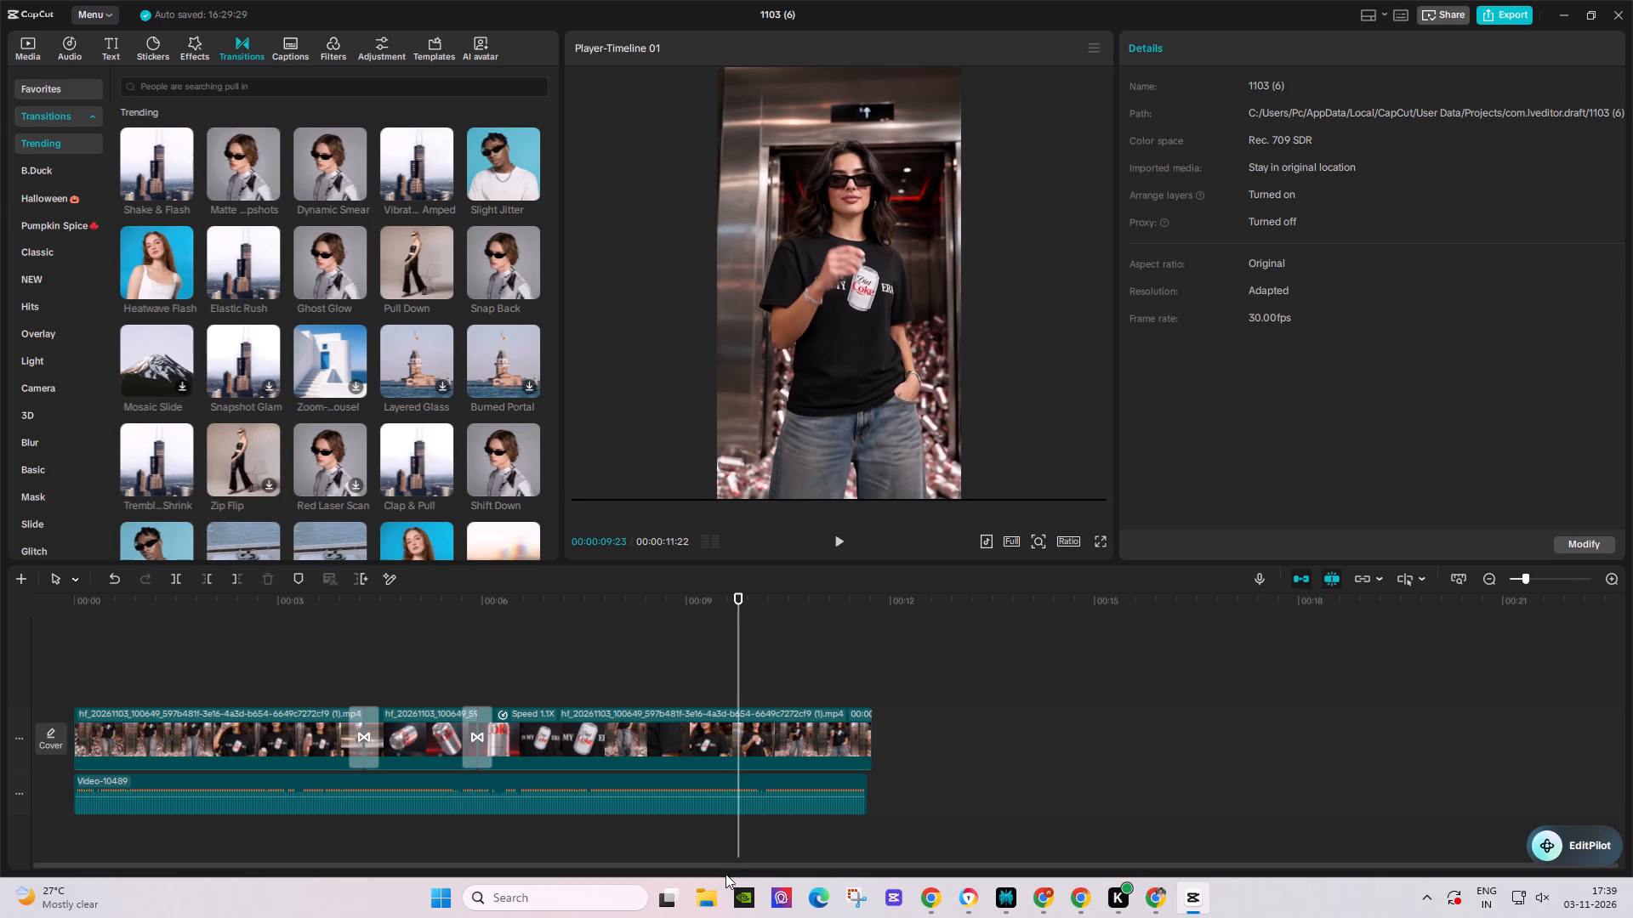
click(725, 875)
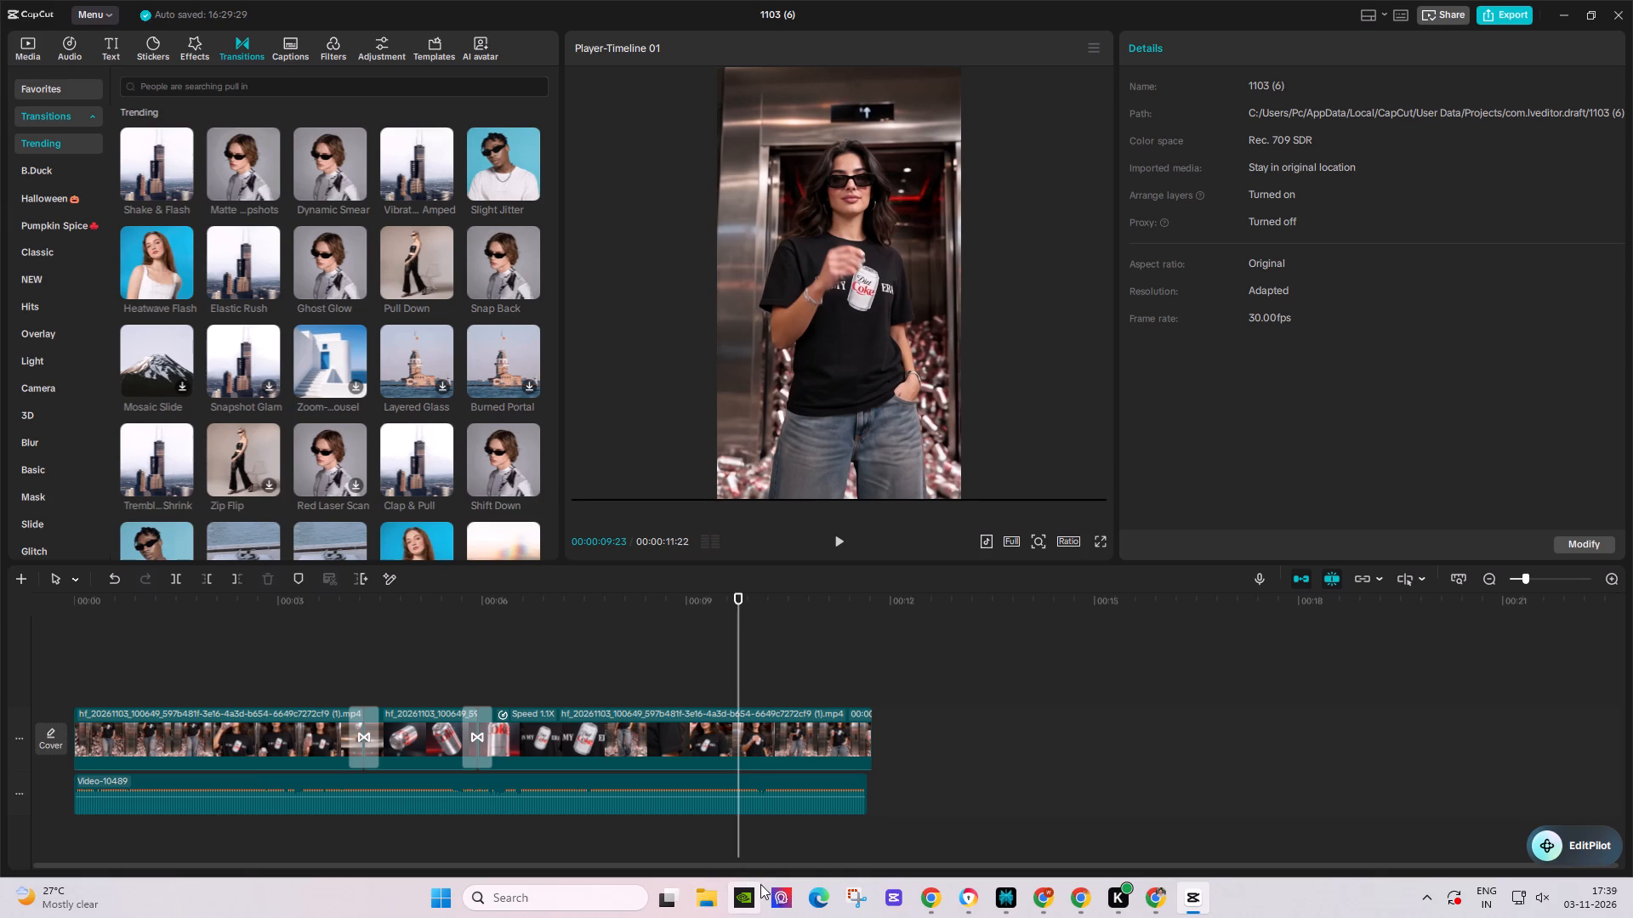
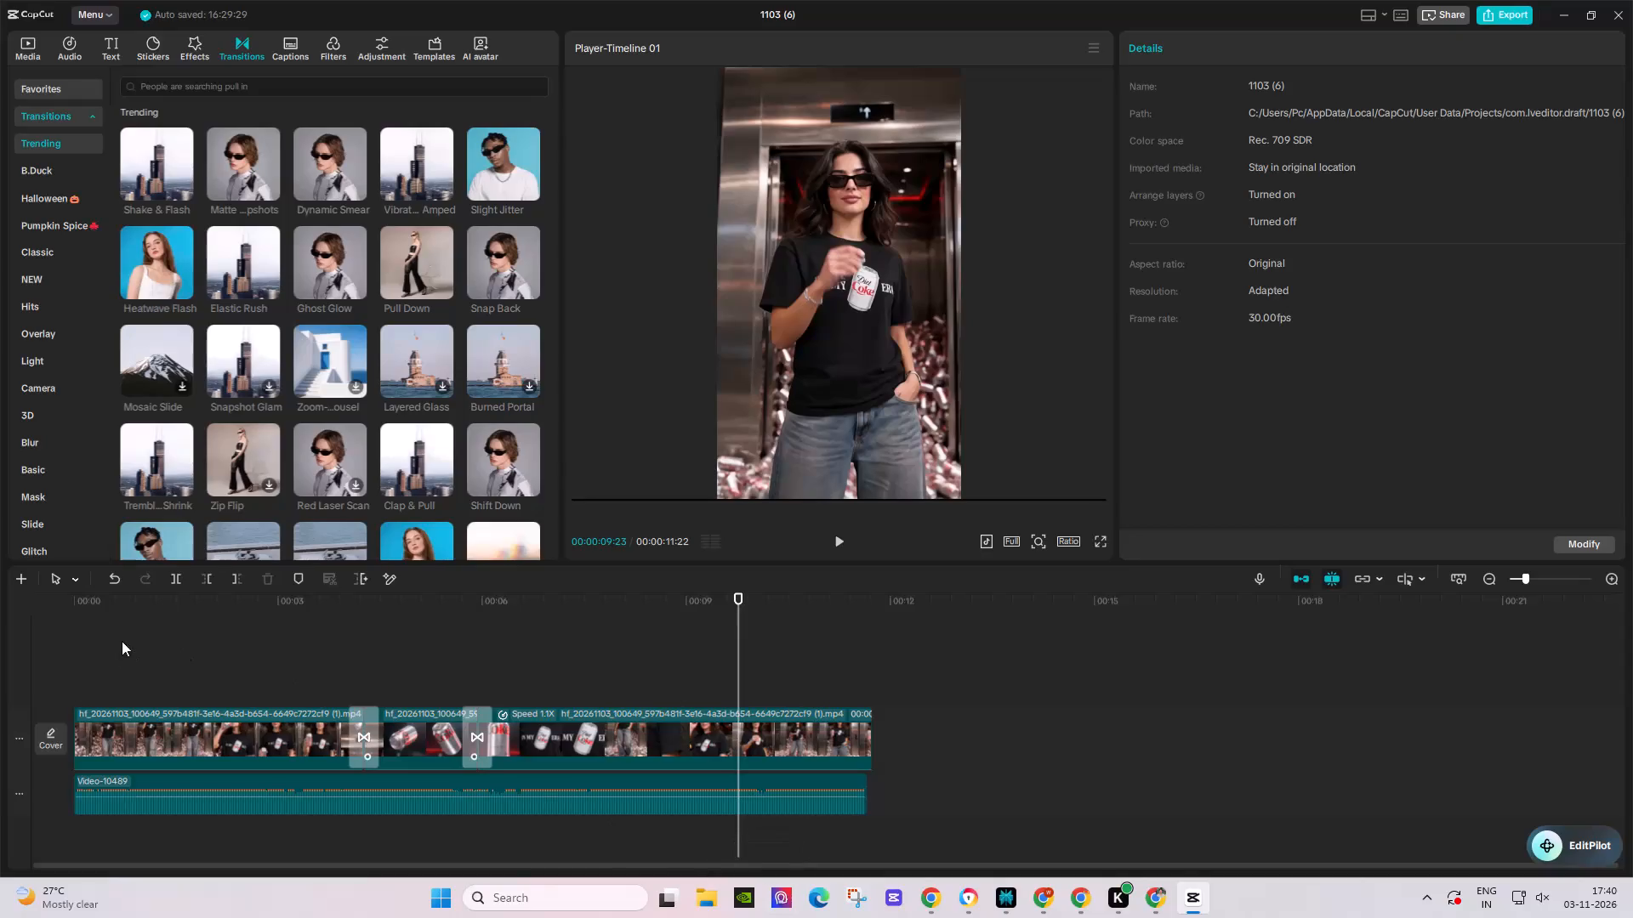
Play the edit from the very beginning of the timeline to review it.
drag(128, 612, 111, 592)
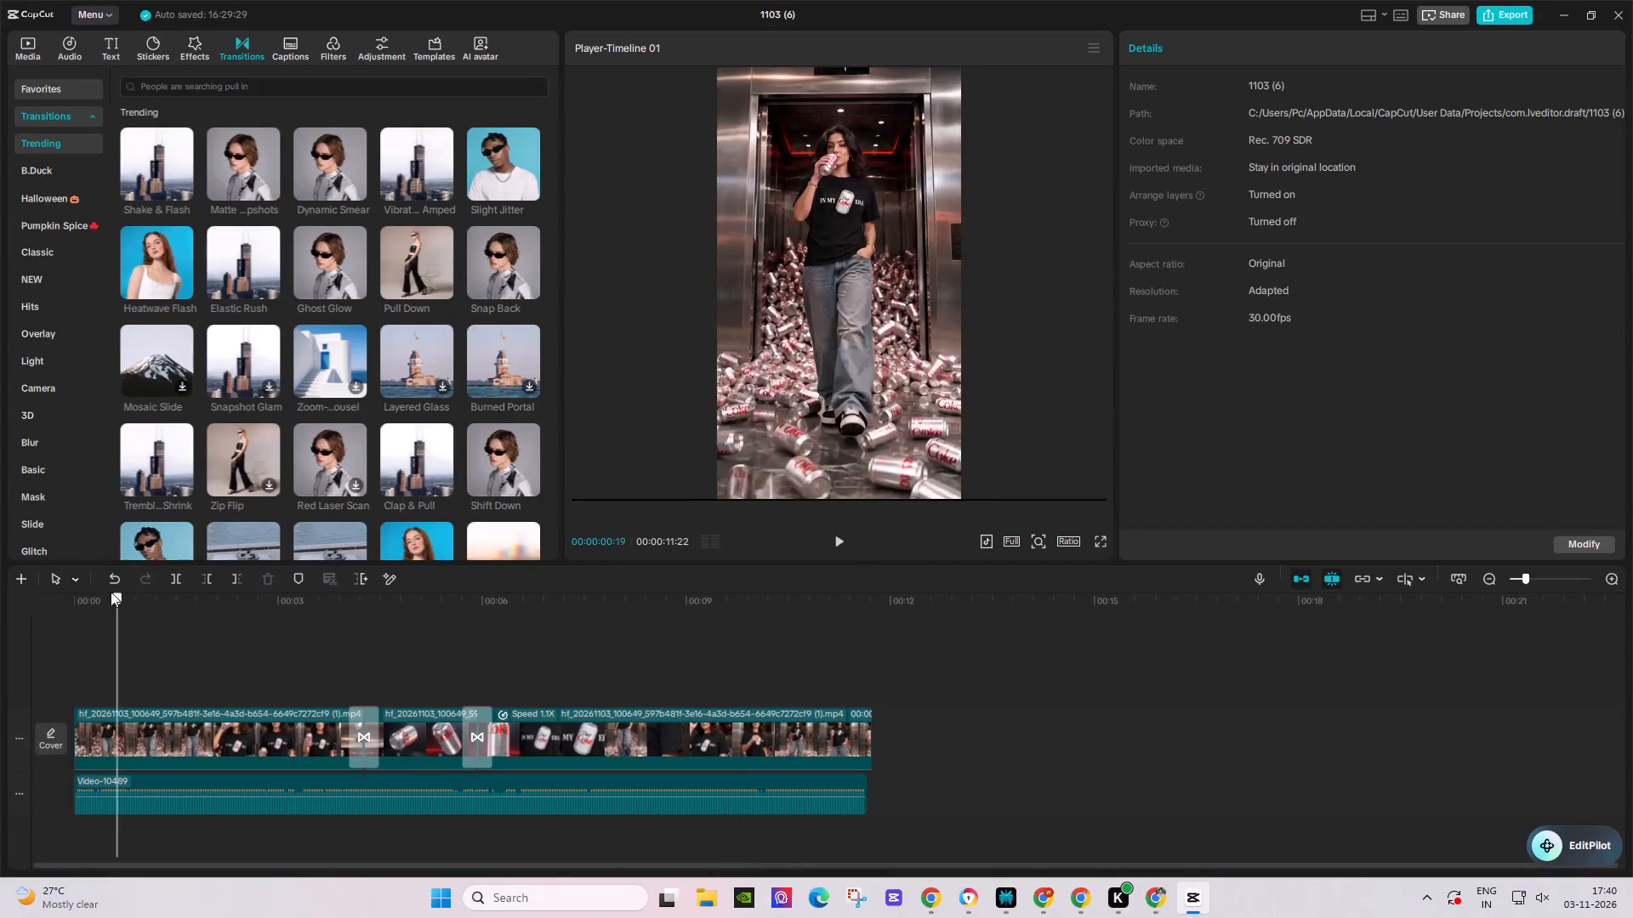
drag(111, 592, 23, 578)
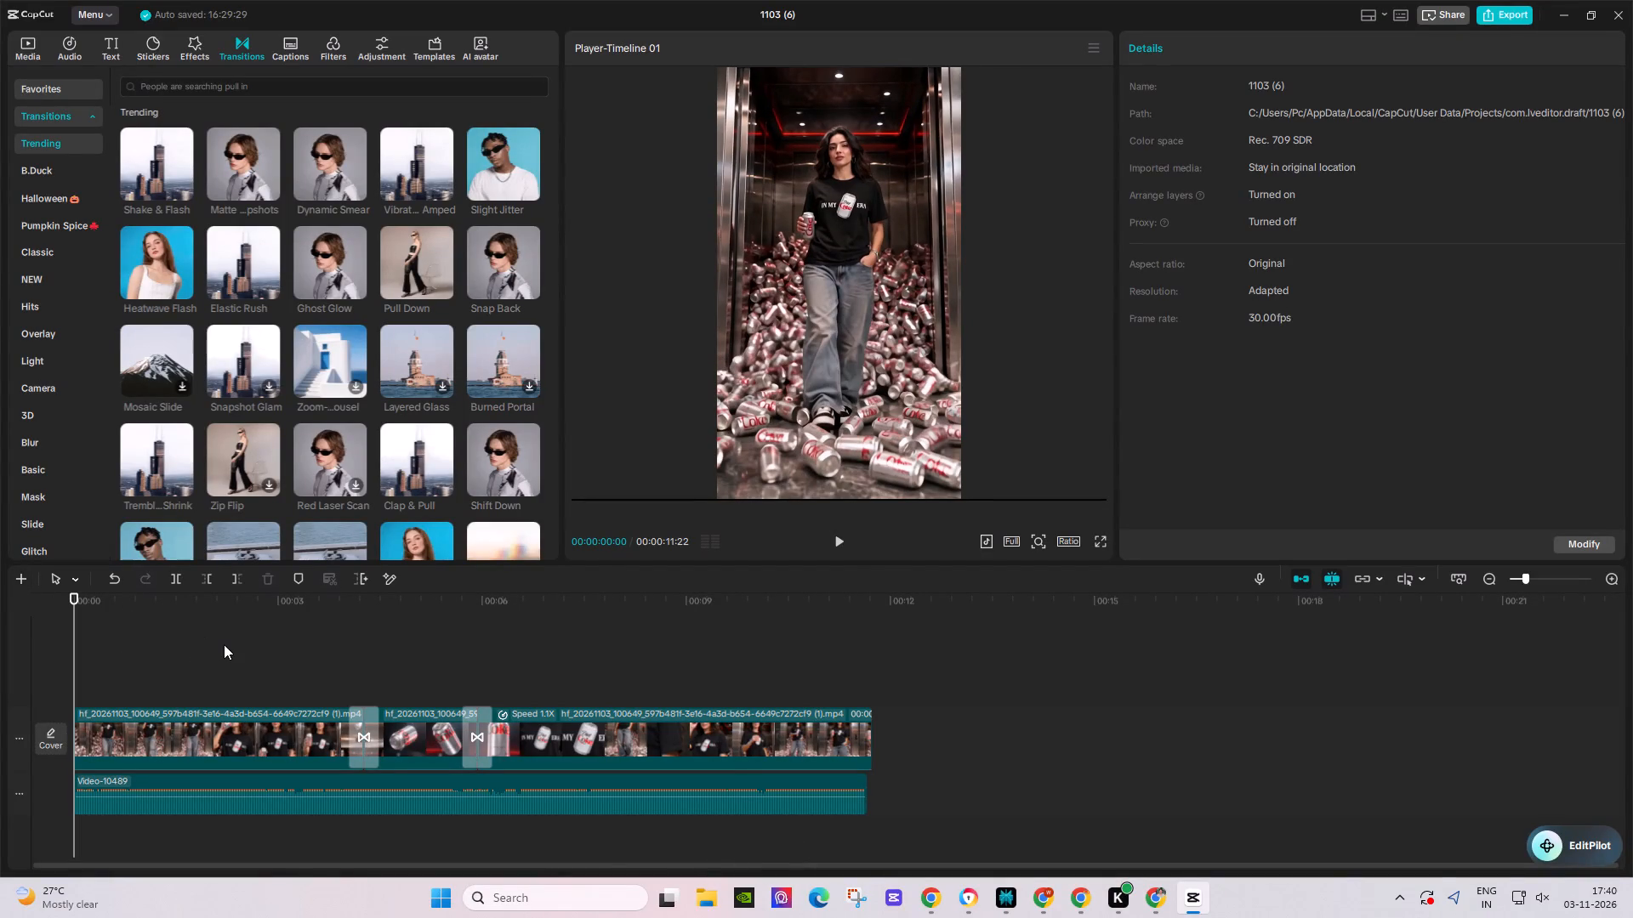
key(space)
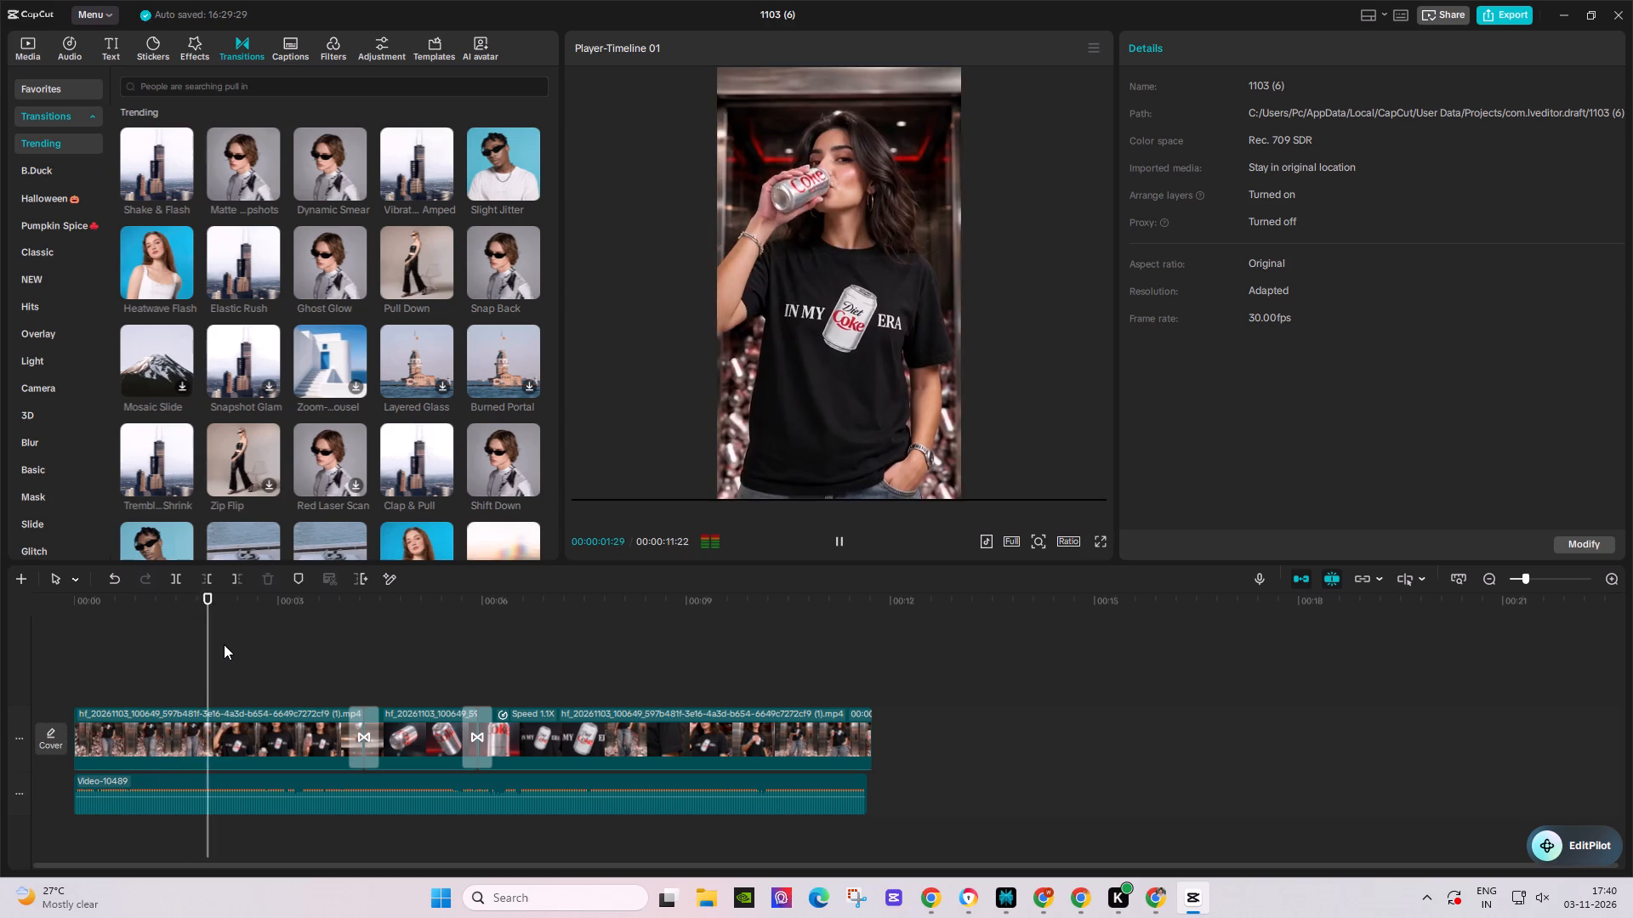
Unmute the computer's system sound.
click(1556, 886)
click(1545, 906)
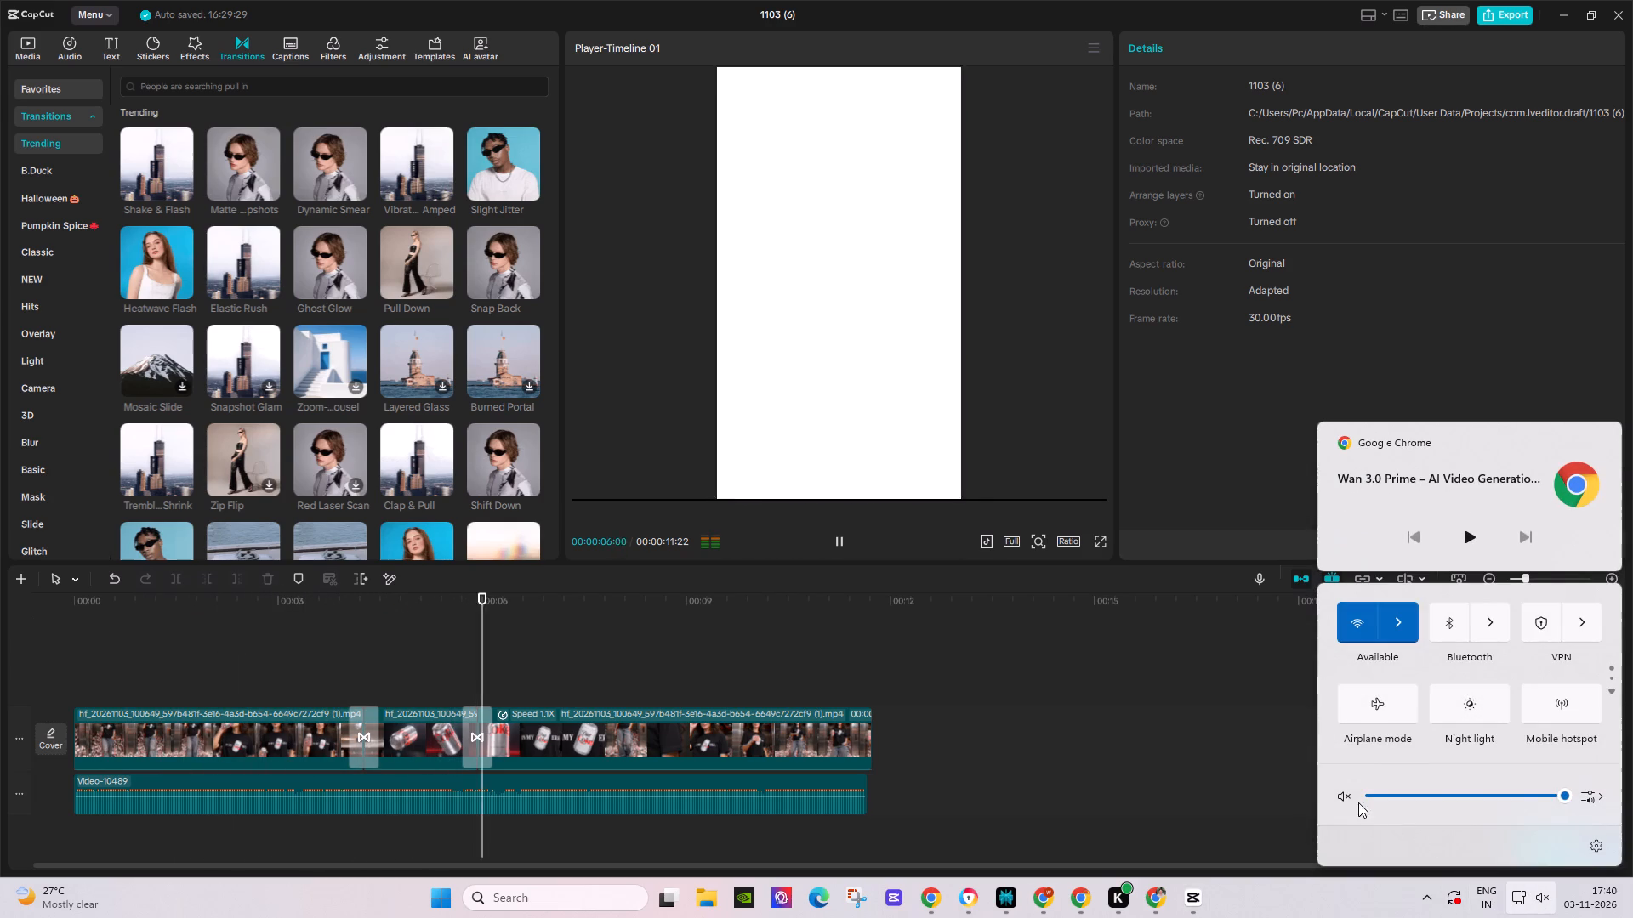
click(1346, 799)
Replay the edit from the start with sound, pause in the first transition, and park the playhead just before it at 00:00:03:25.
click(239, 604)
drag(237, 604, 3, 603)
key(space)
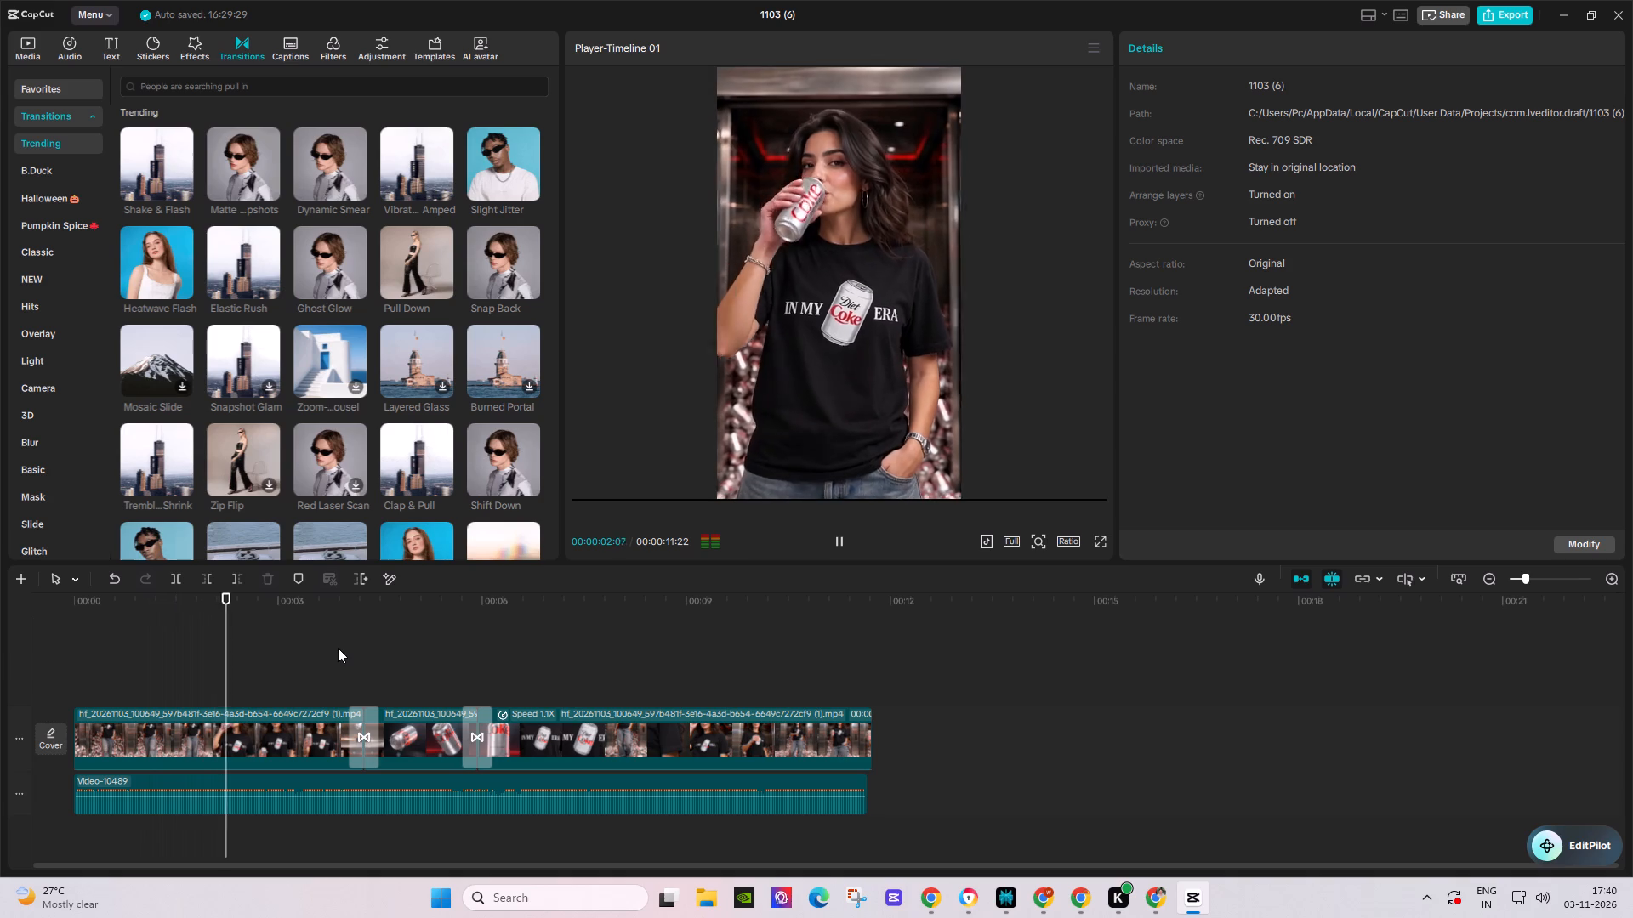
key(space)
double_click(1614, 574)
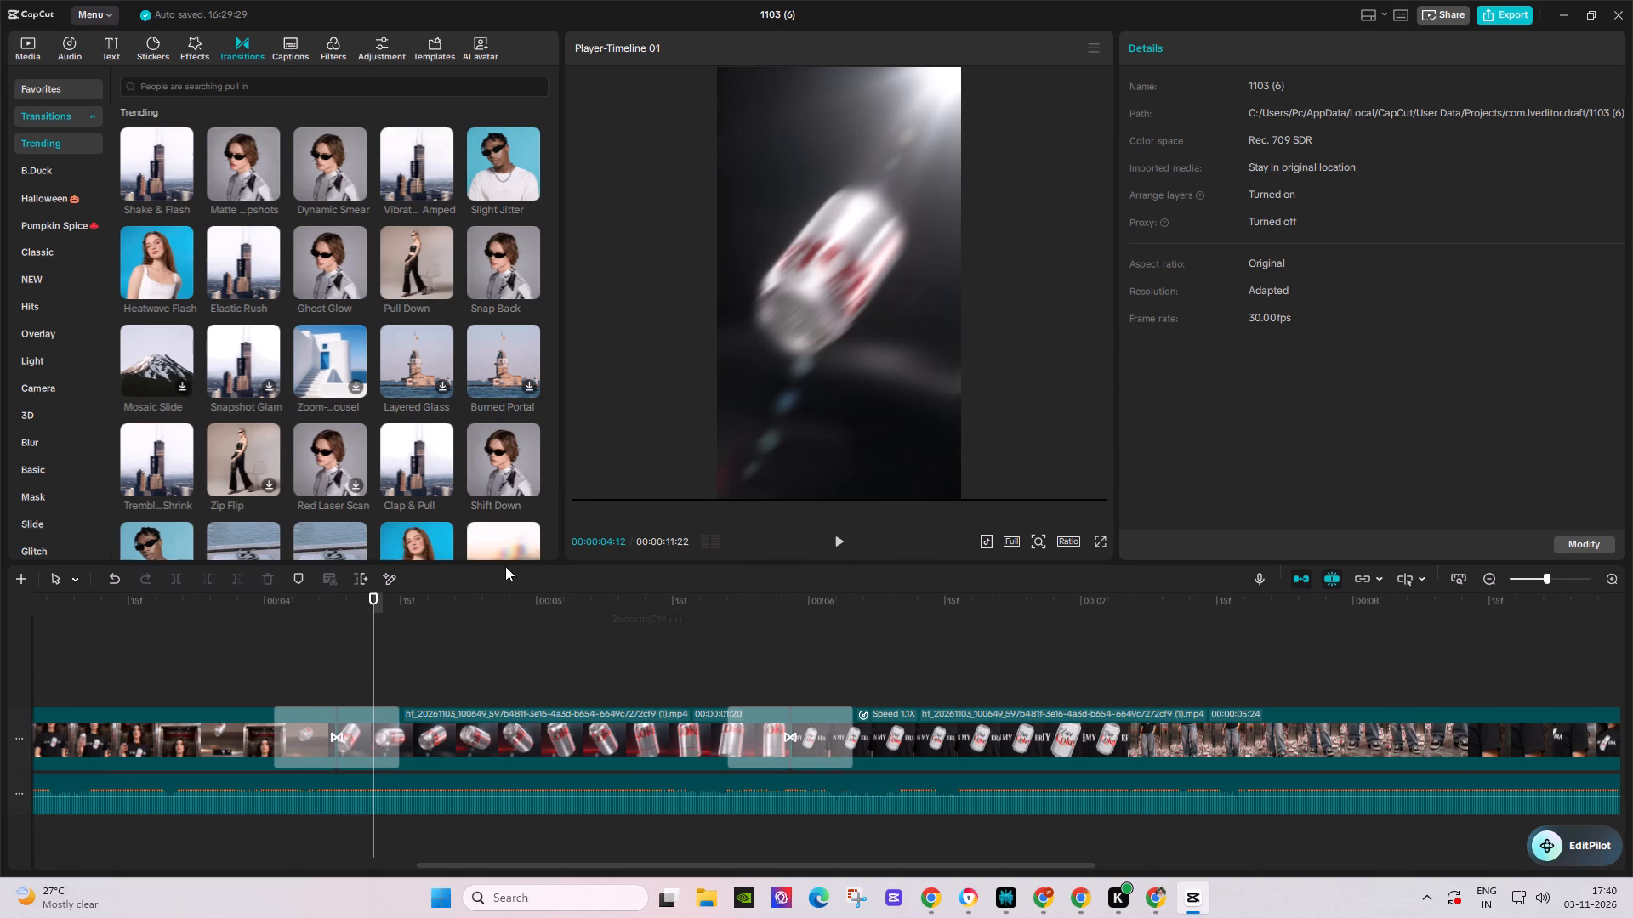
click(220, 626)
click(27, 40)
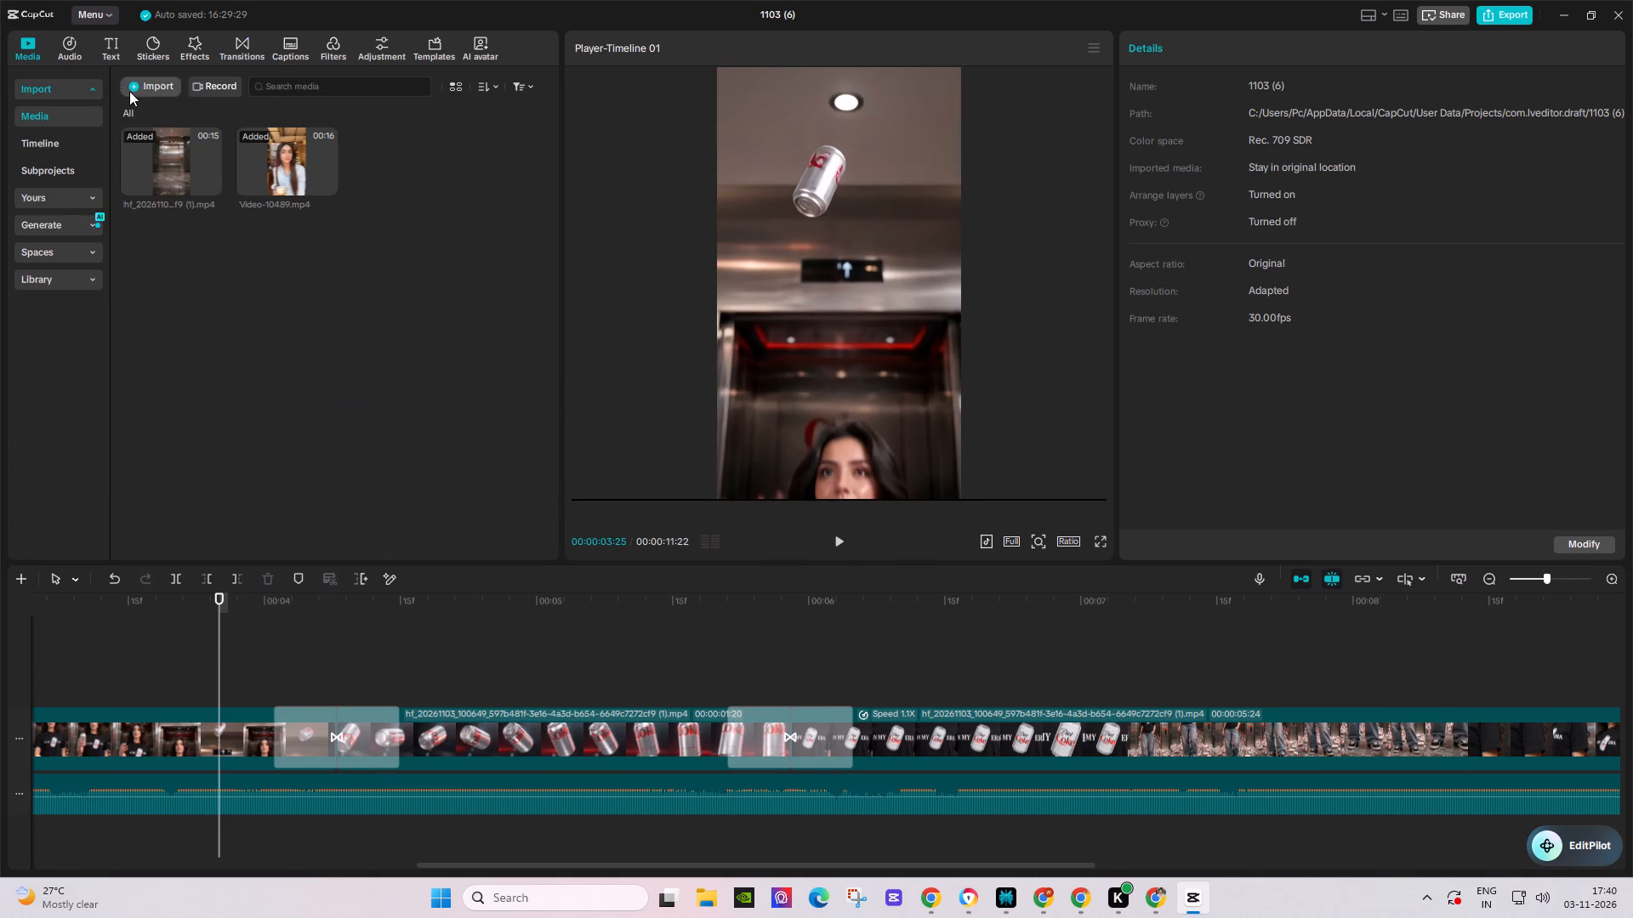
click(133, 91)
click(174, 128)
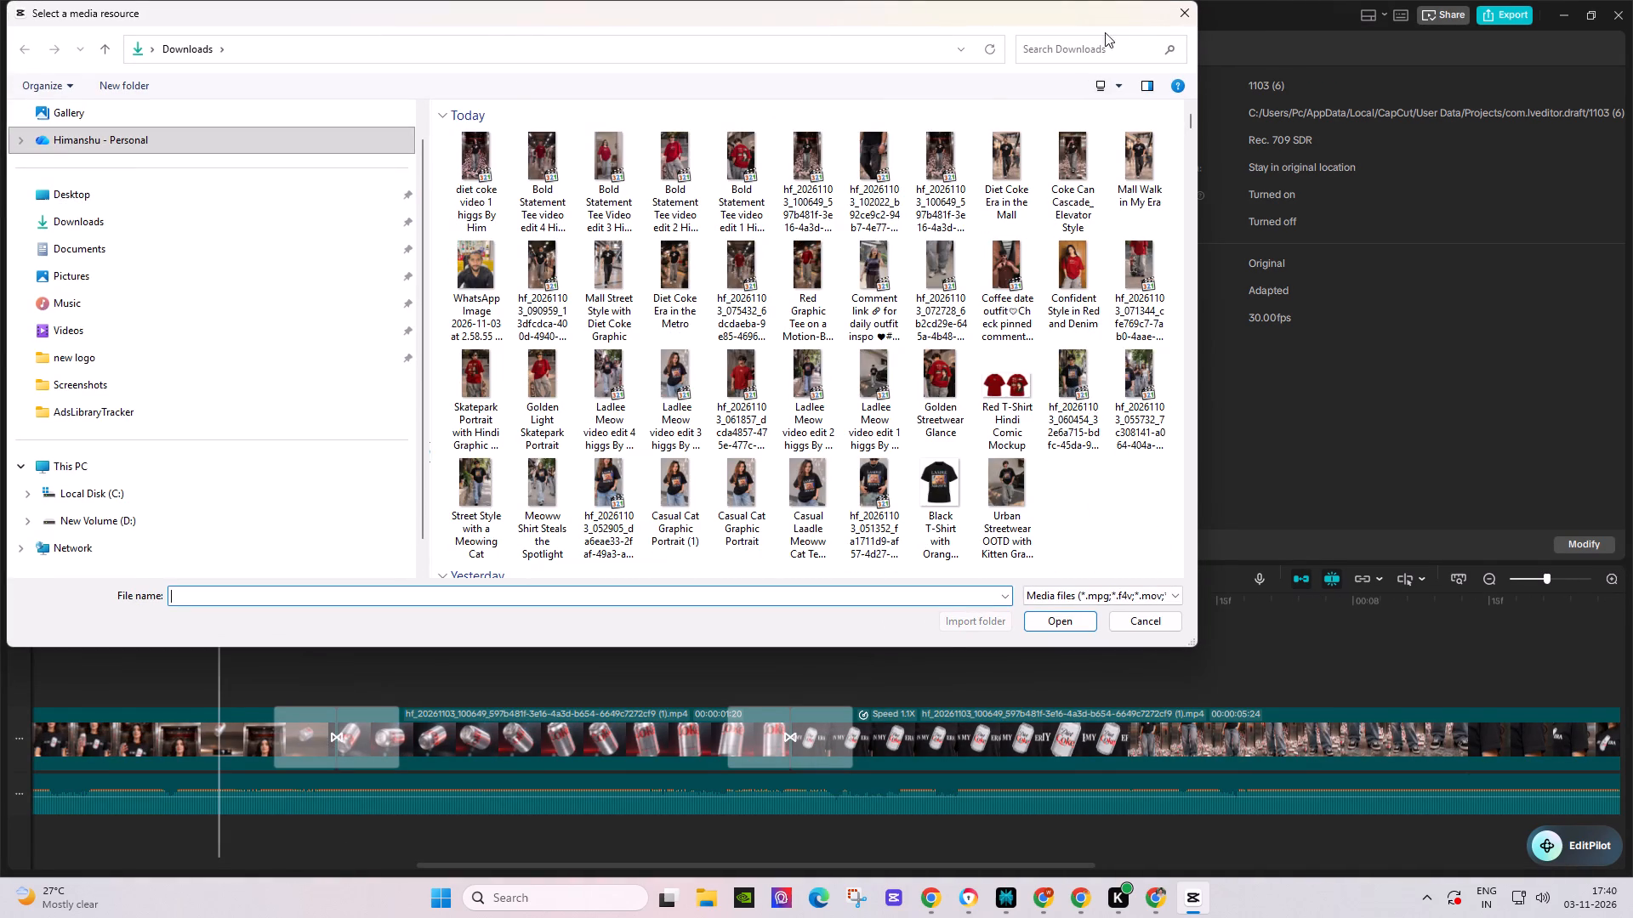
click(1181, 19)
Search the music library for "flash effect" and preview "Notice the flash Pikone open swipe" and "Quein light picane flash 14".
click(69, 42)
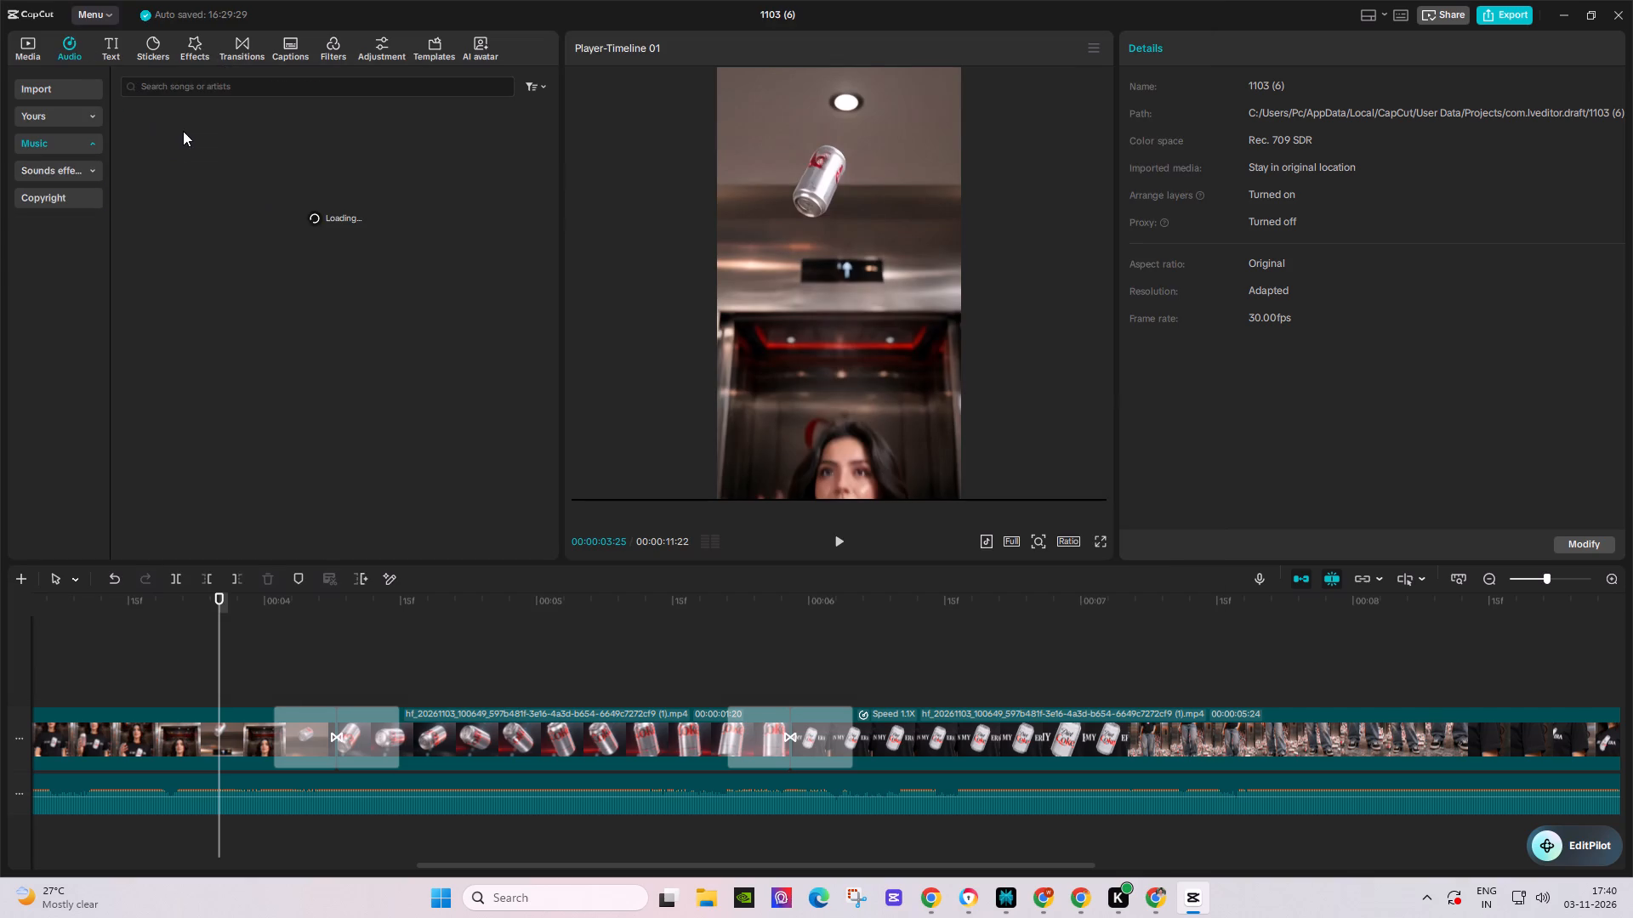
click(185, 88)
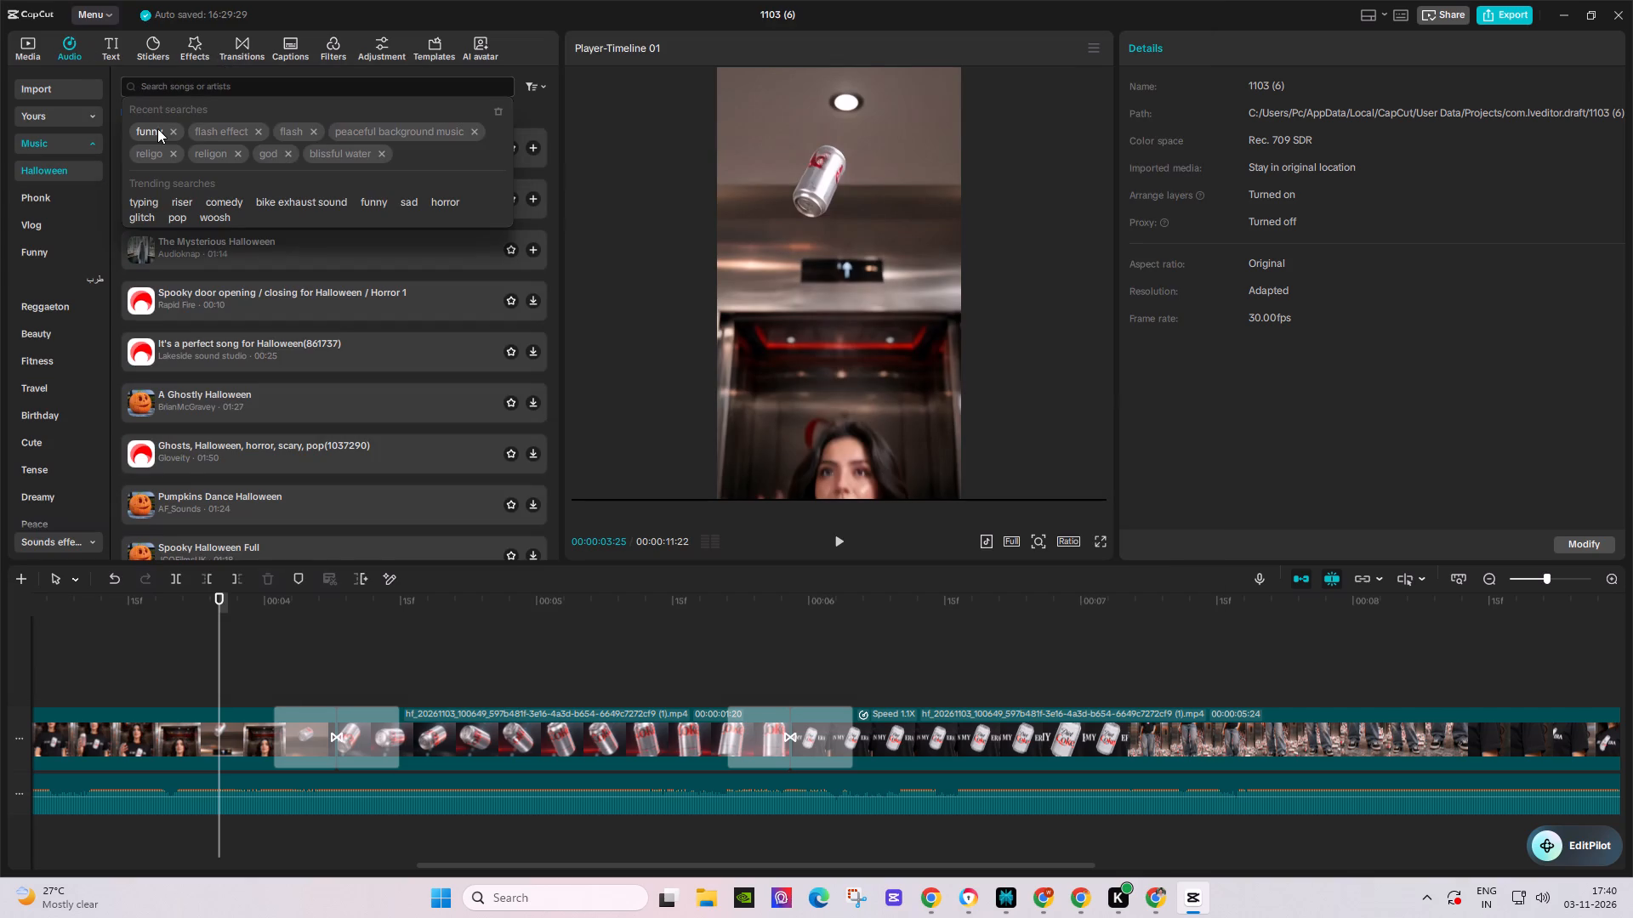
click(219, 128)
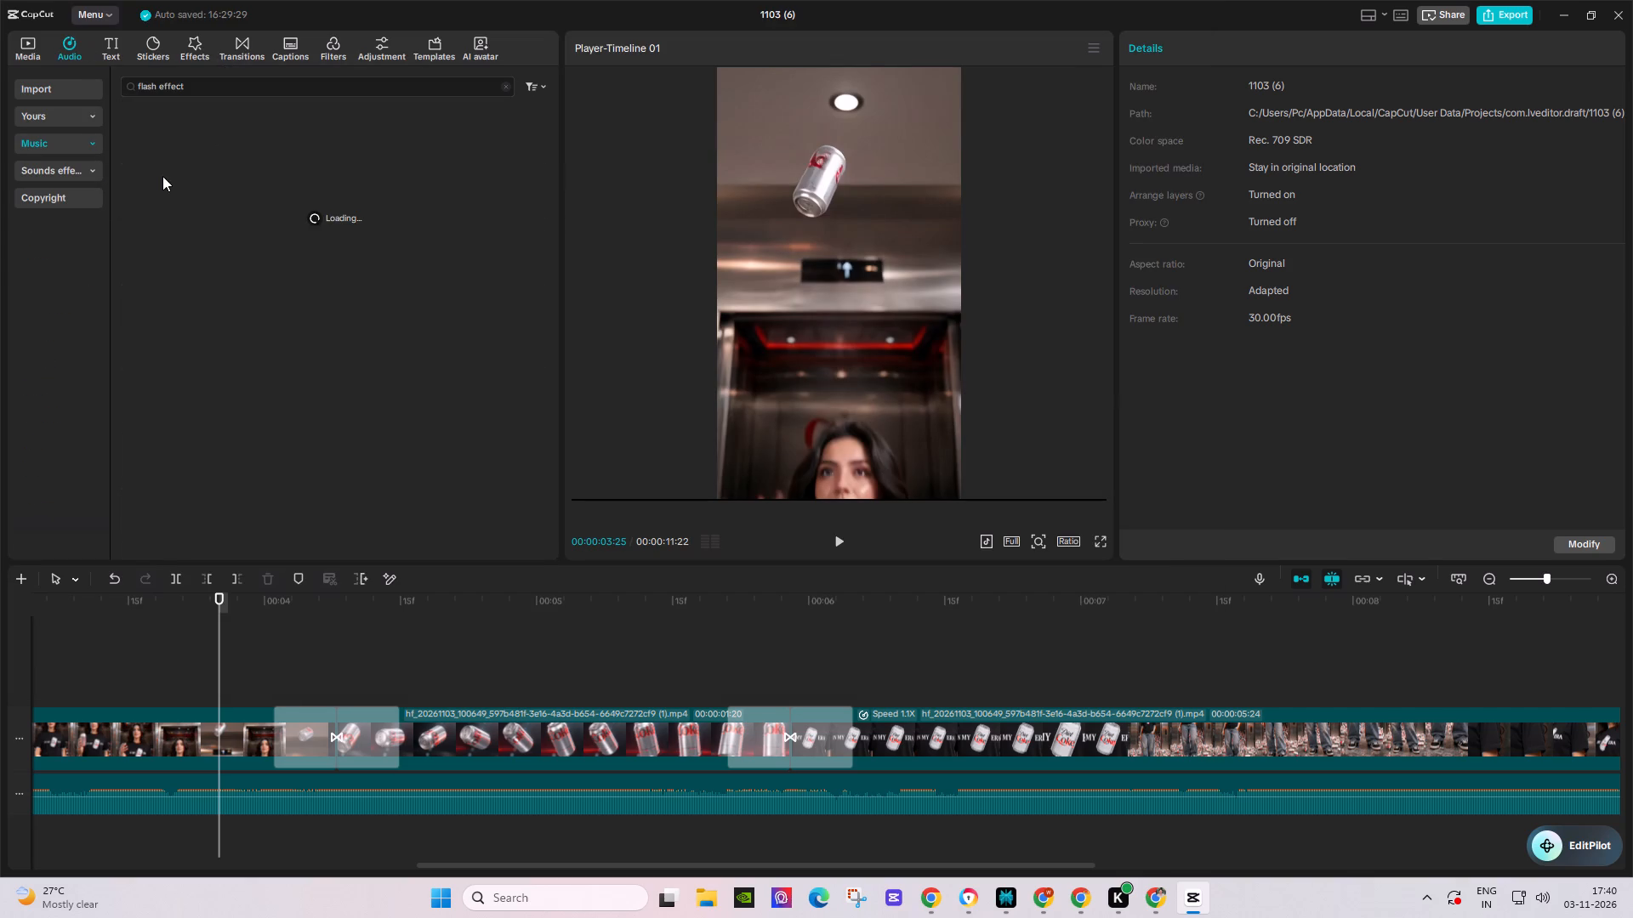
click(144, 168)
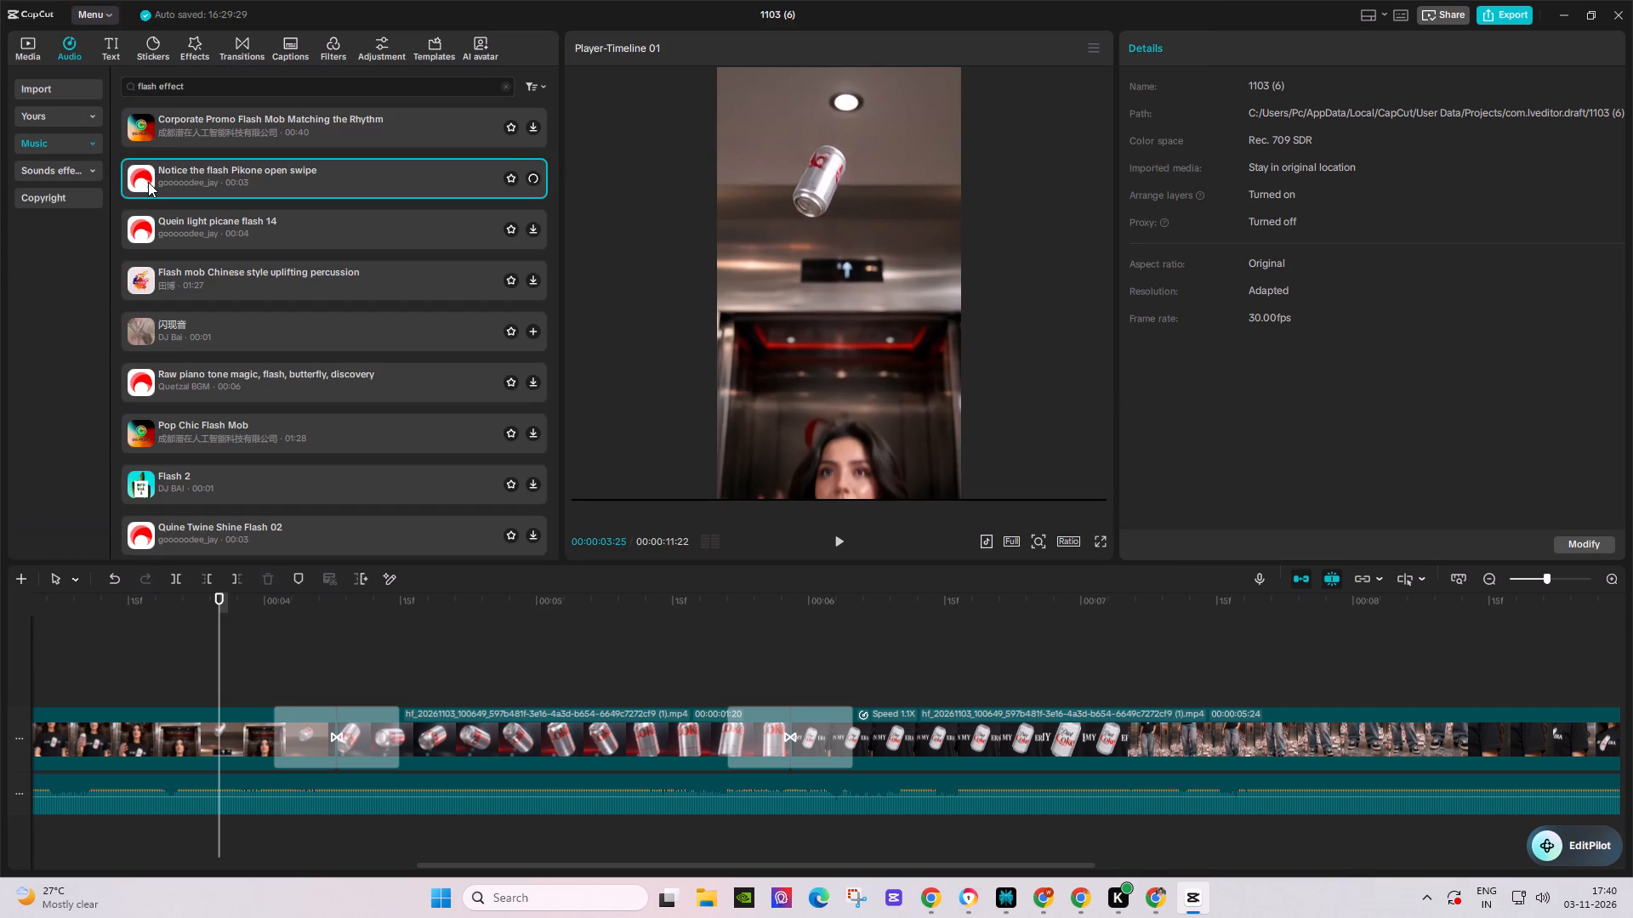
click(142, 218)
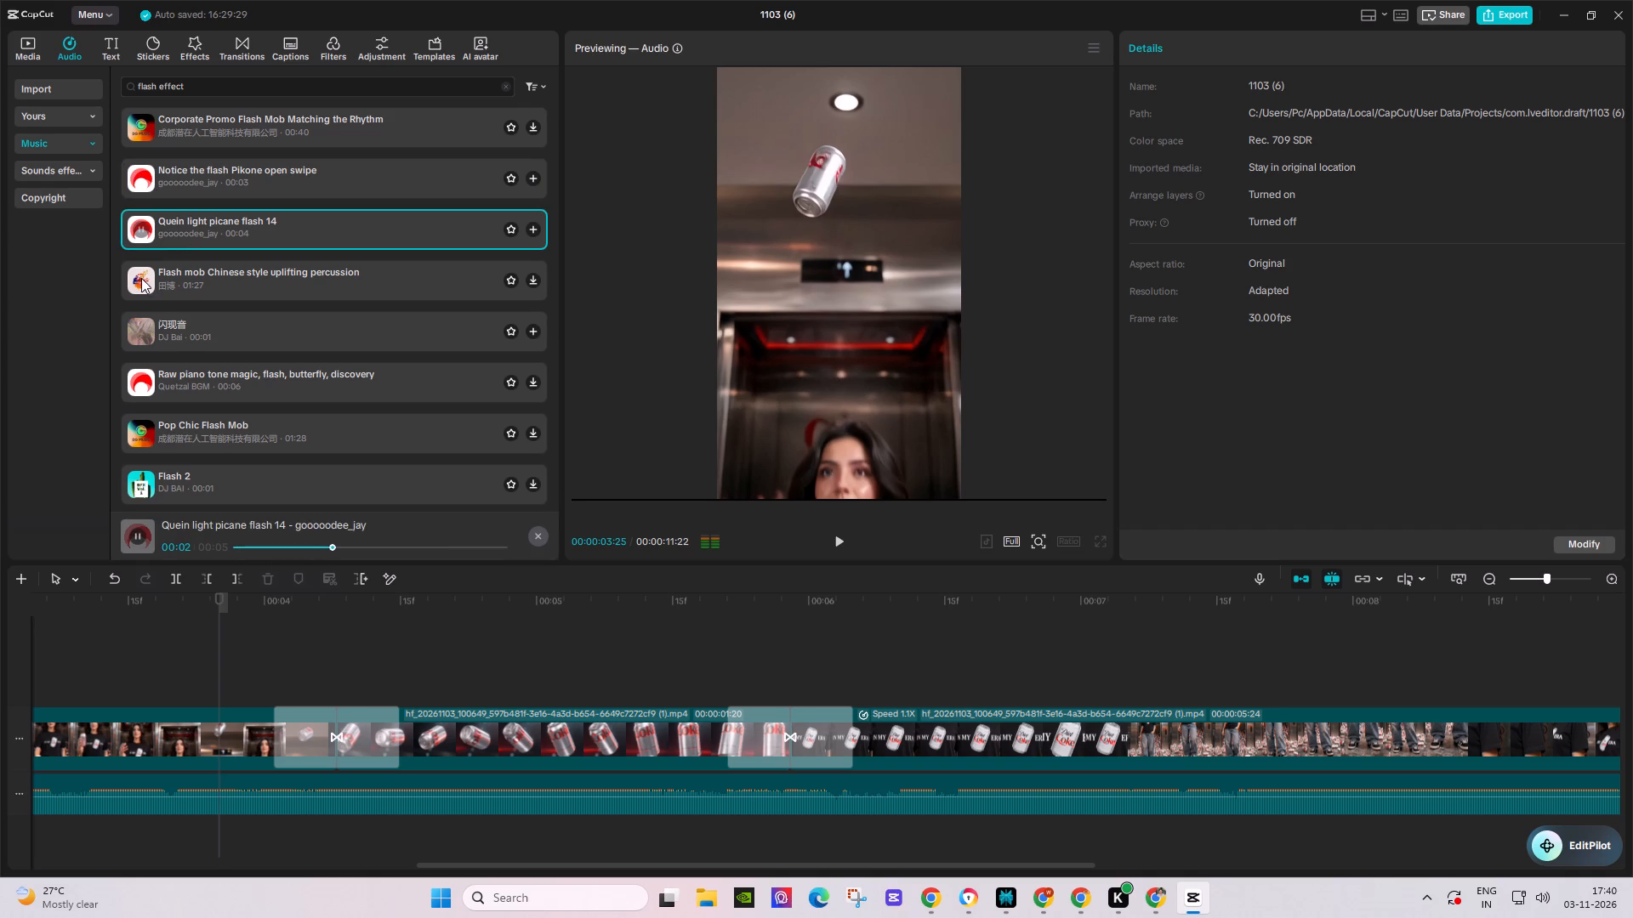
Search the sound effects for "flash effect" and preview the "Papa Papapa", "Shhh, boom" and "Camera disposable 01-7" sounds.
click(65, 170)
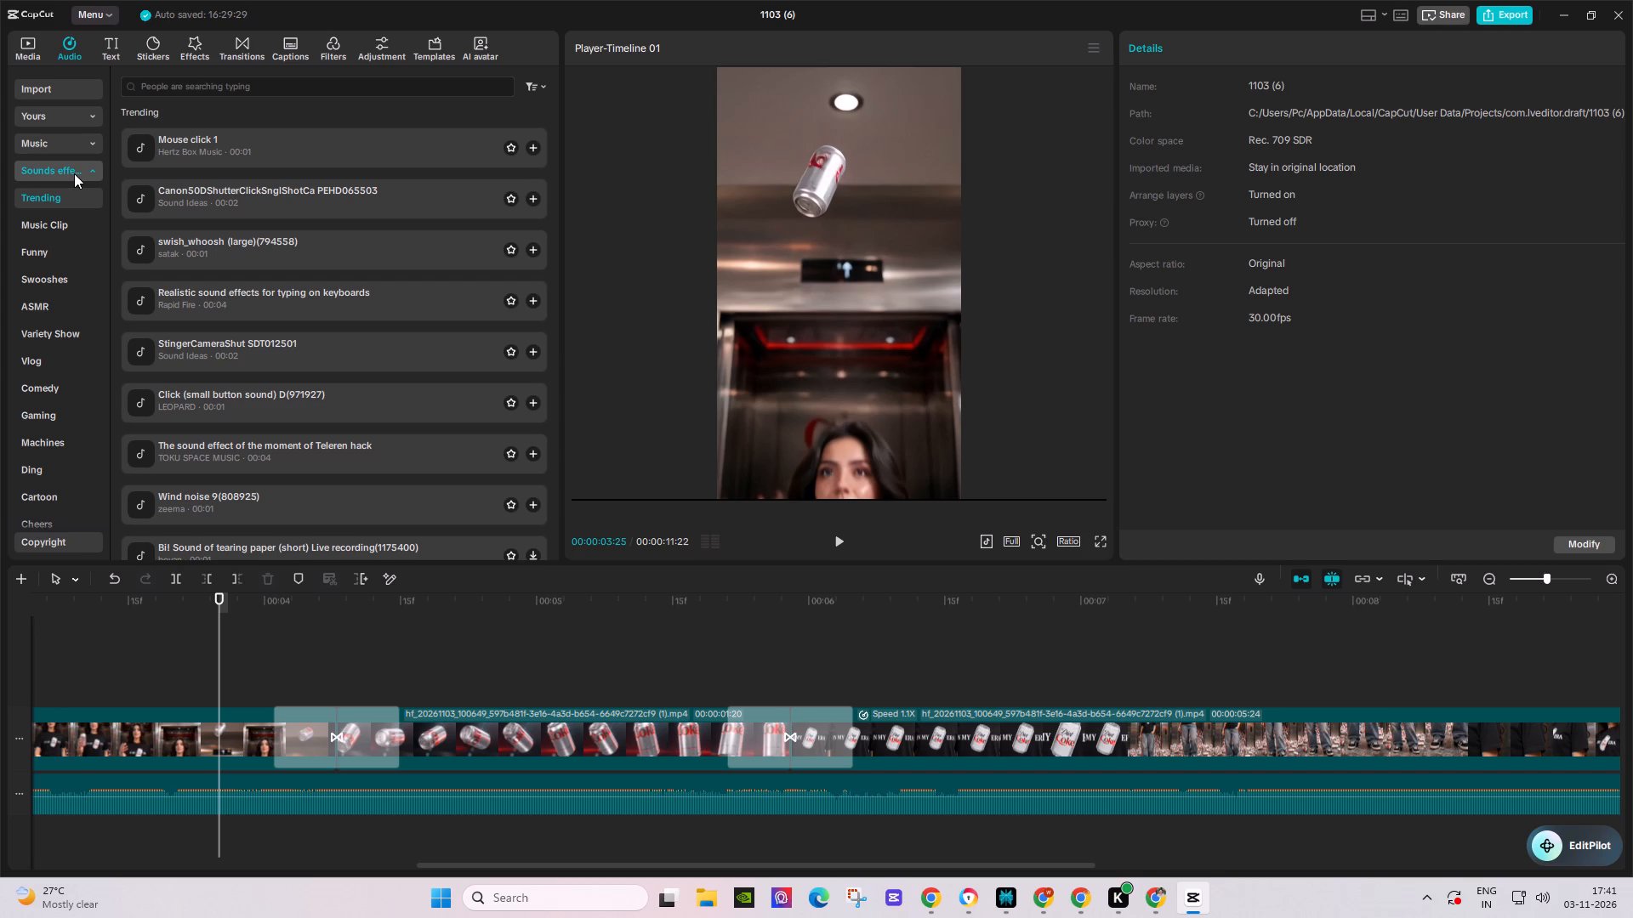
click(193, 92)
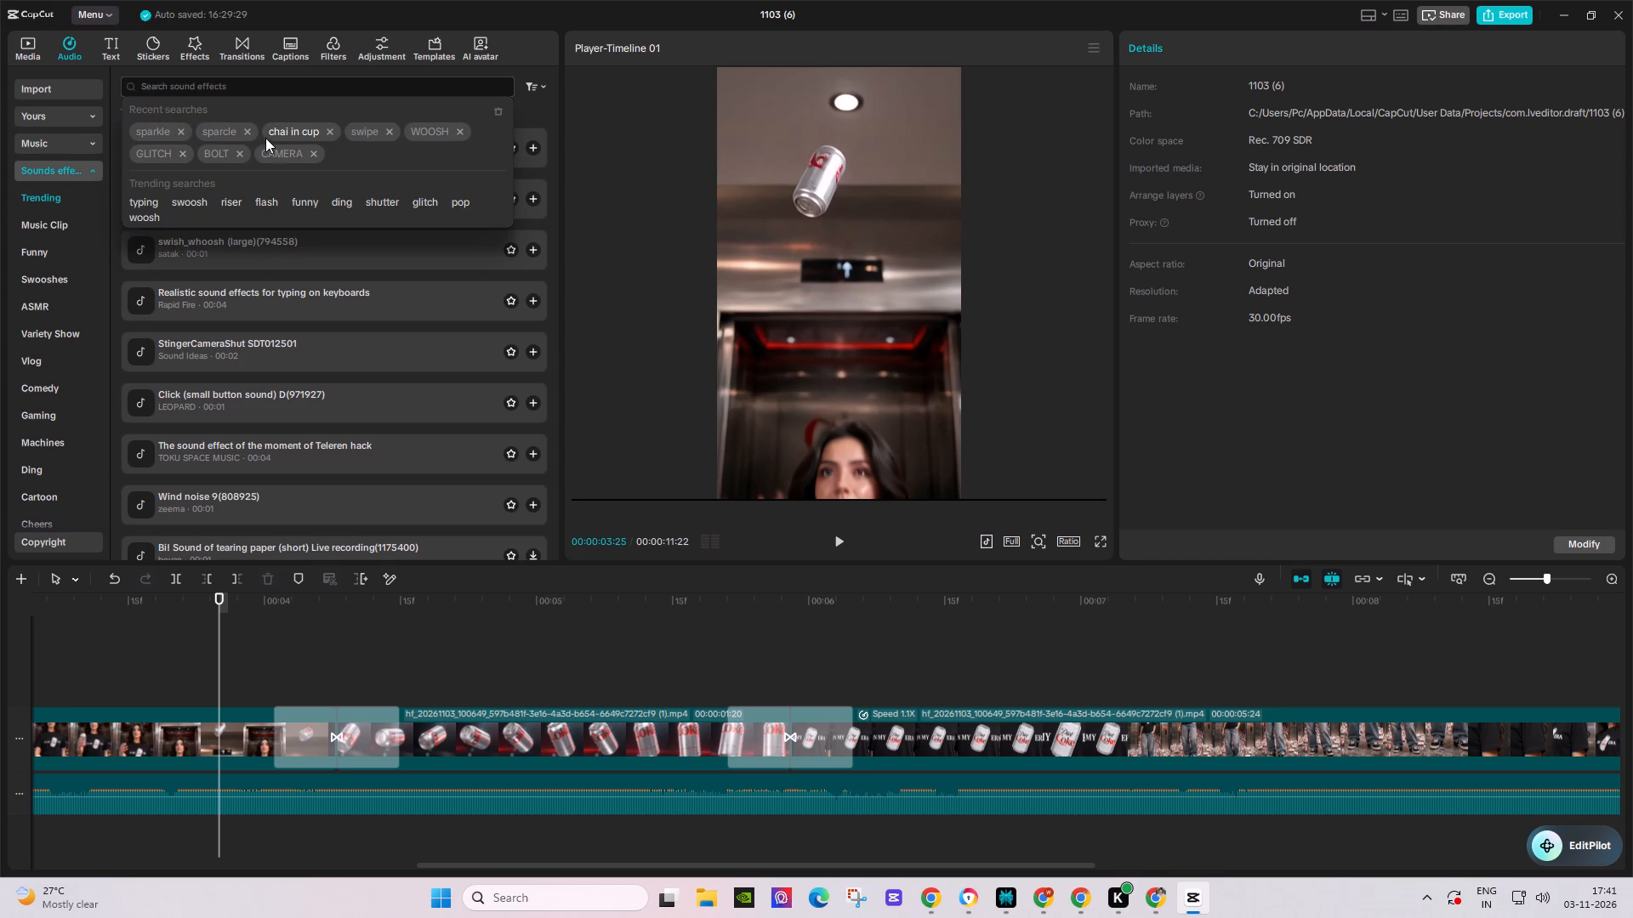
click(52, 173)
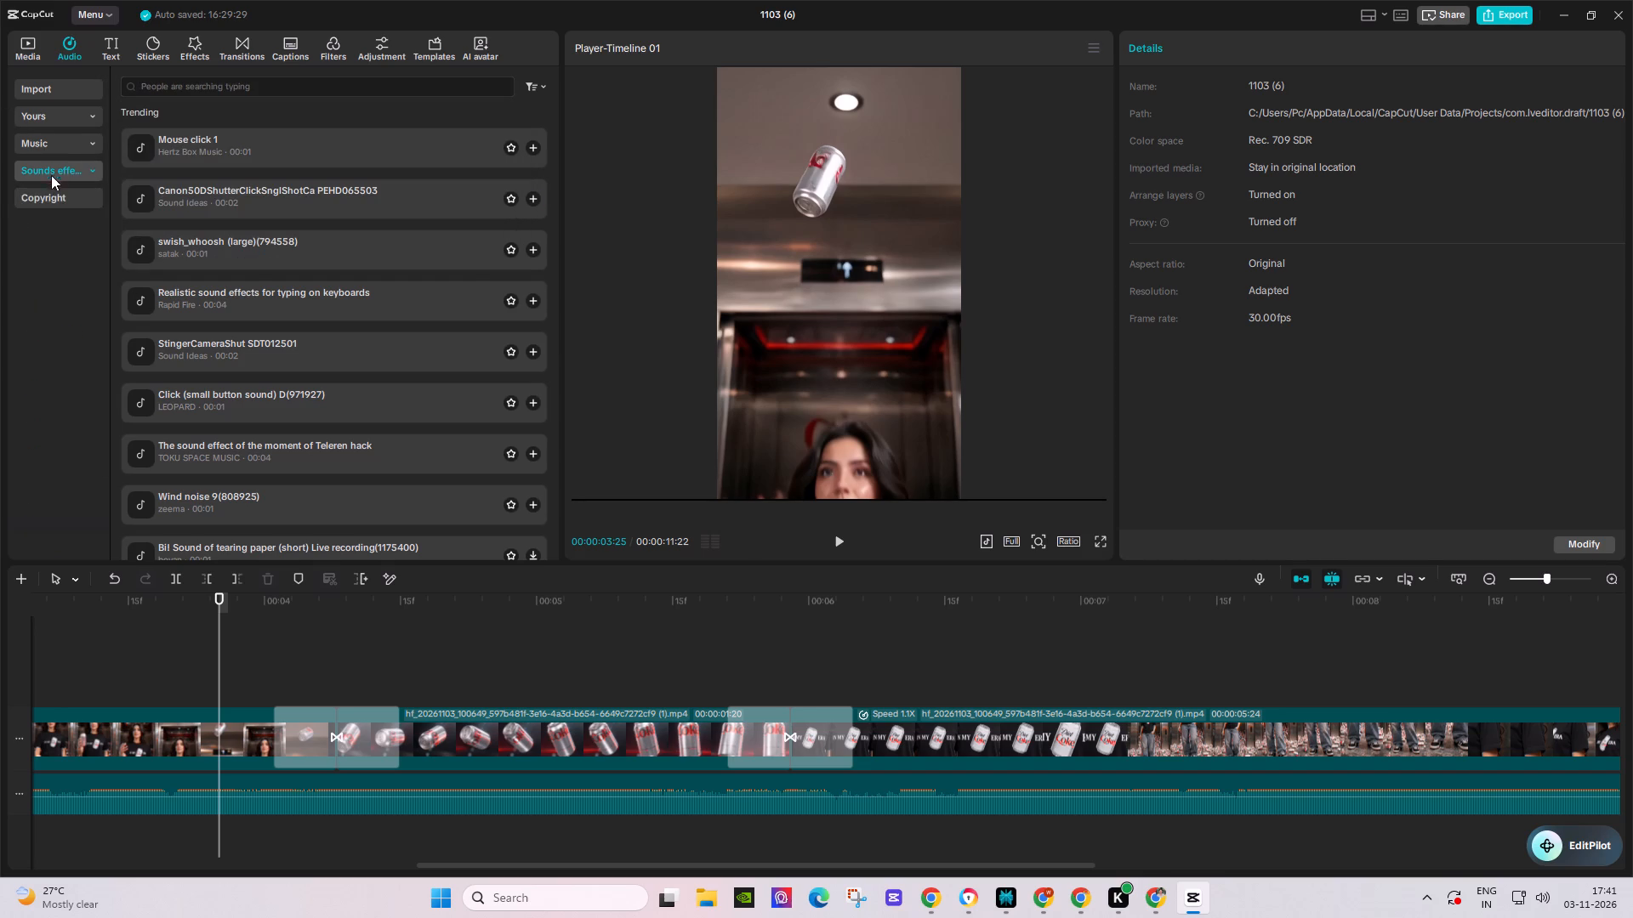
click(52, 169)
click(216, 88)
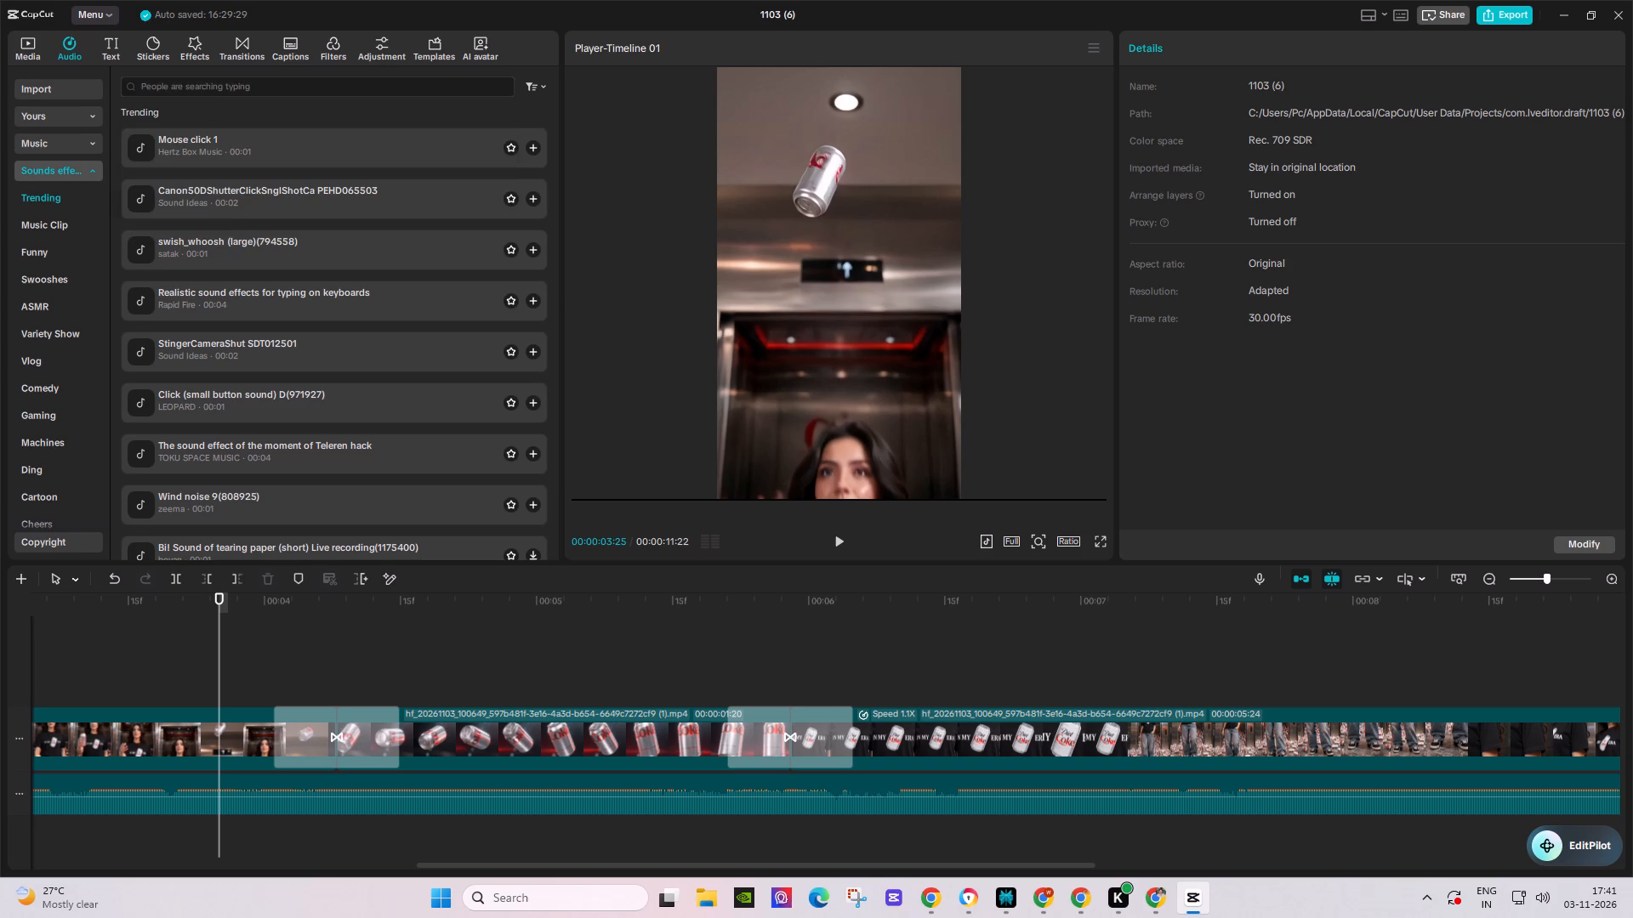
text(flash)
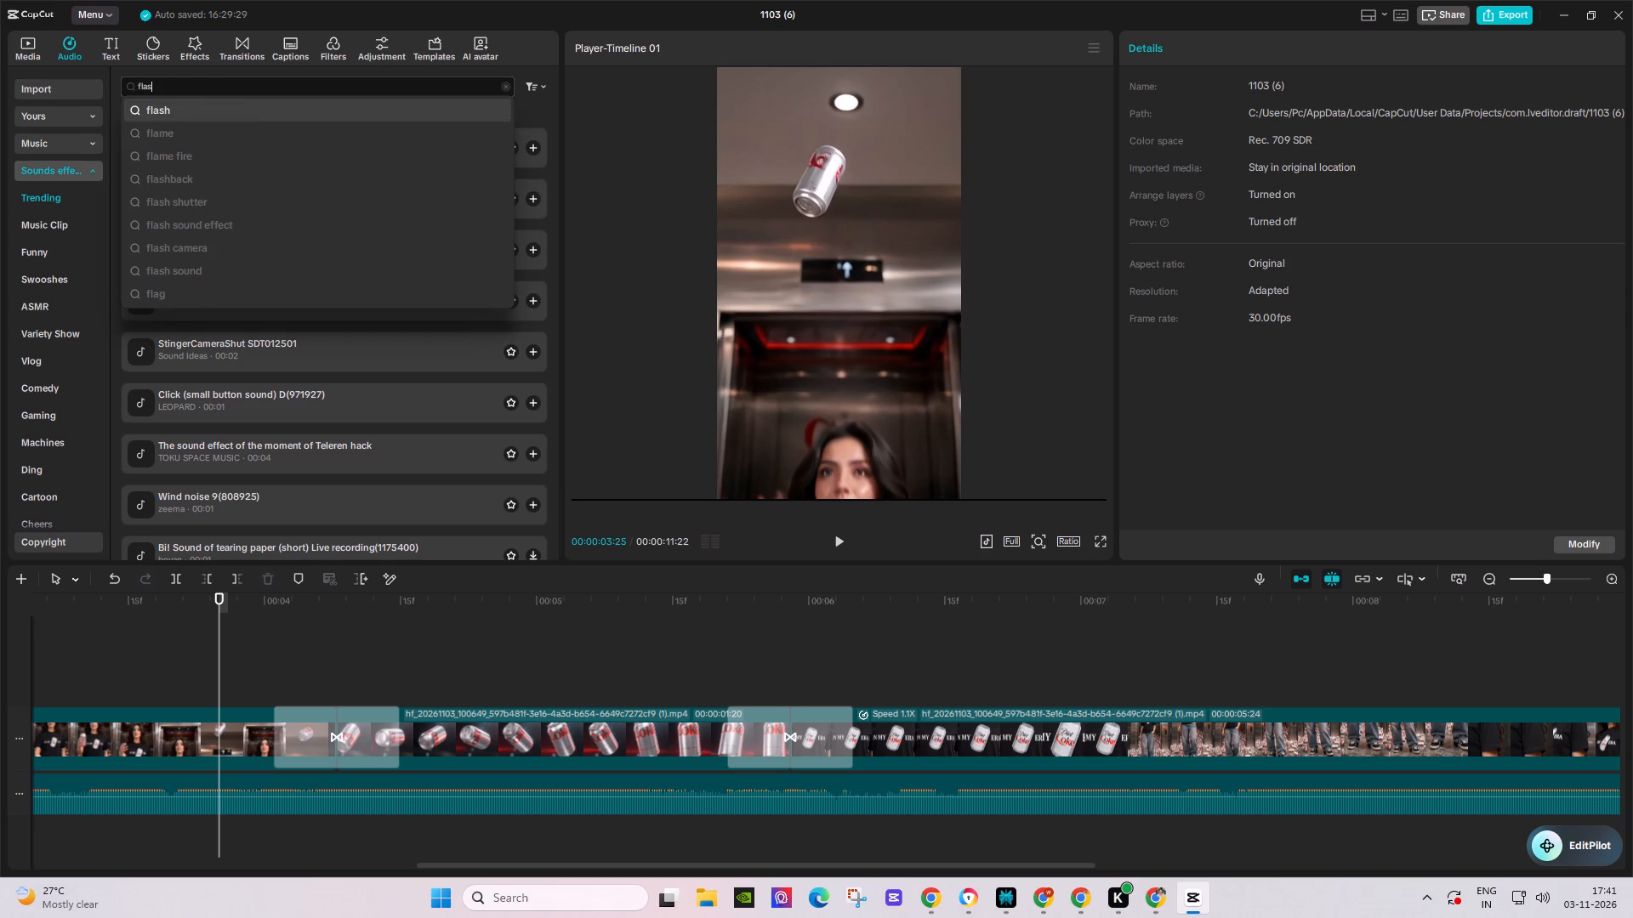
key(space)
key(e)
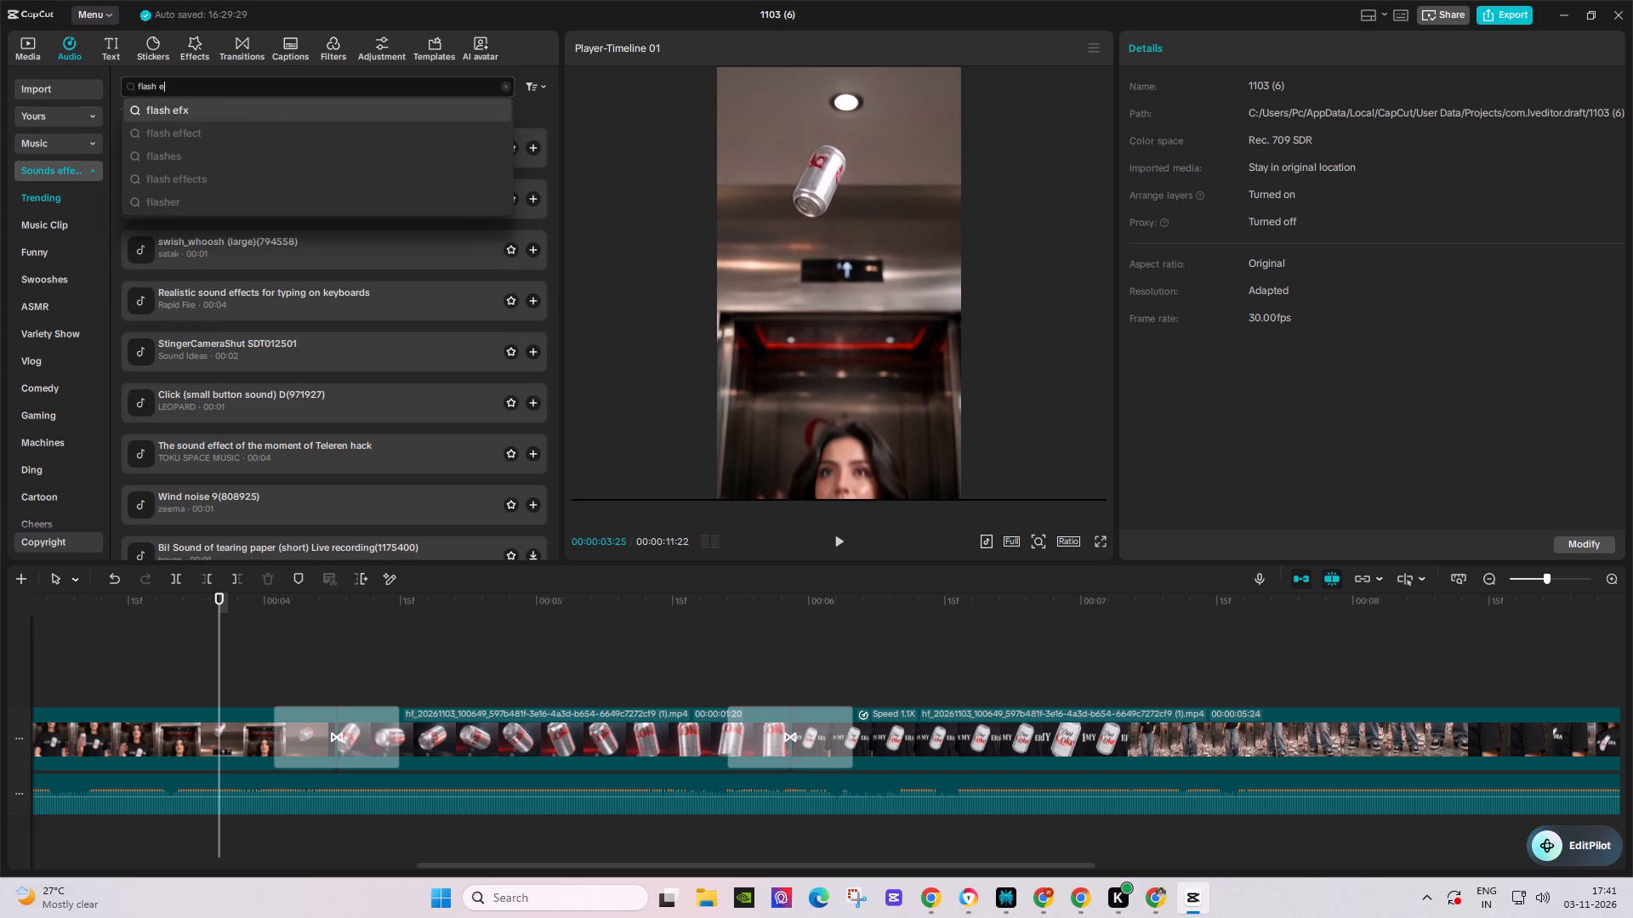
click(212, 126)
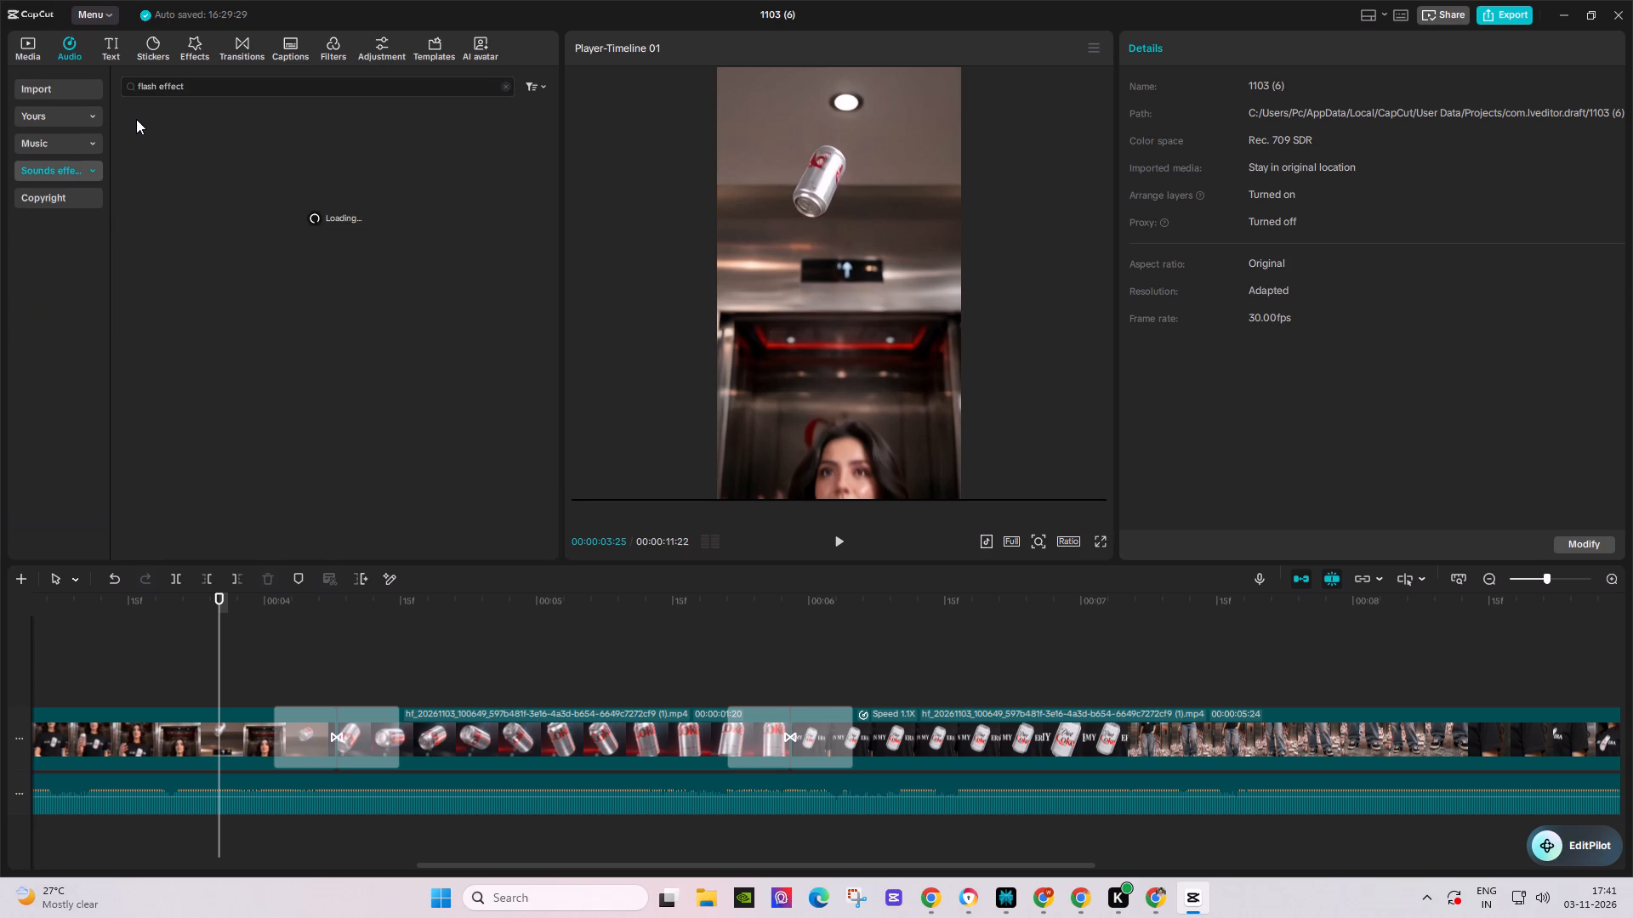
click(135, 118)
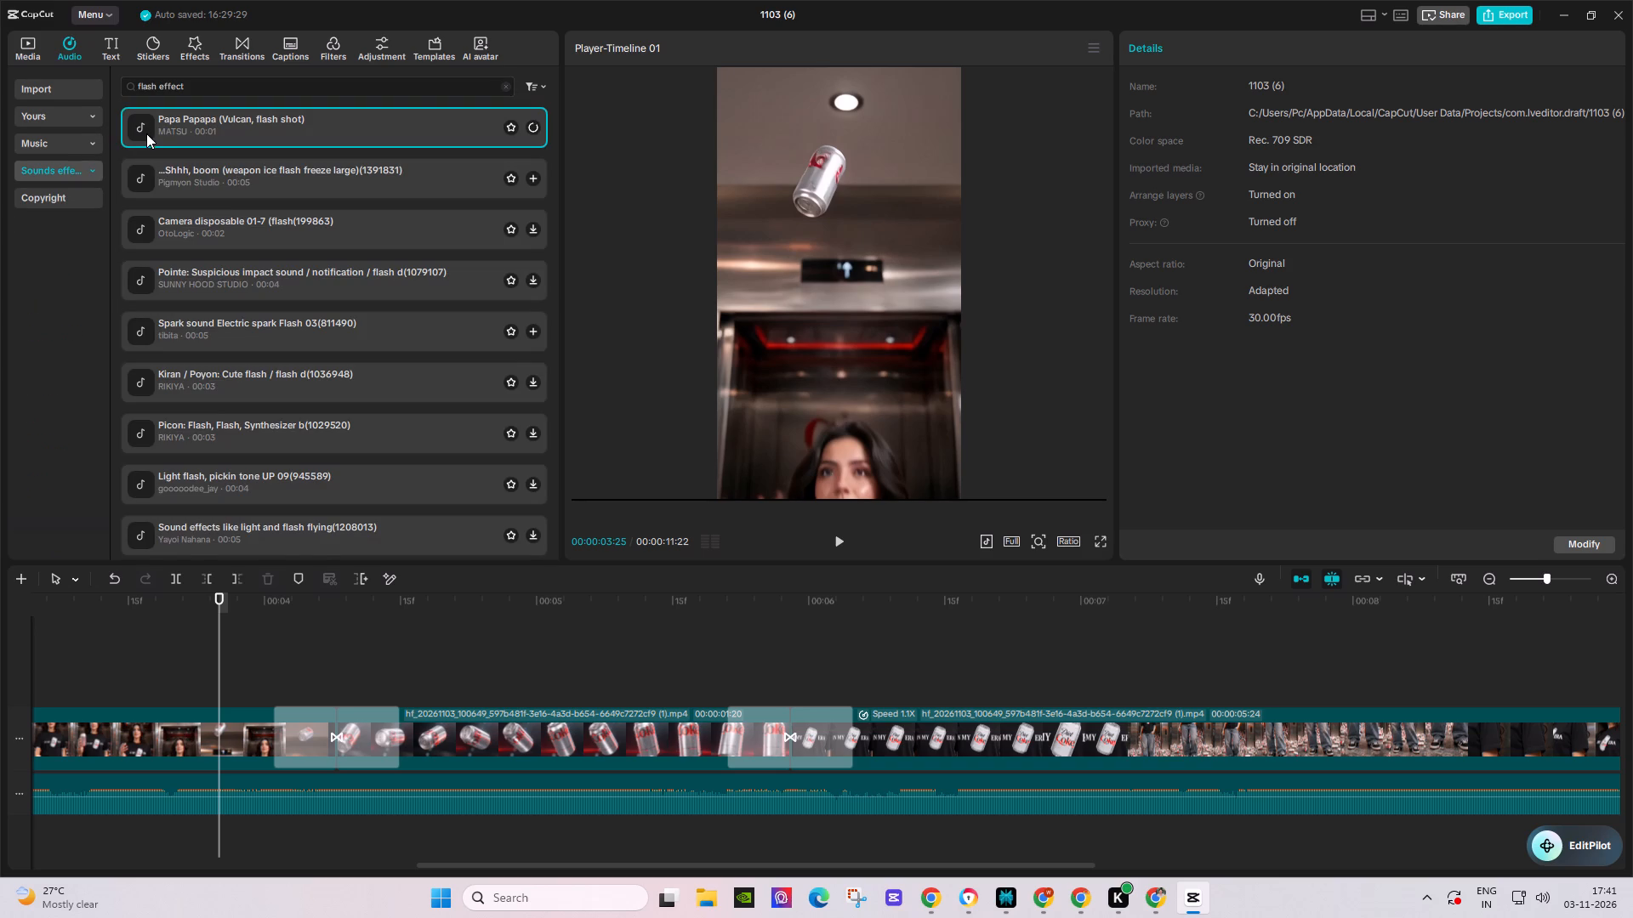
click(142, 181)
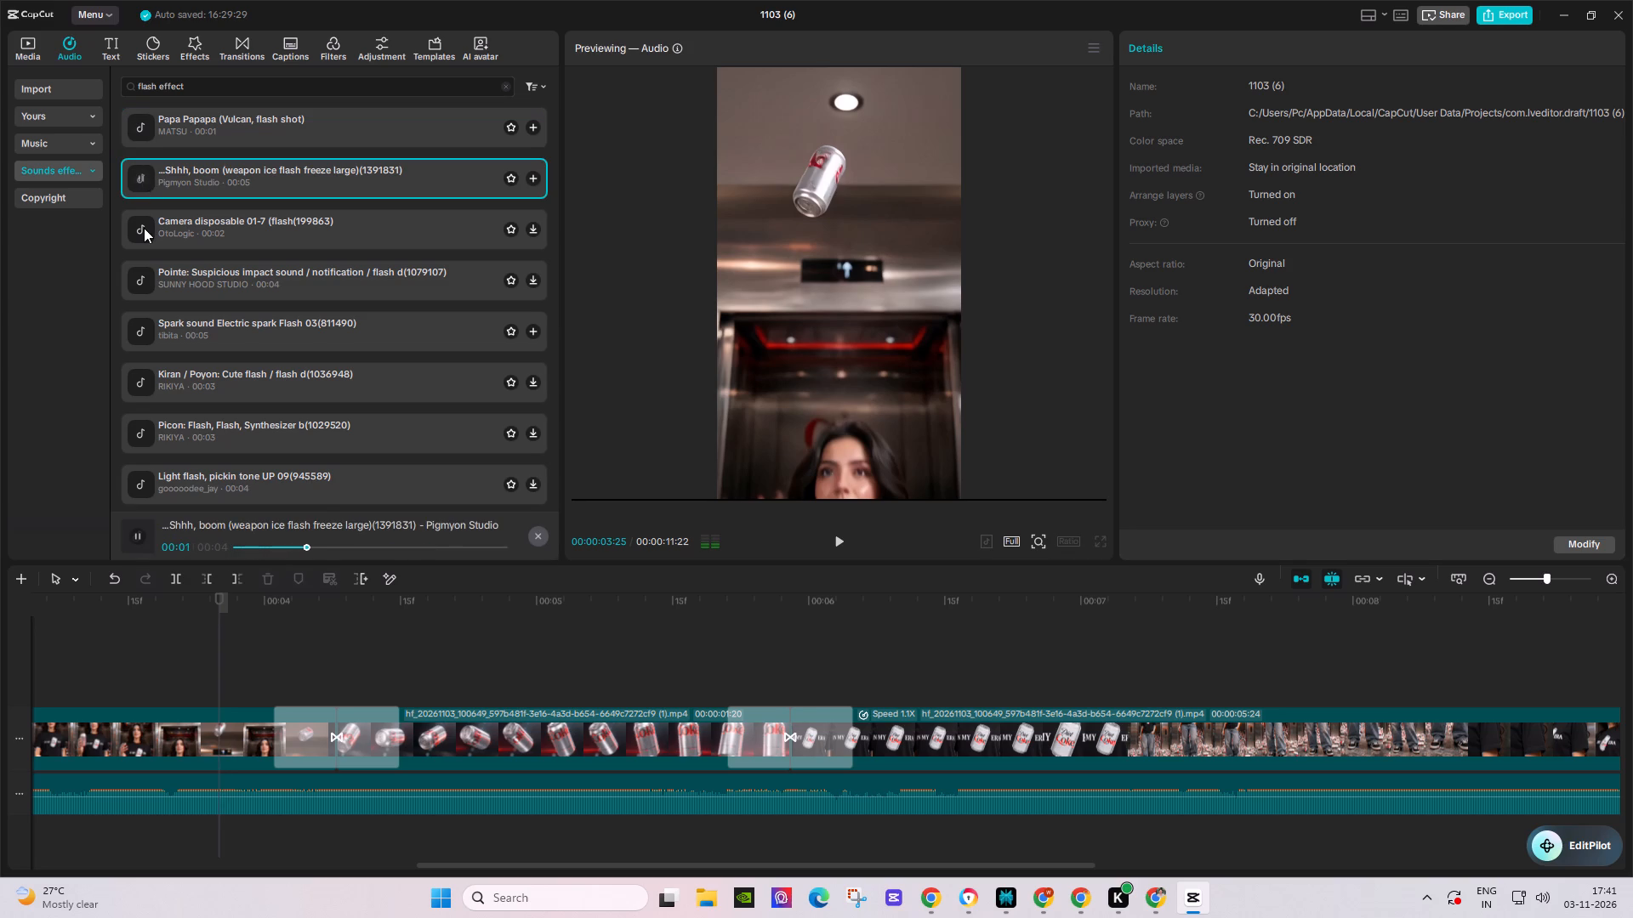
click(144, 228)
Search the music library again for "flash effect" and preview "Picon: Flash, Flash, Synthesizer b" and "Kiran / Poyon: Cute flash", checking the system volume.
click(50, 143)
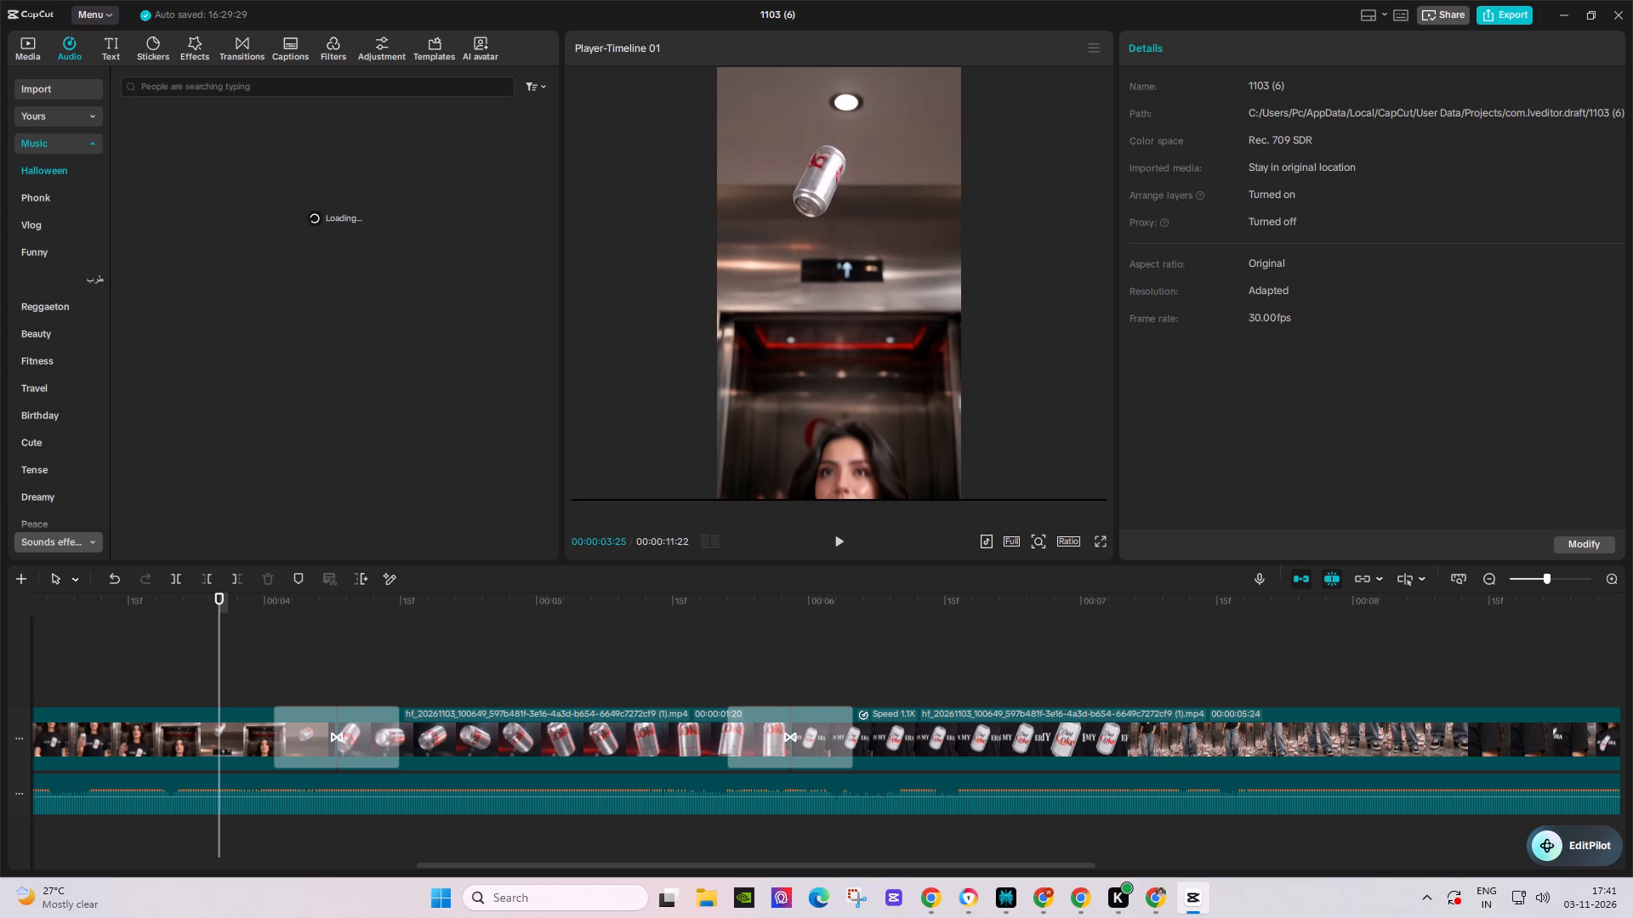
click(180, 86)
click(233, 133)
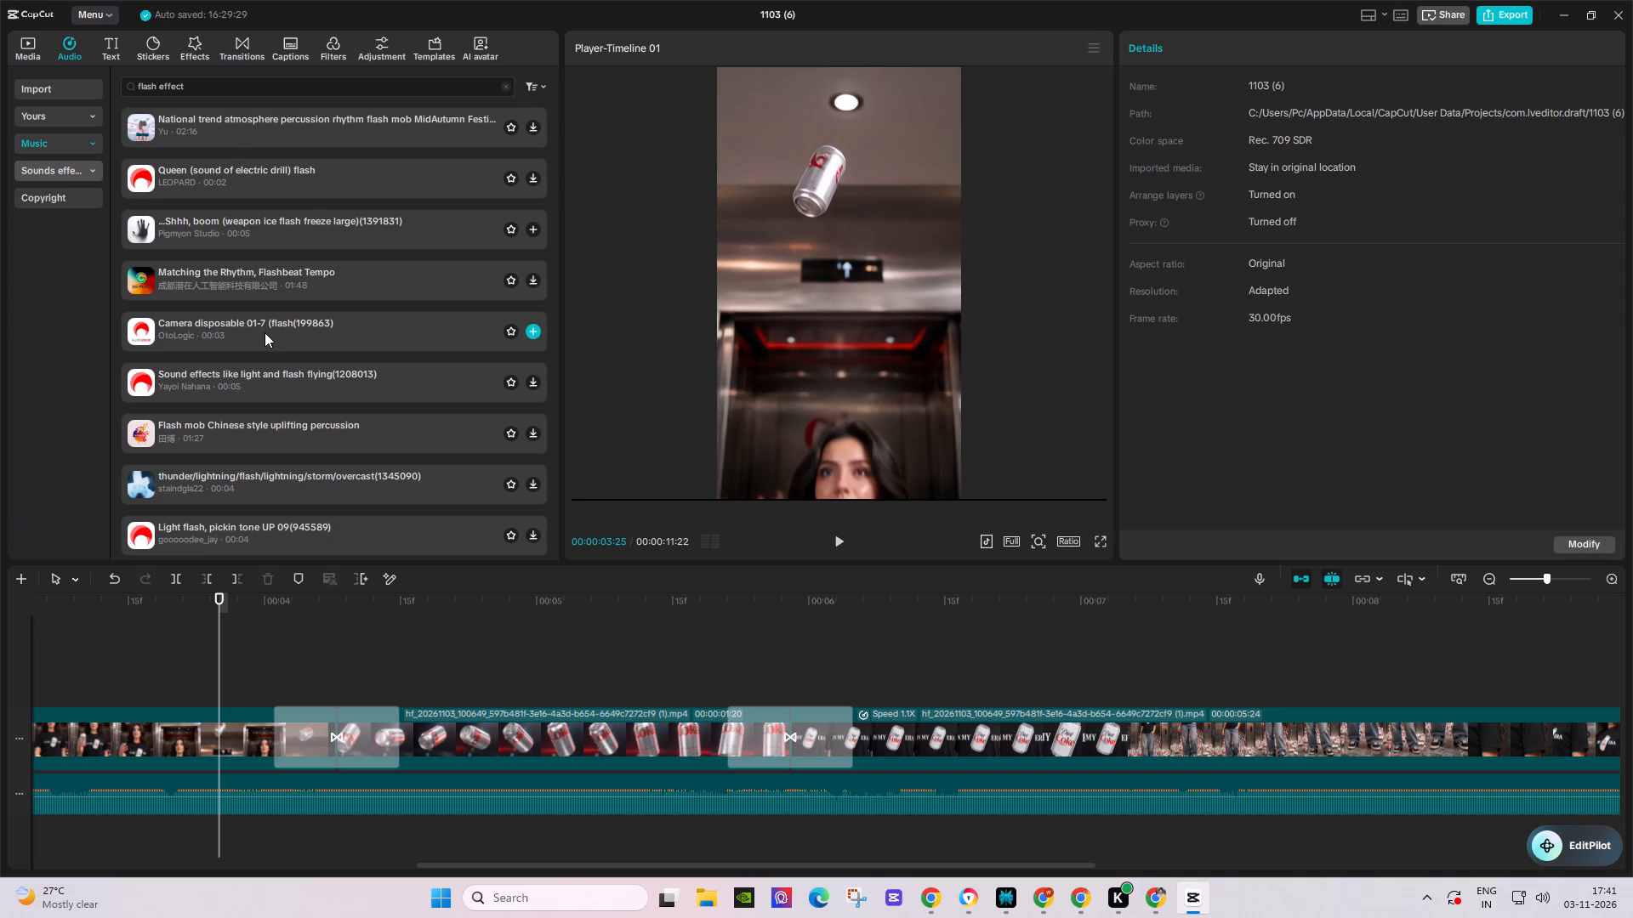
scroll(265, 332, down, 4)
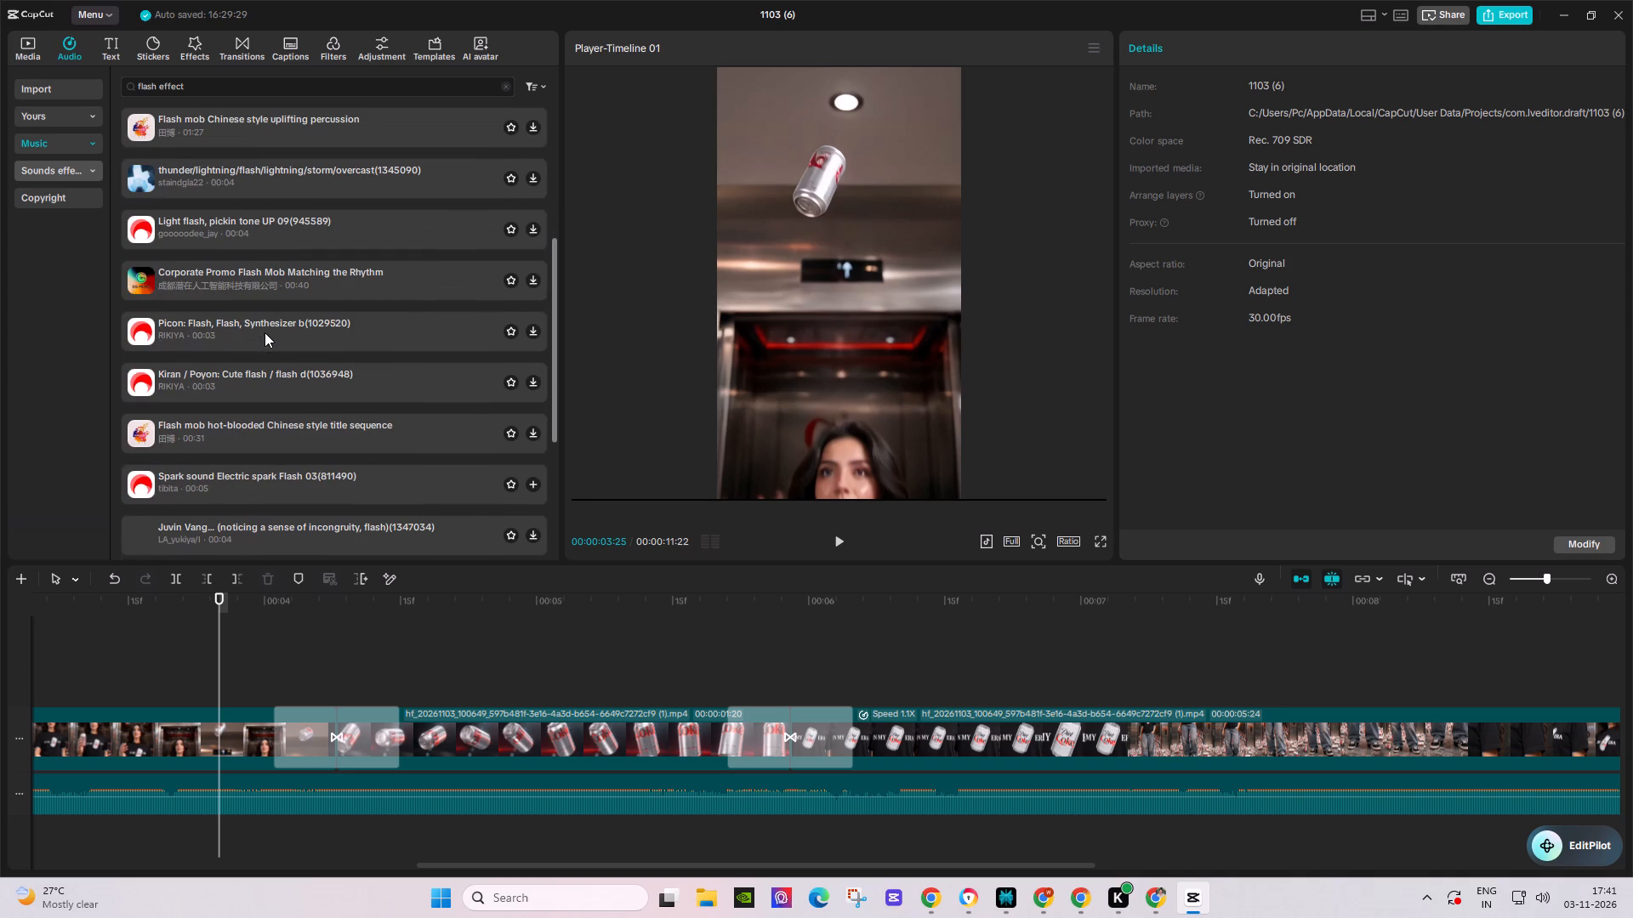
click(144, 334)
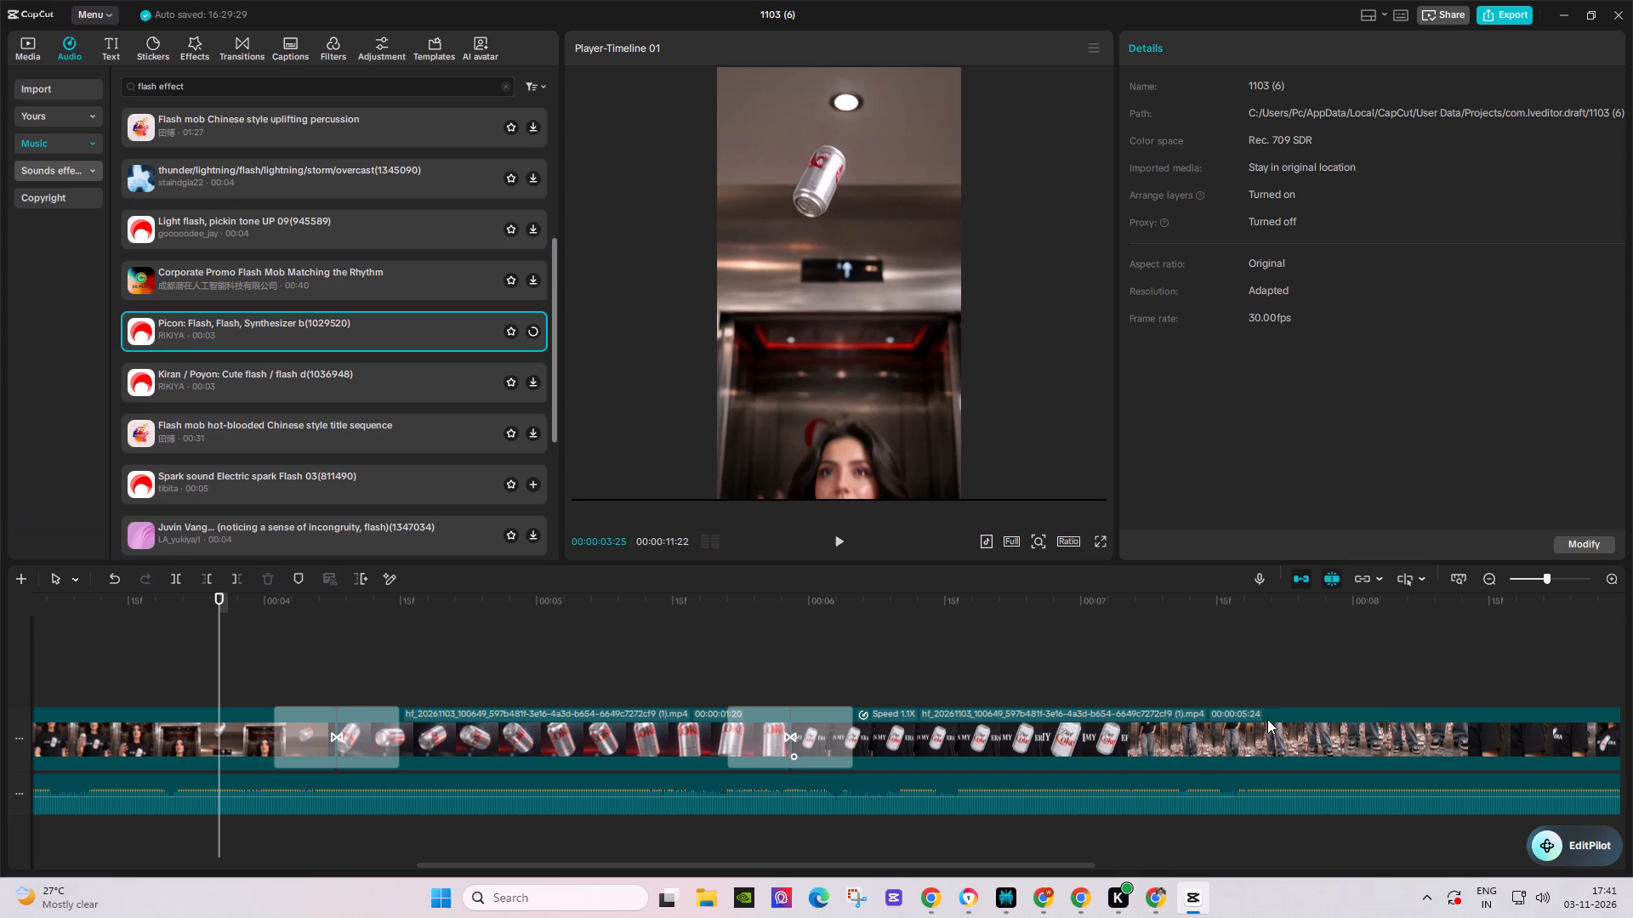
click(1531, 917)
click(1542, 898)
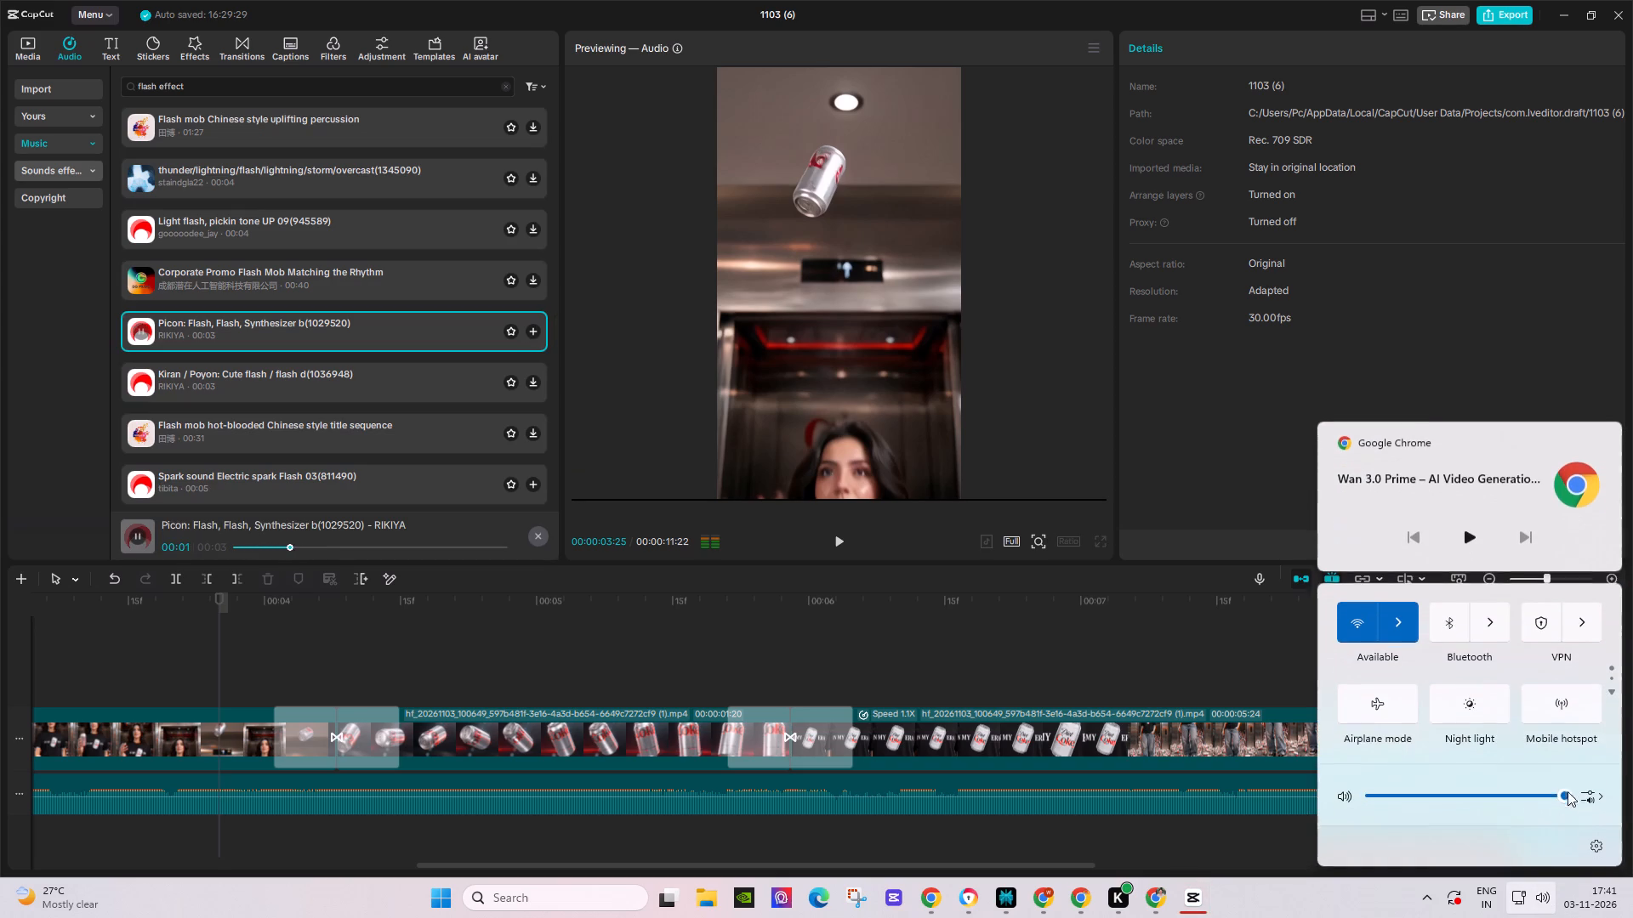
click(139, 377)
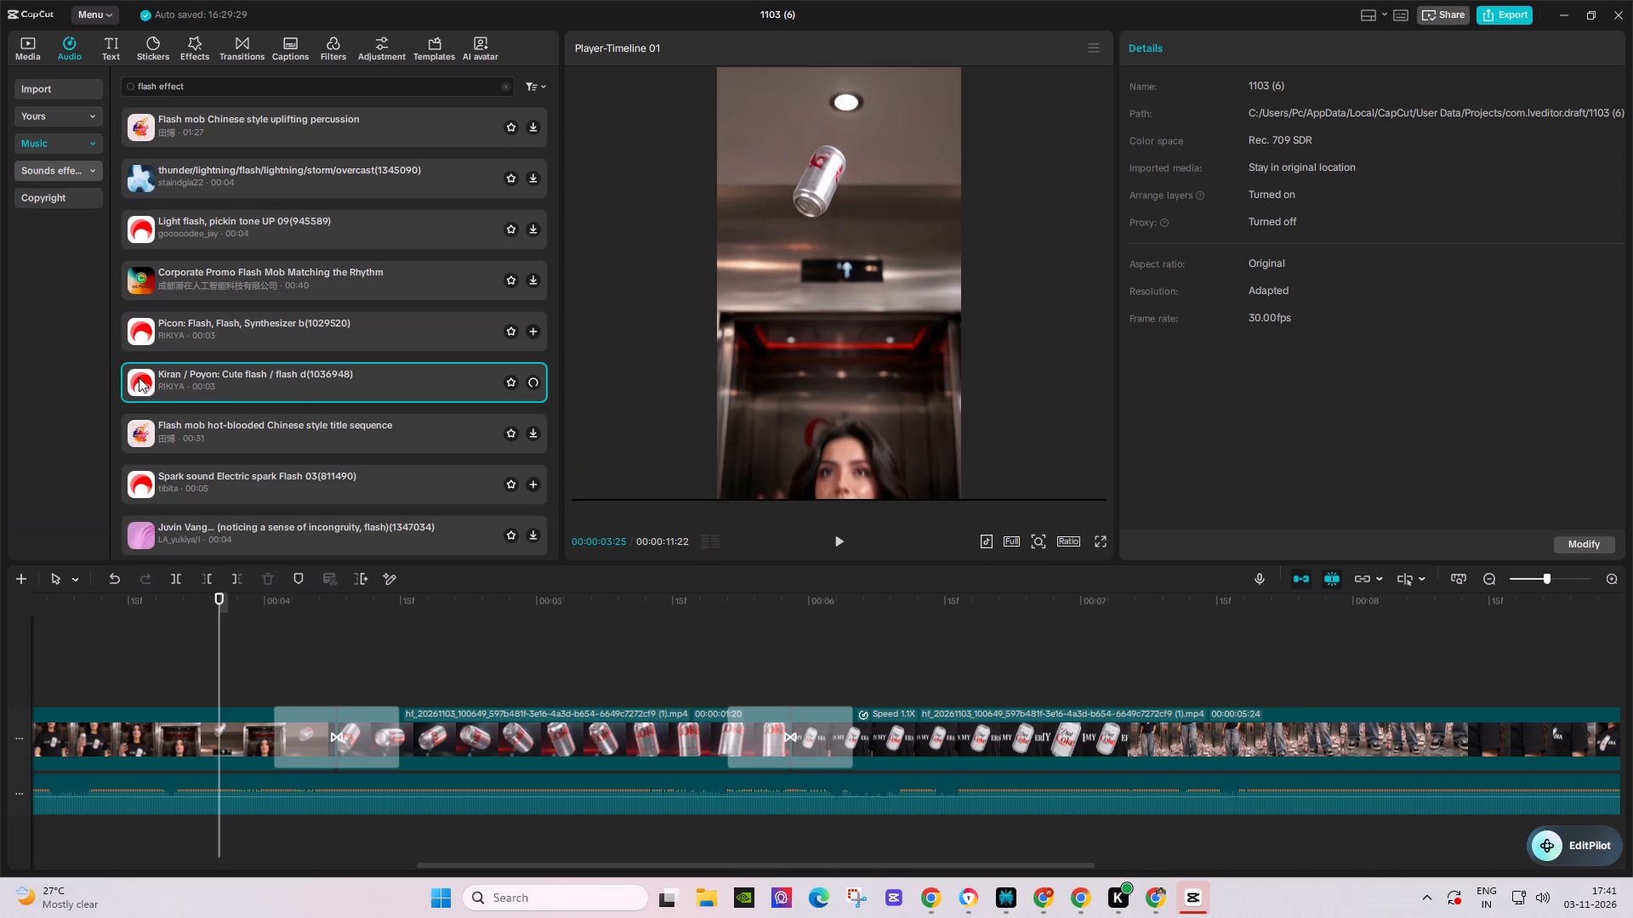
scroll(155, 435, down, 1)
click(141, 362)
scroll(172, 404, up, 3)
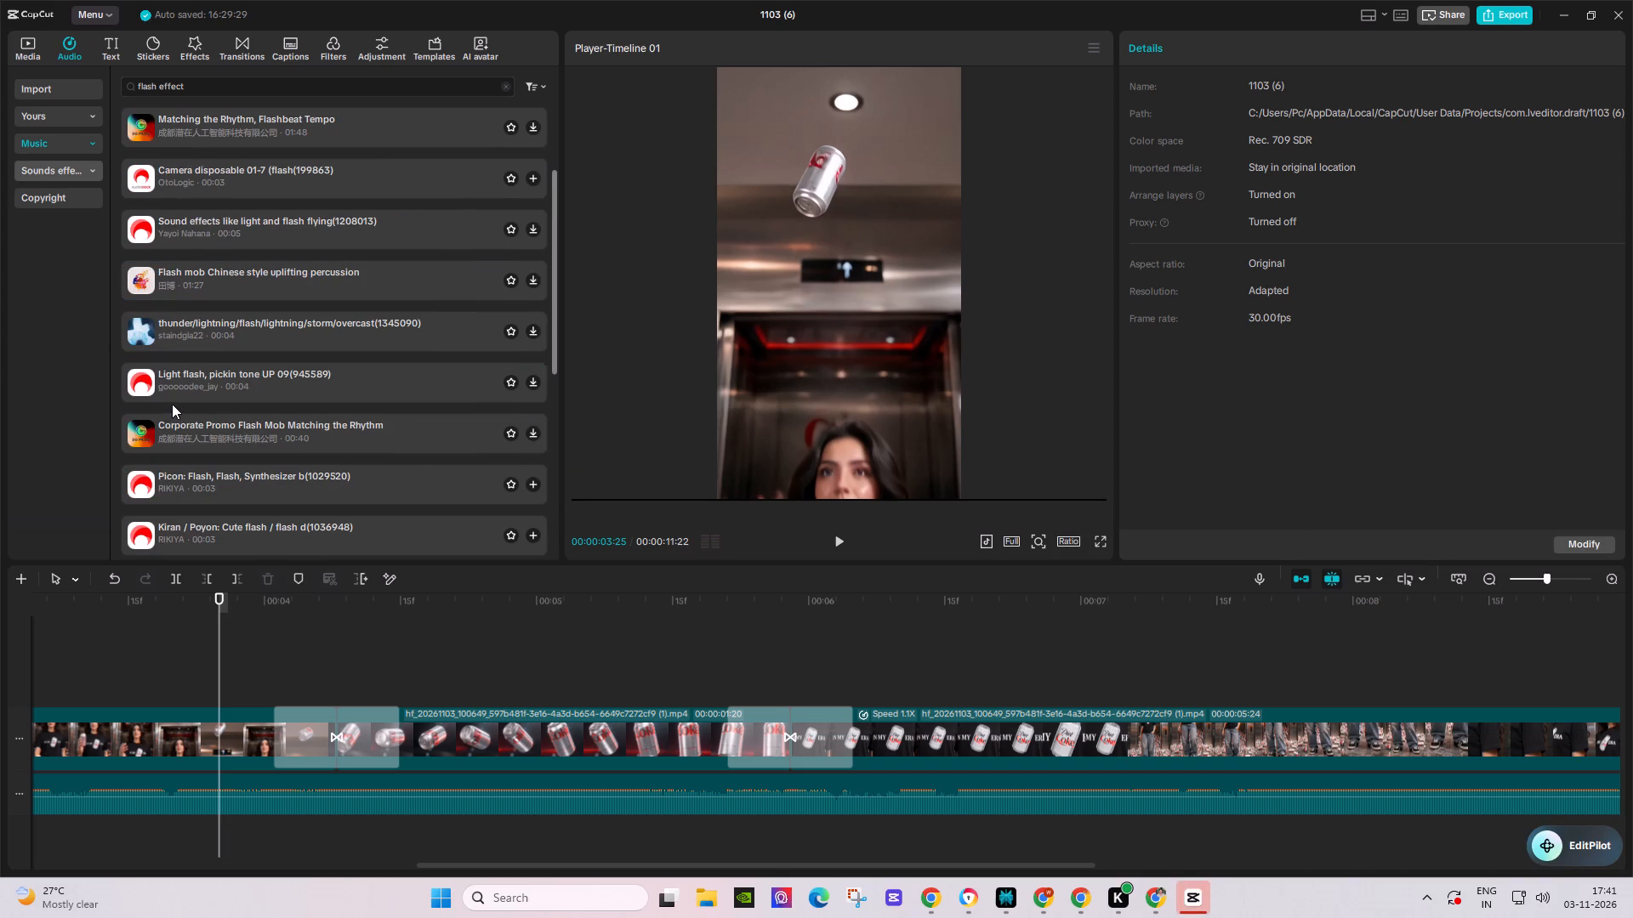
Clear and rerun the "flash effect" music search, and preview "Queen (sound of electric drill) flash".
click(230, 83)
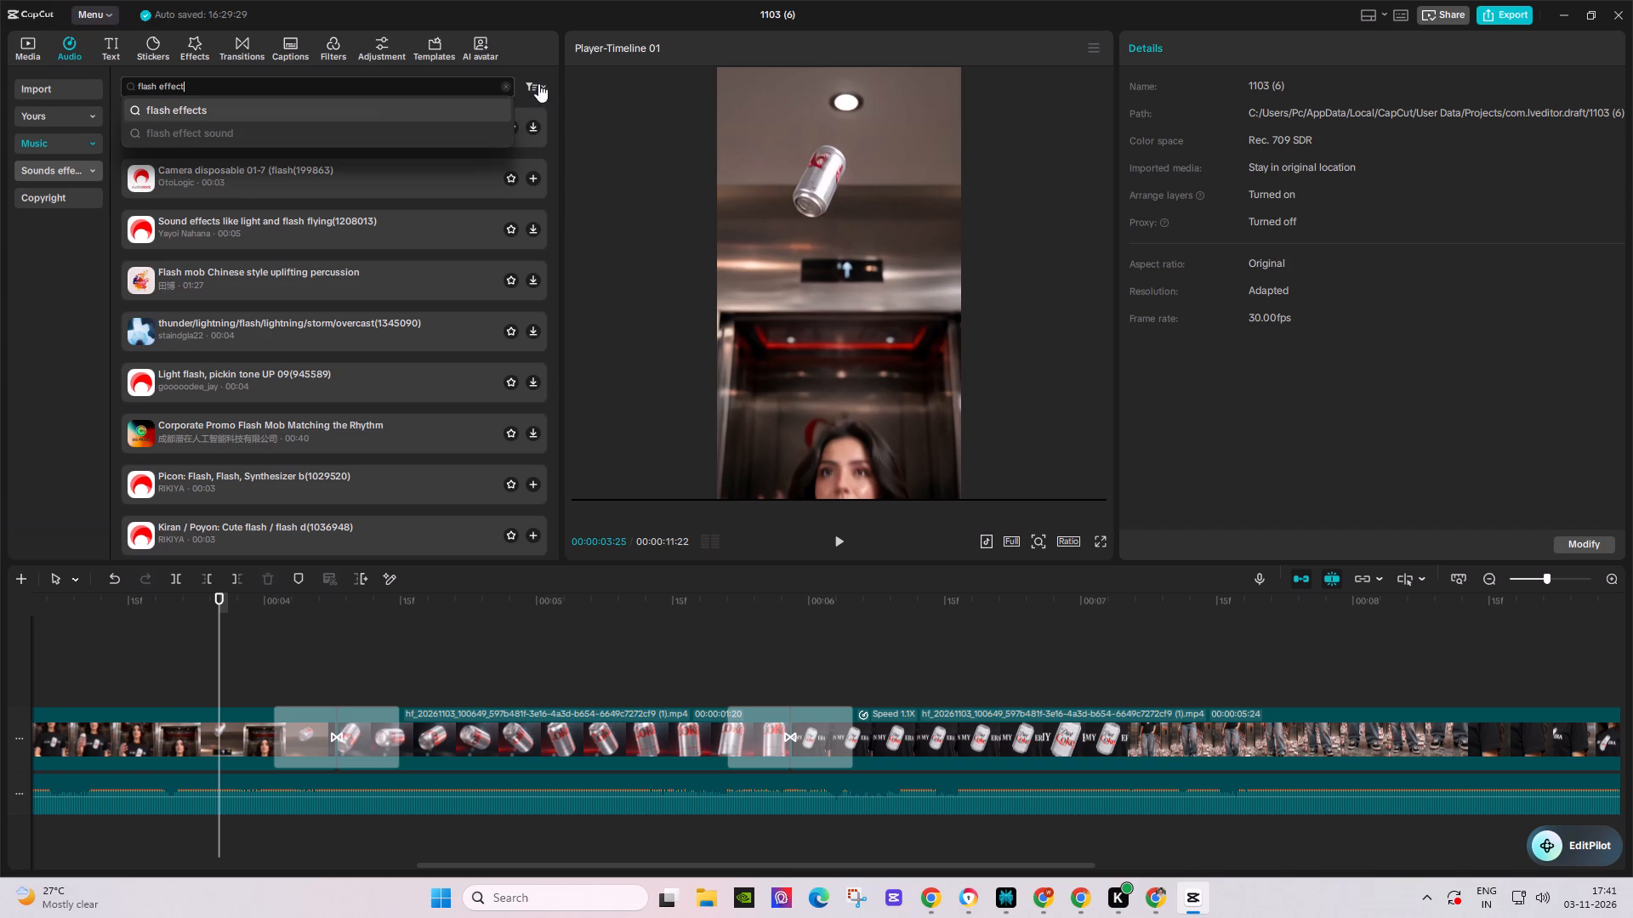
click(502, 85)
click(475, 81)
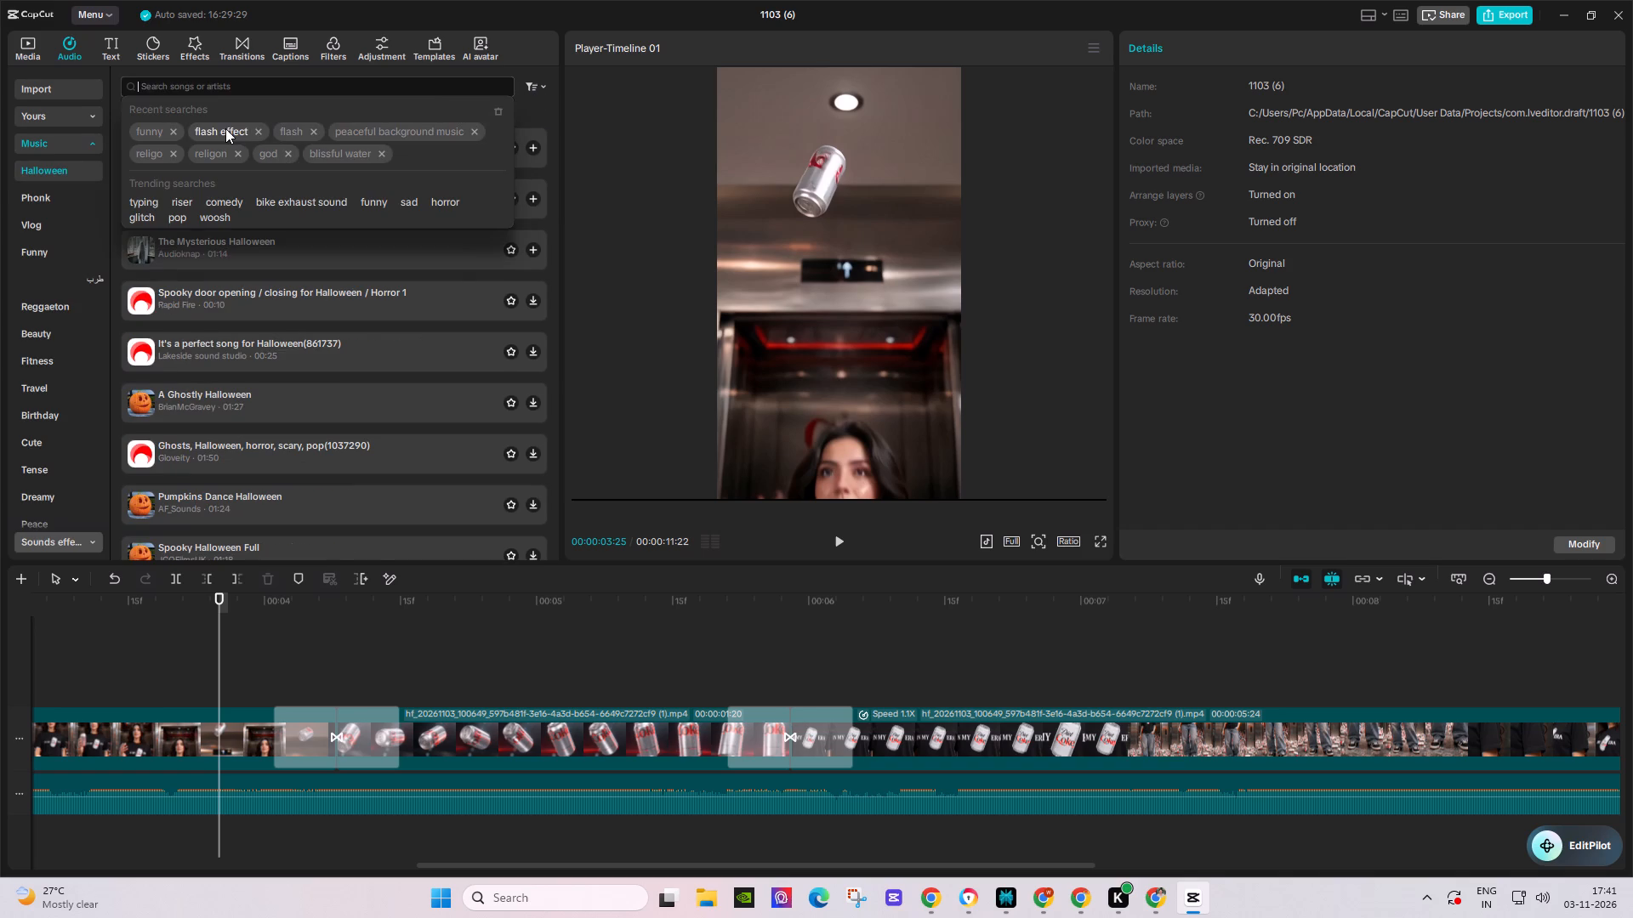
click(225, 128)
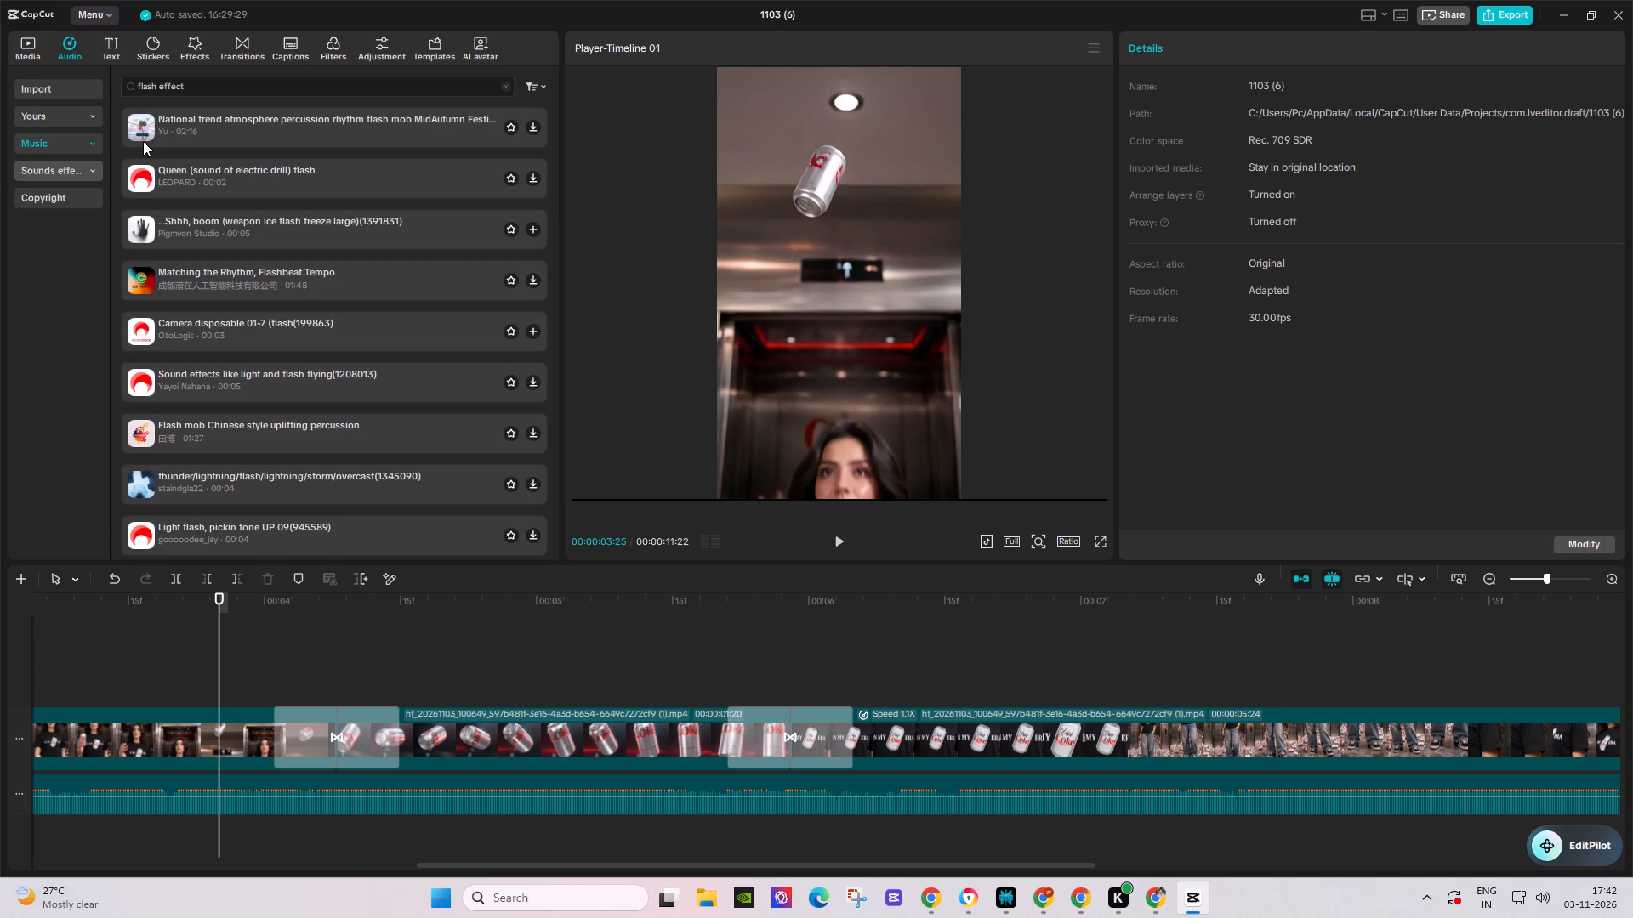
click(138, 173)
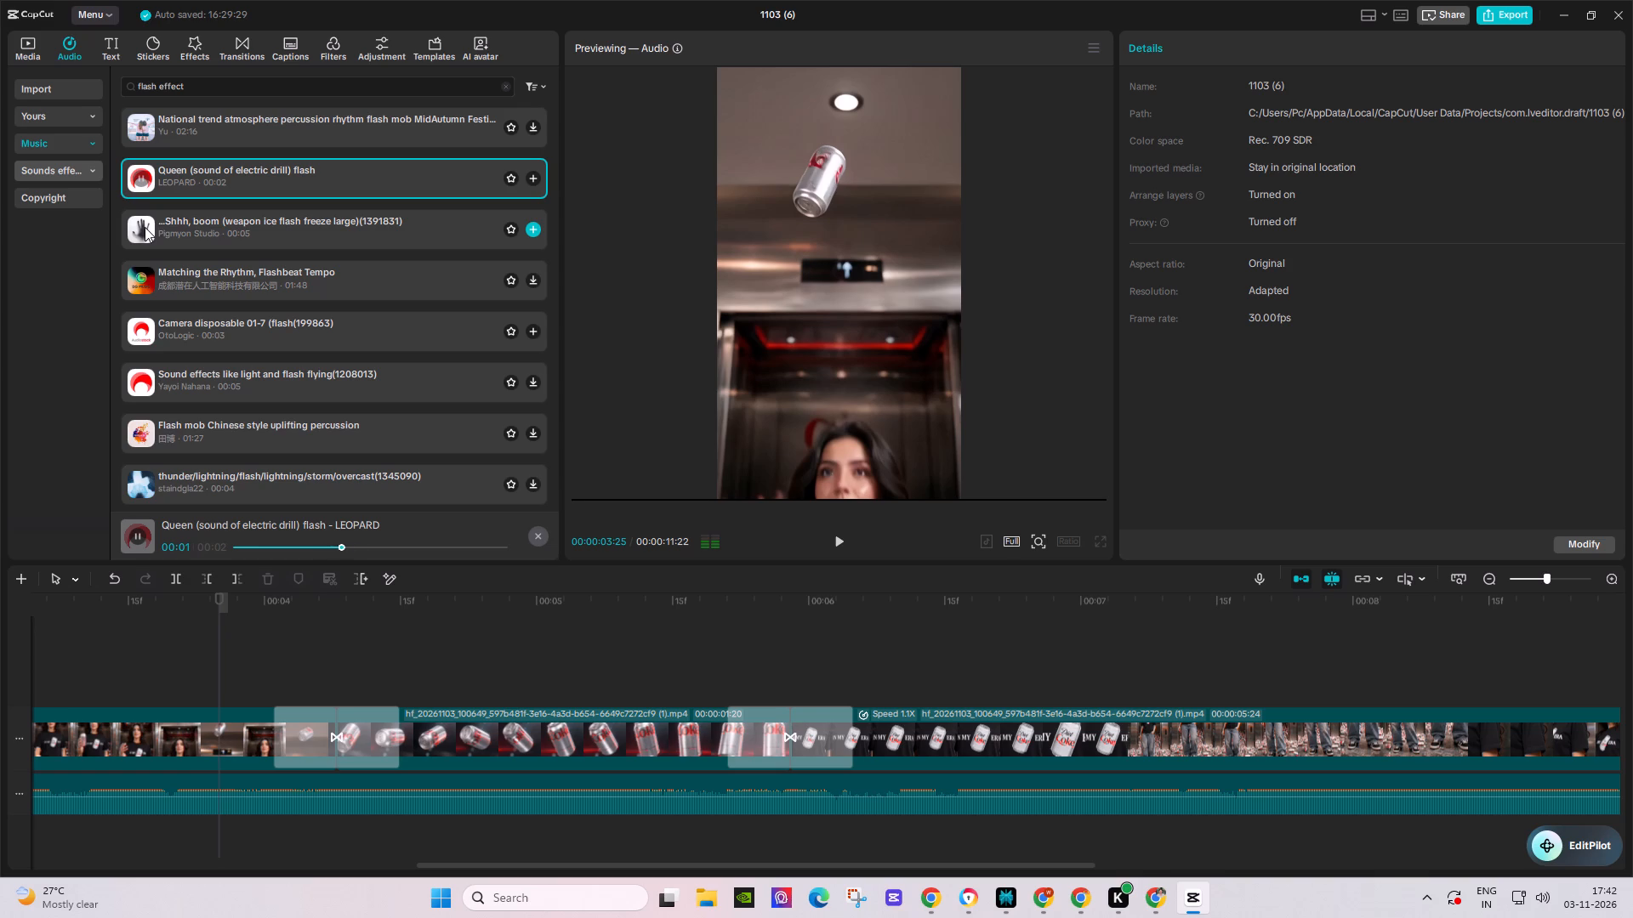
Search the sound effects for "flash" and preview the results from "Sound of SLR flash opening" through "Flash mob Peking opera mixed clip card Chinese style".
click(58, 167)
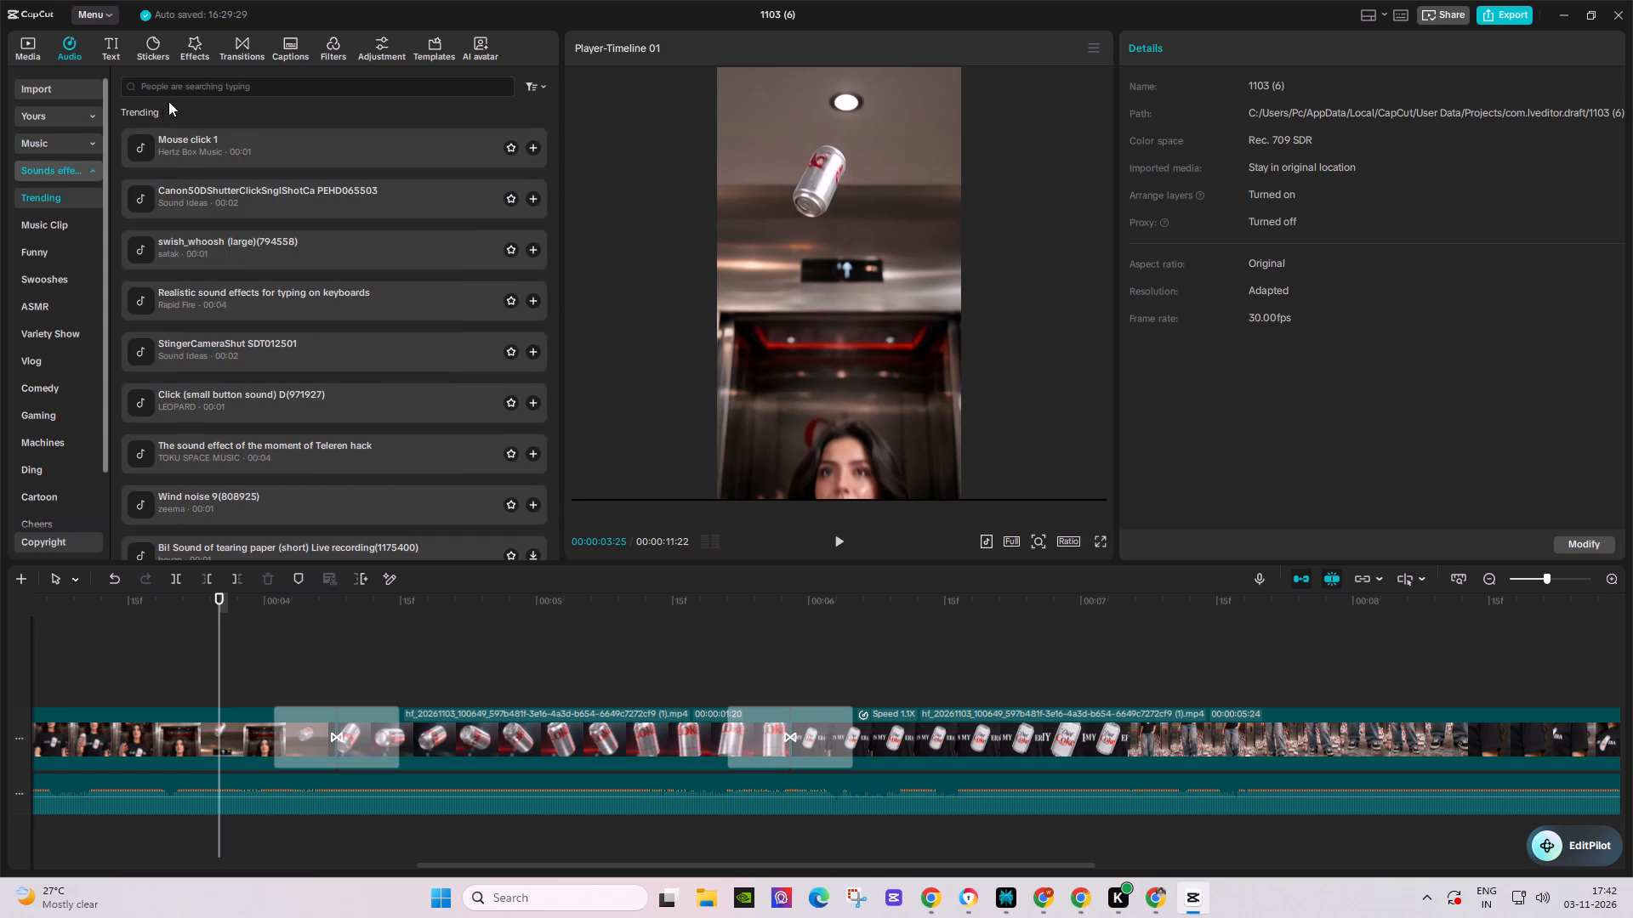
click(181, 88)
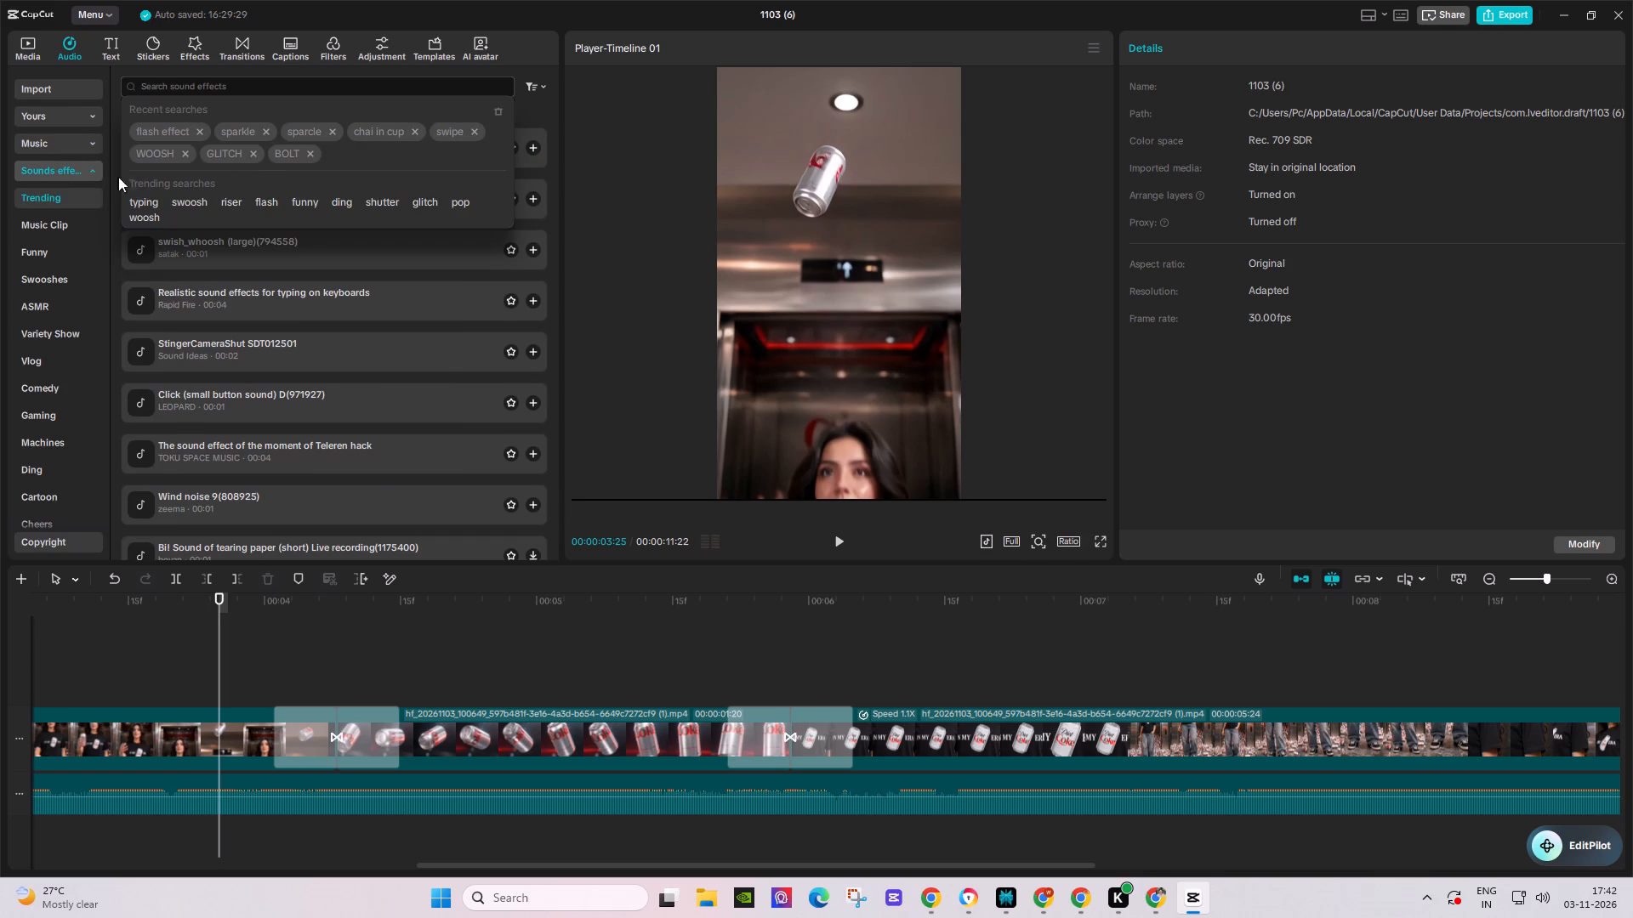
text(flash)
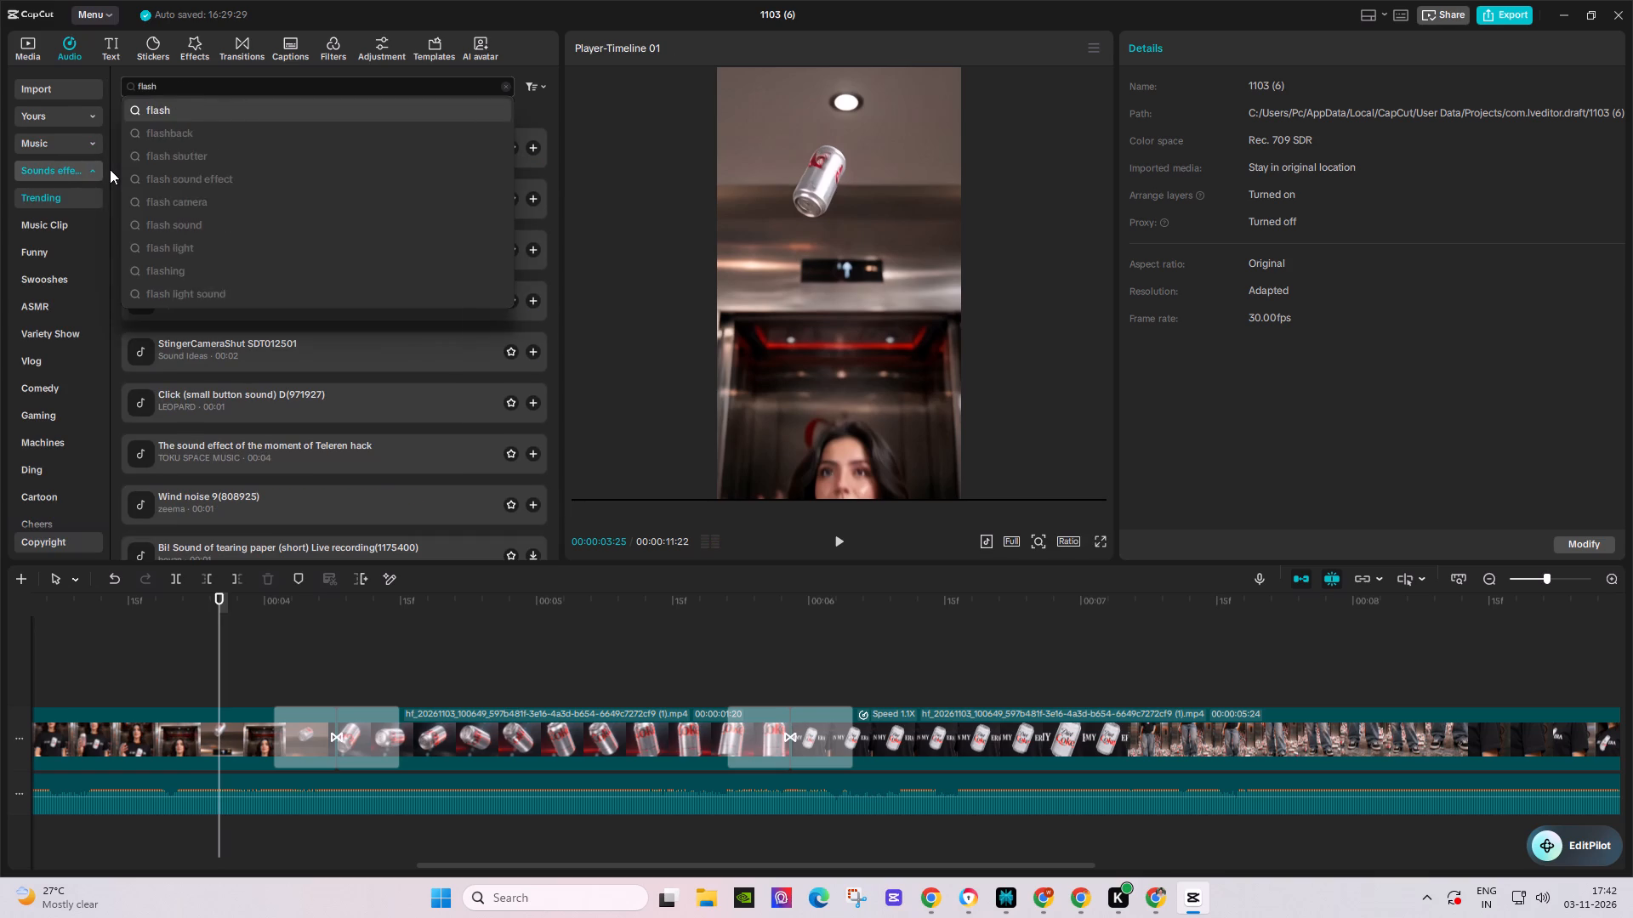
key(Return)
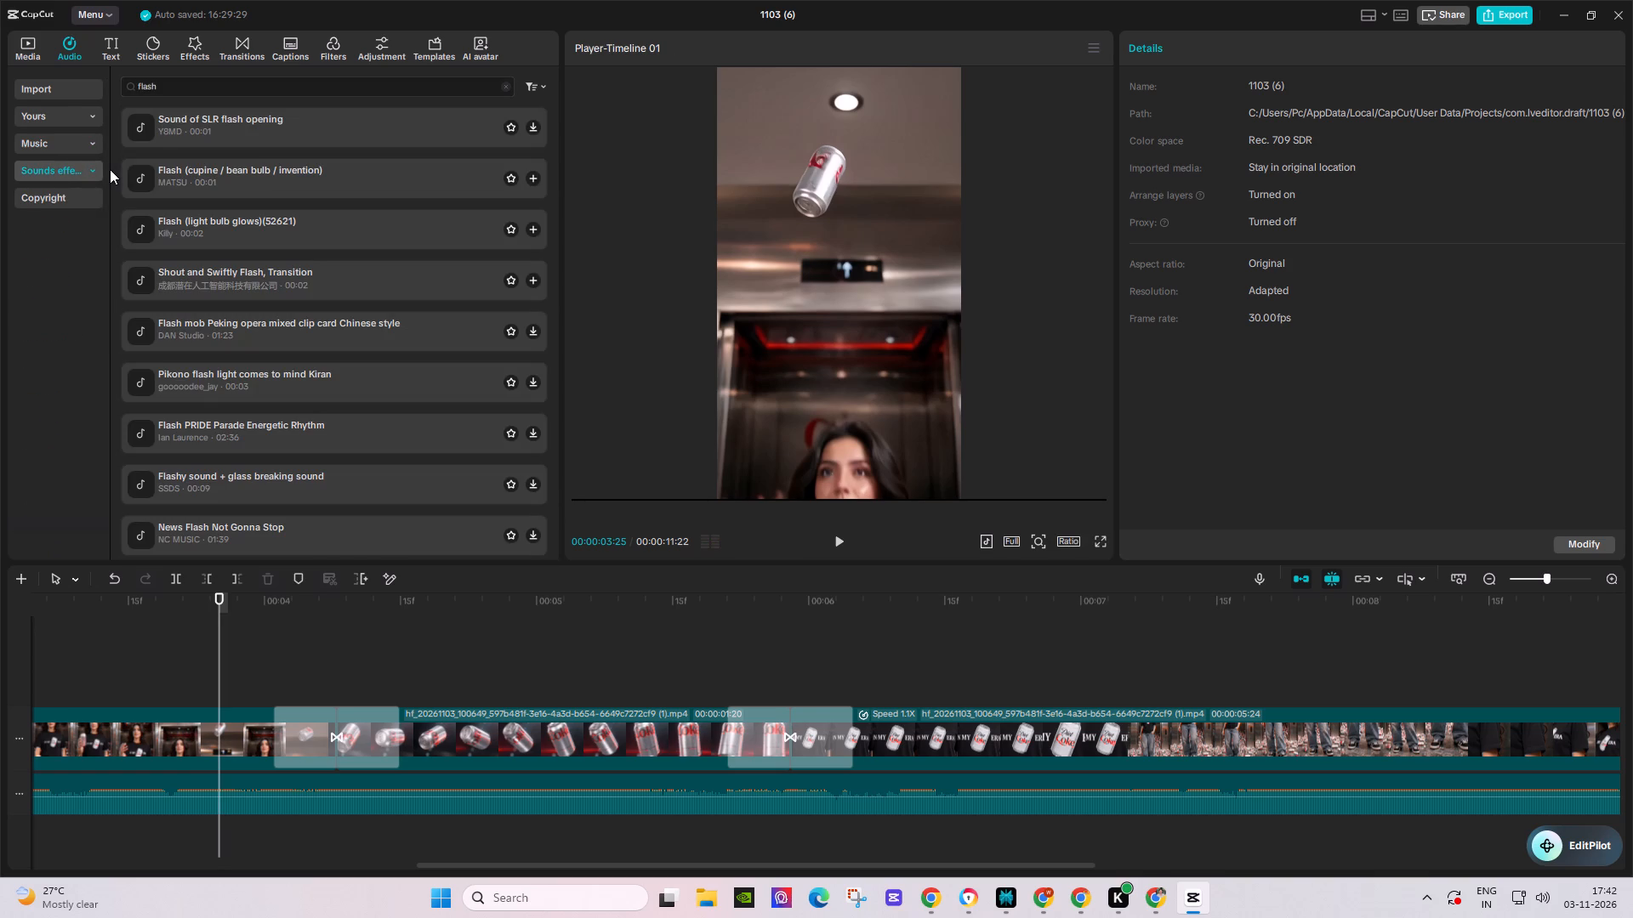
click(137, 120)
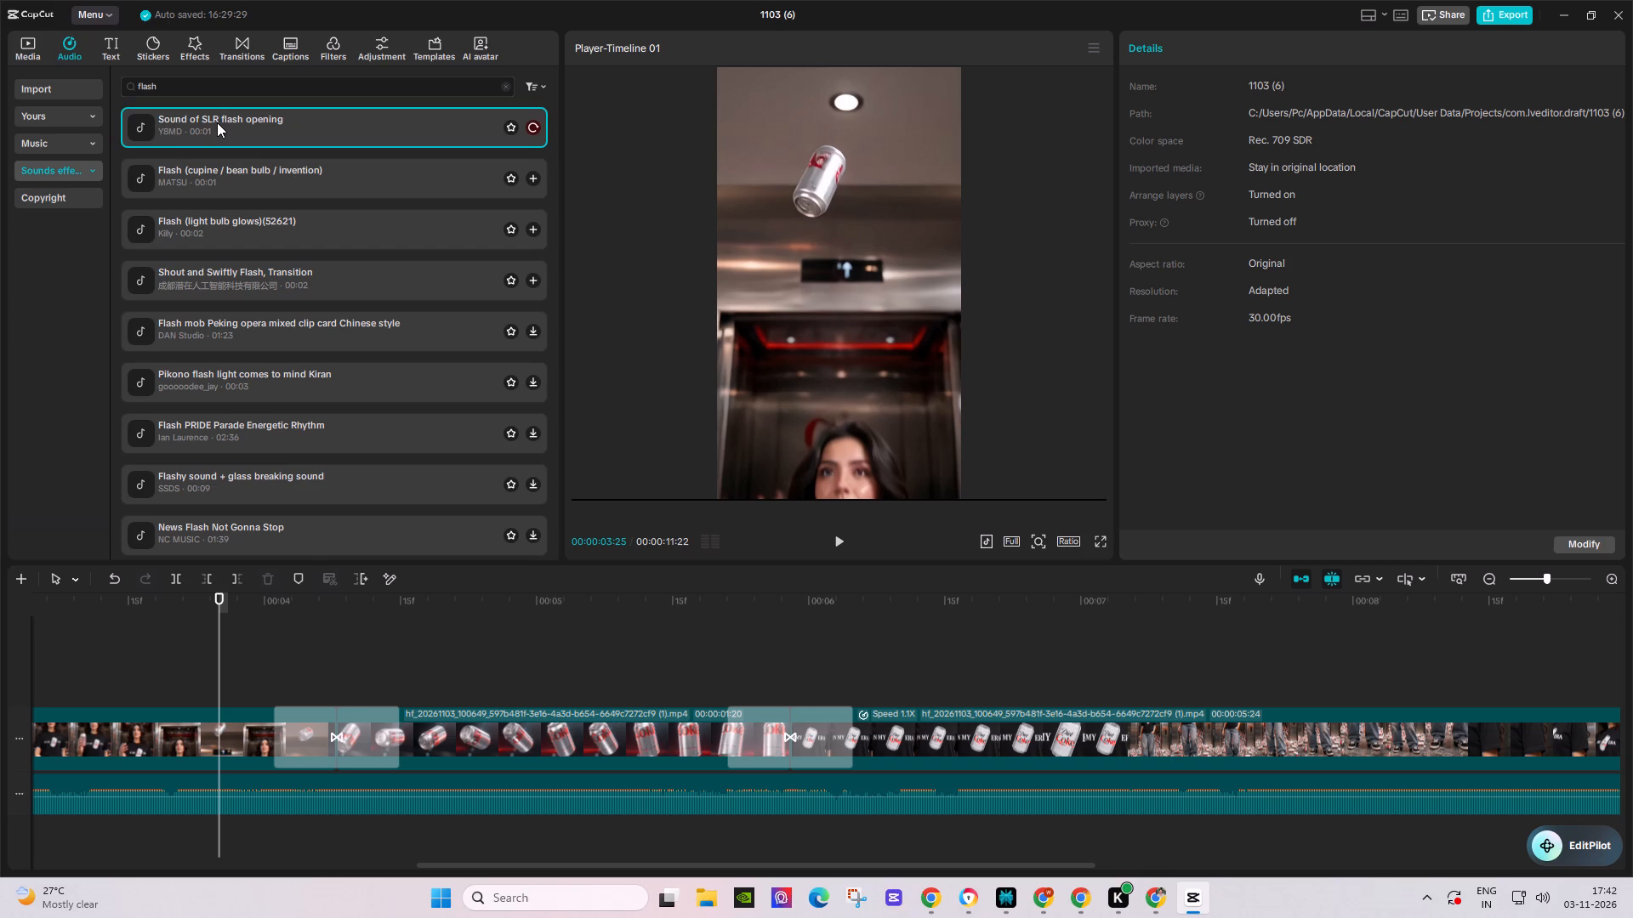
click(143, 177)
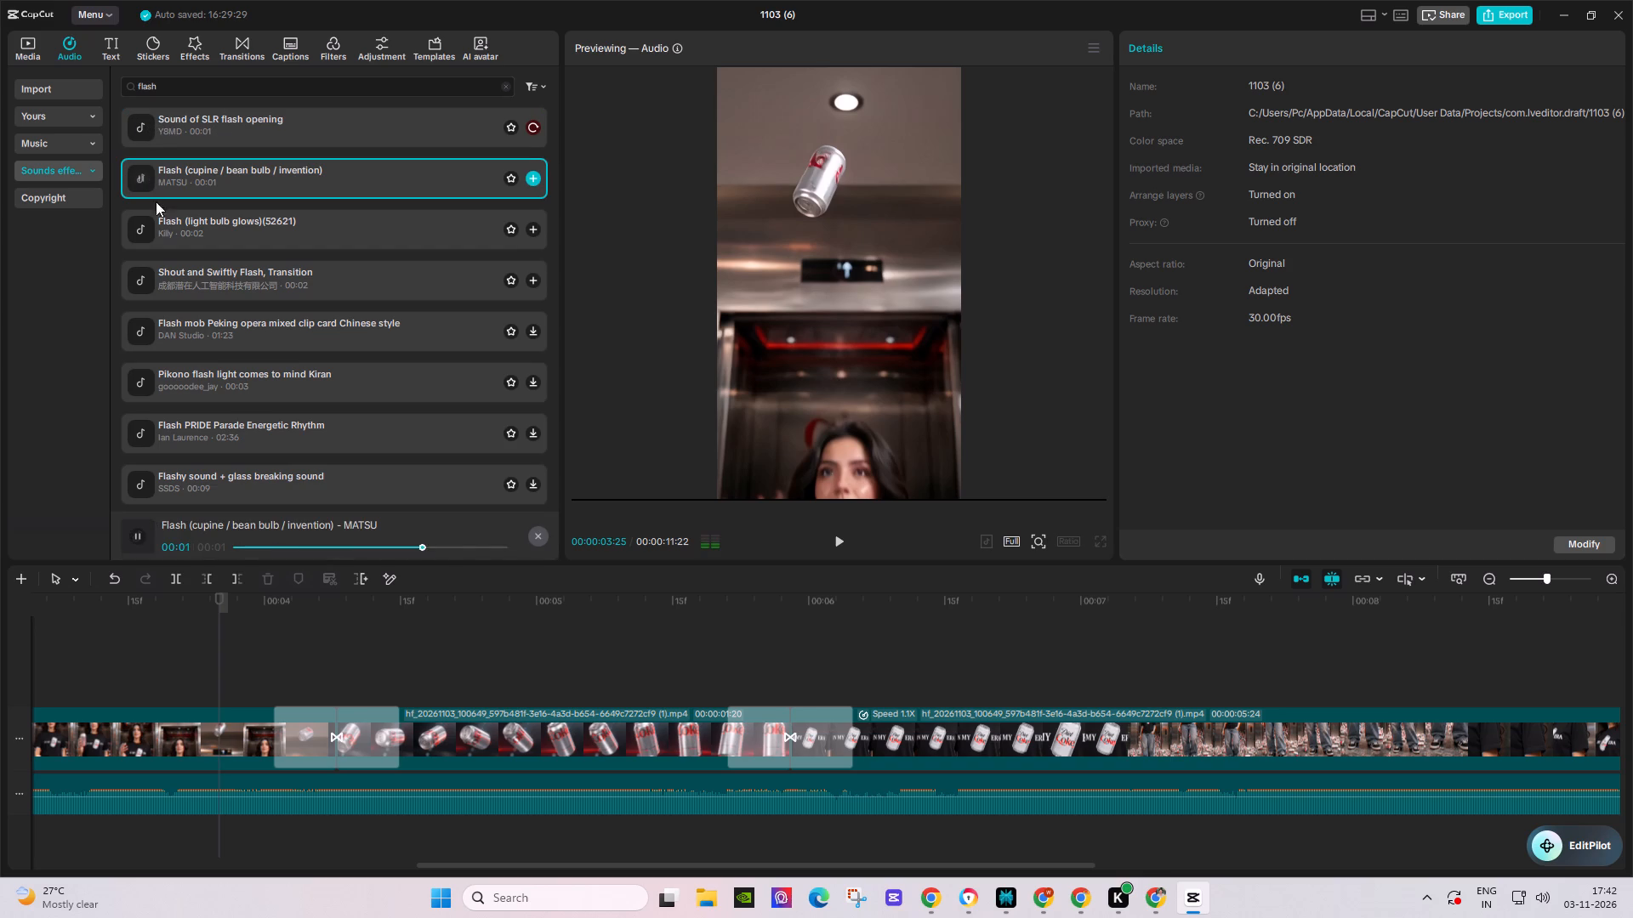
click(151, 225)
click(134, 281)
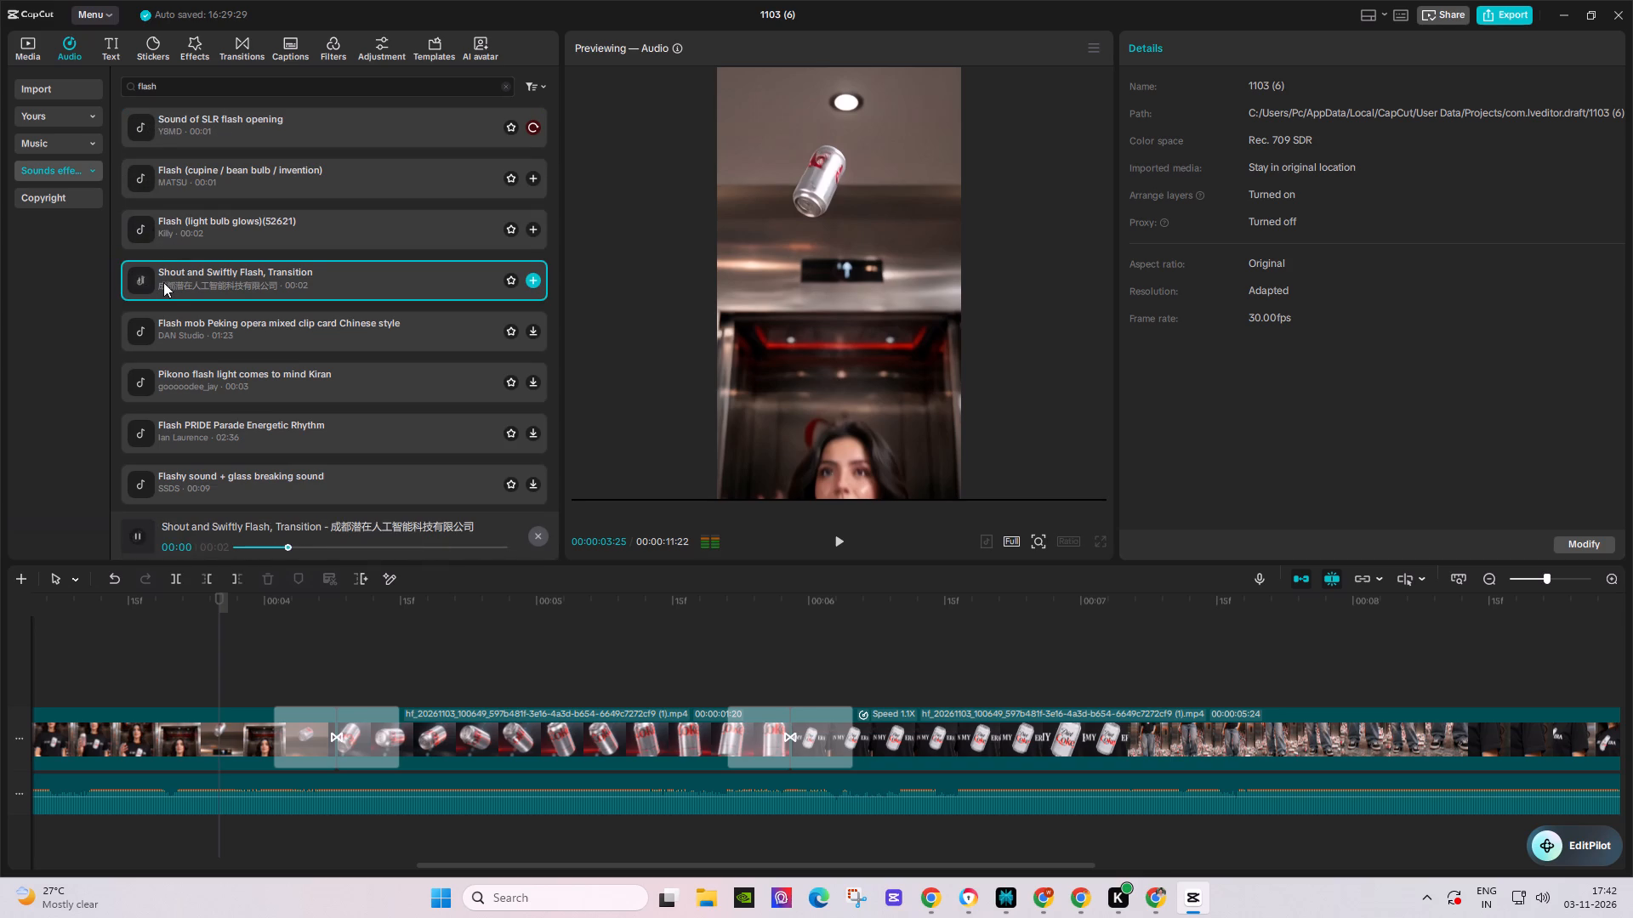
click(144, 279)
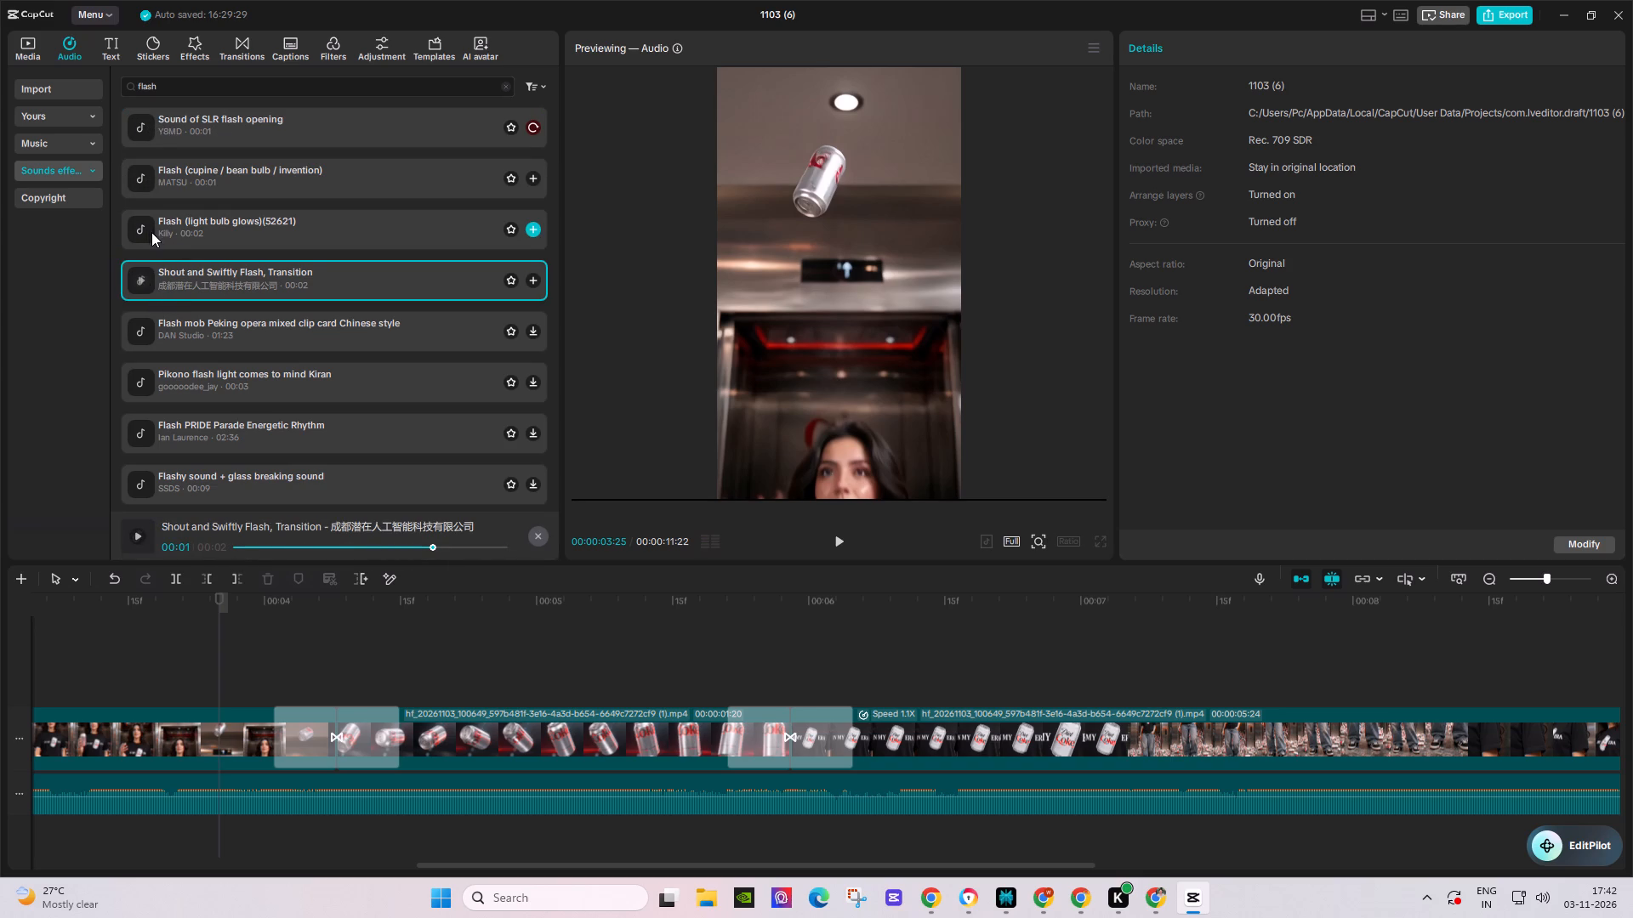
click(140, 280)
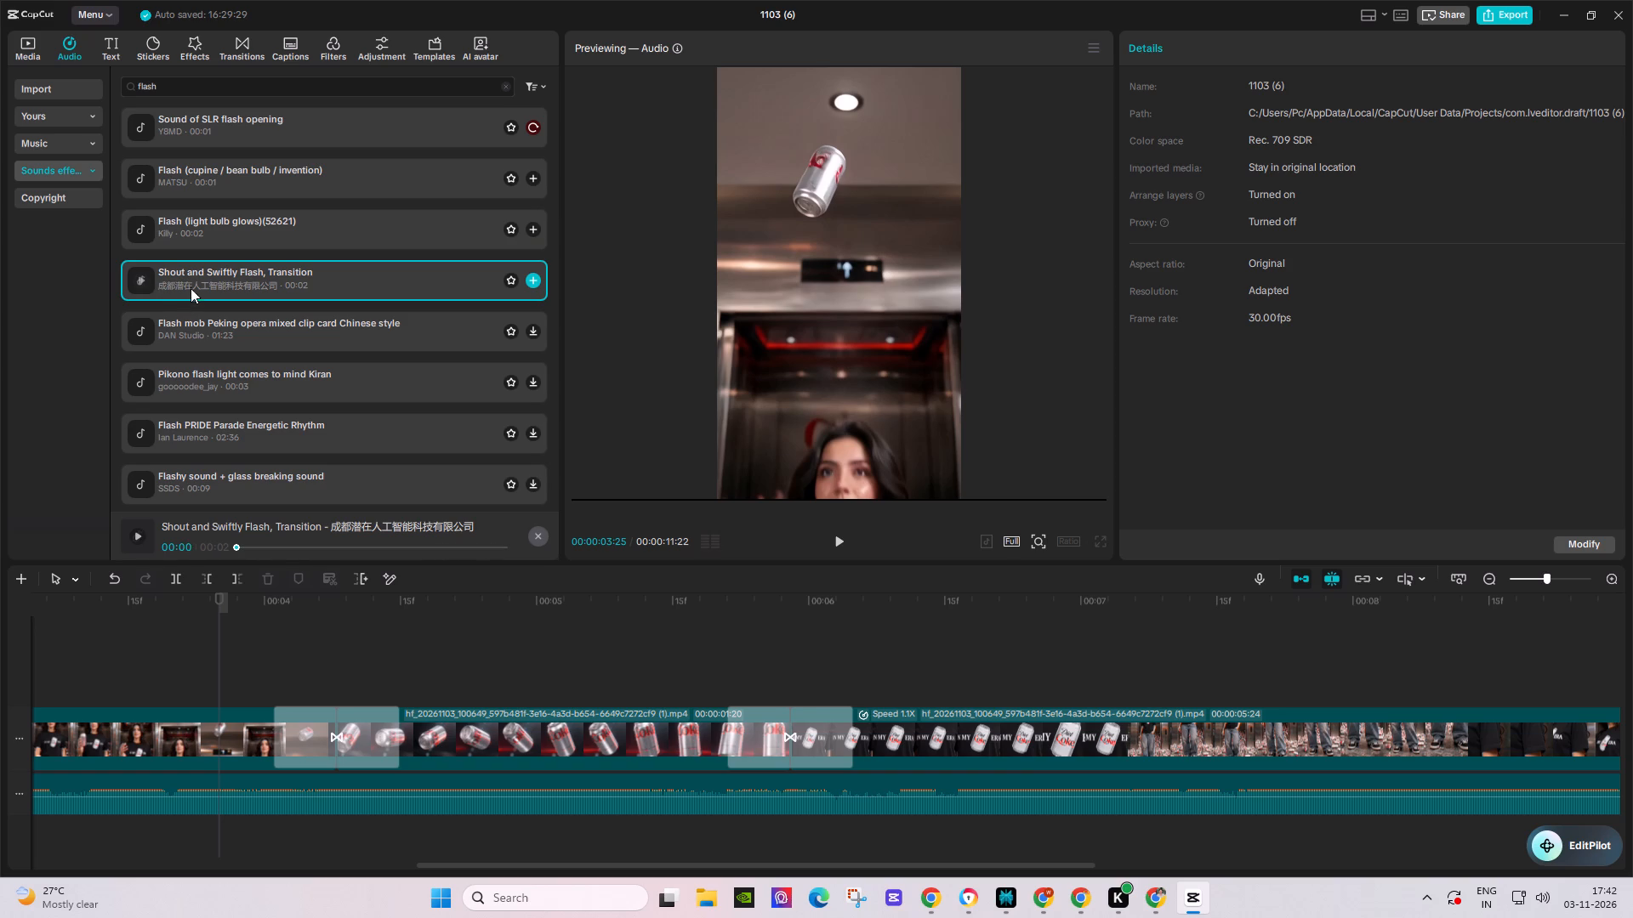
click(140, 335)
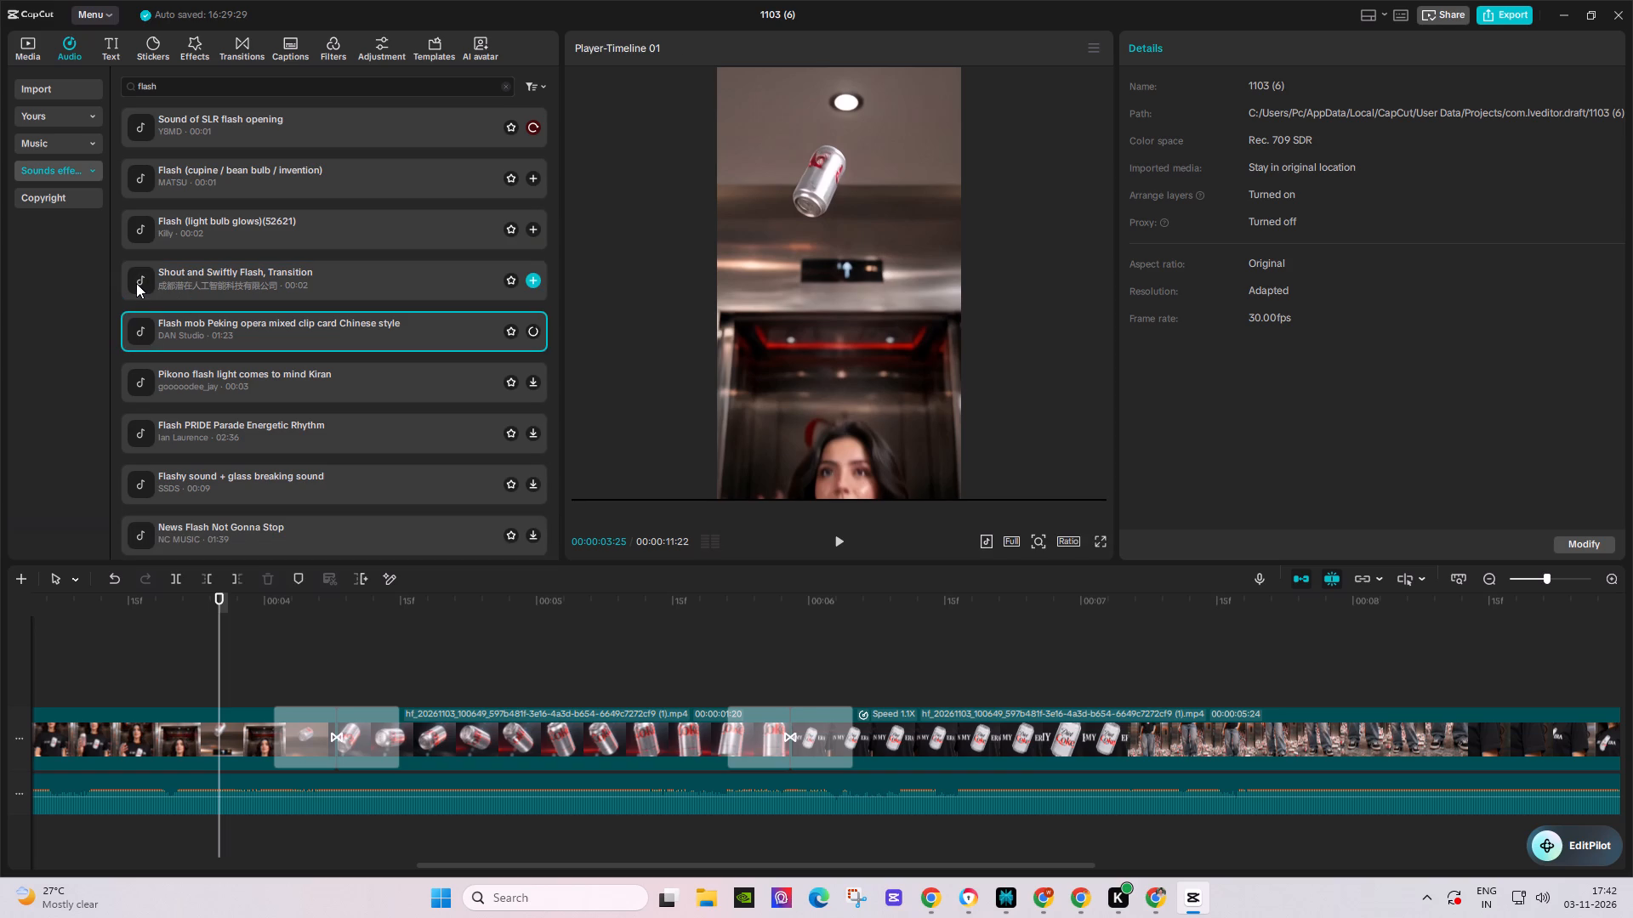
Replay "Shout and Swiftly Flash, Transition" and place it on a new audio track just before the first transition, at about 00:00:03:27.
click(136, 283)
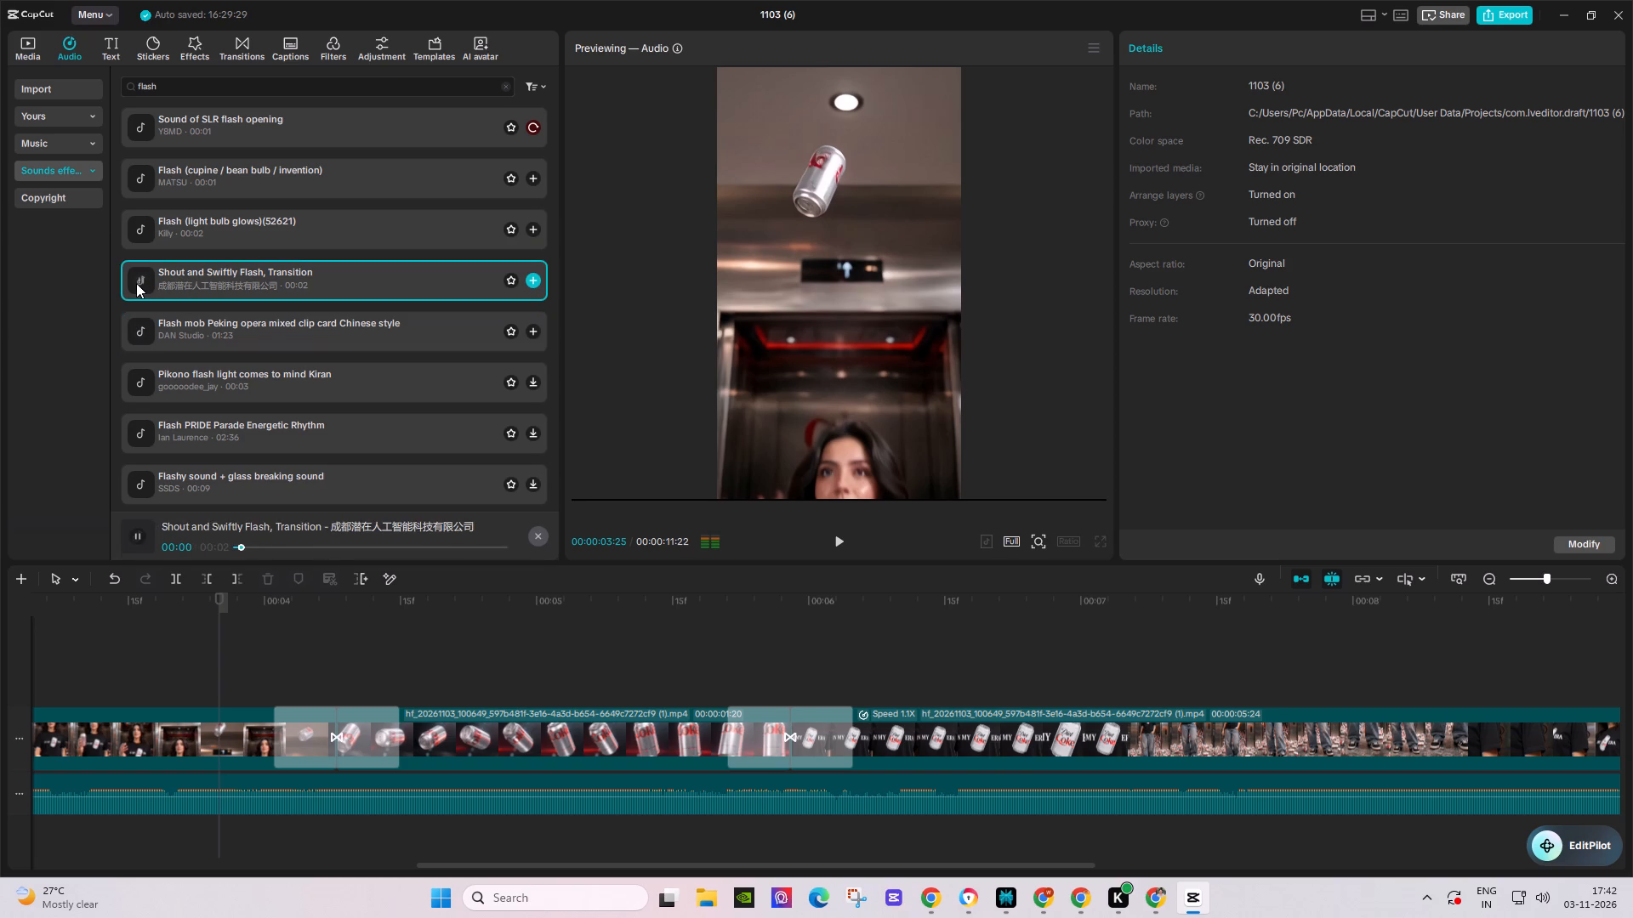
drag(207, 283, 234, 665)
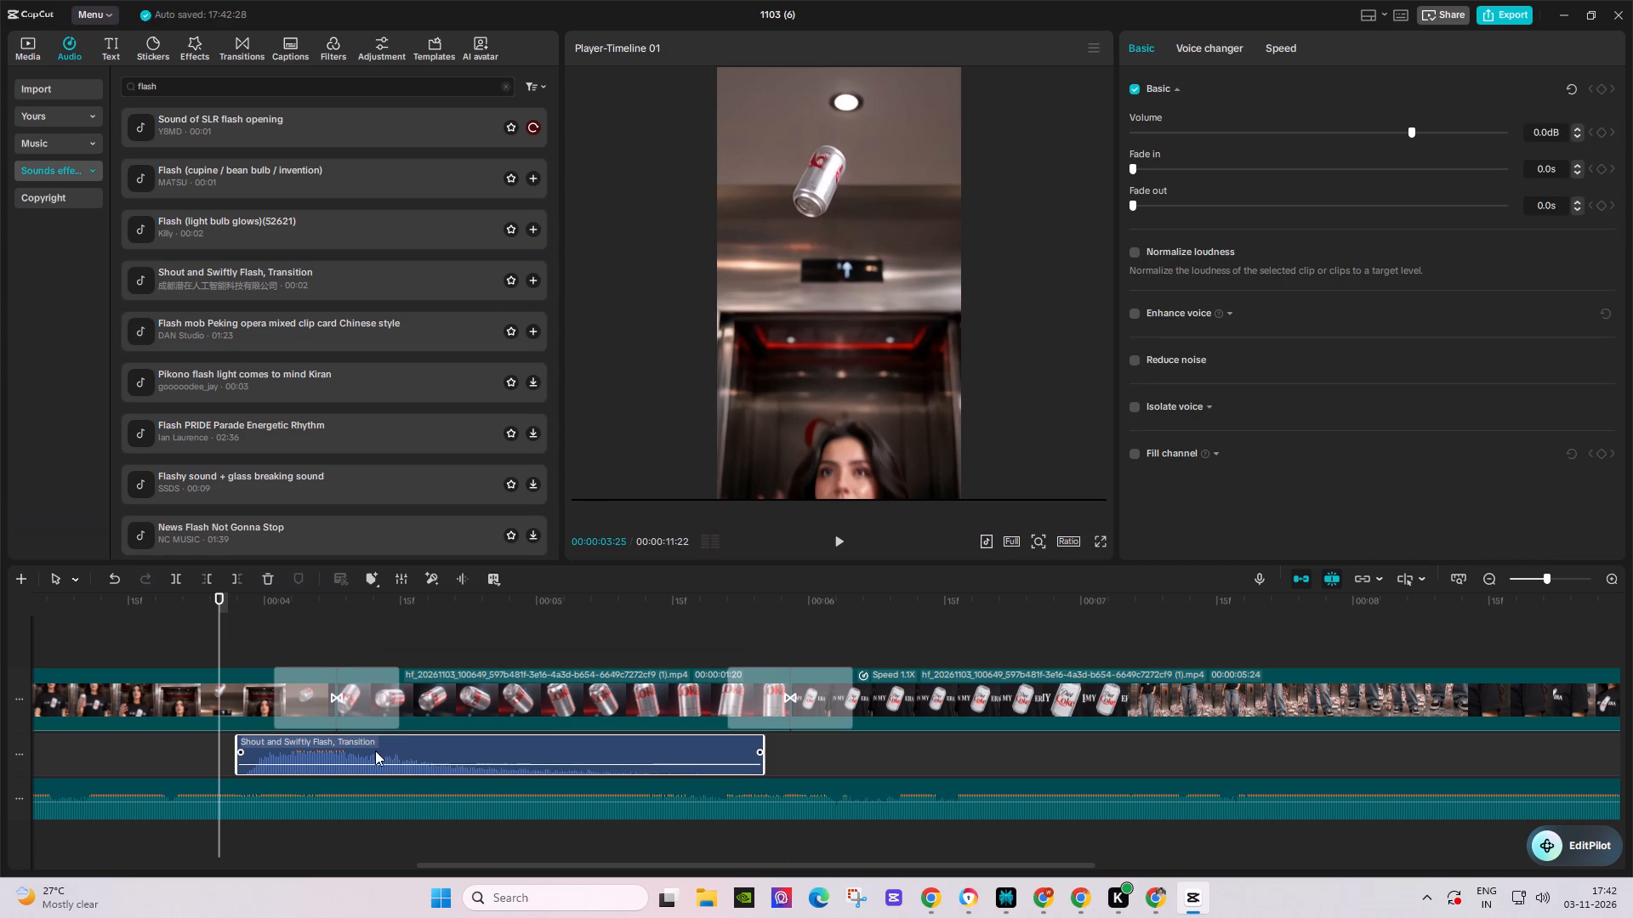
Play back the first transition several times from about 00:00:03:15 to check the timing of the flash sound.
click(170, 596)
key(space)
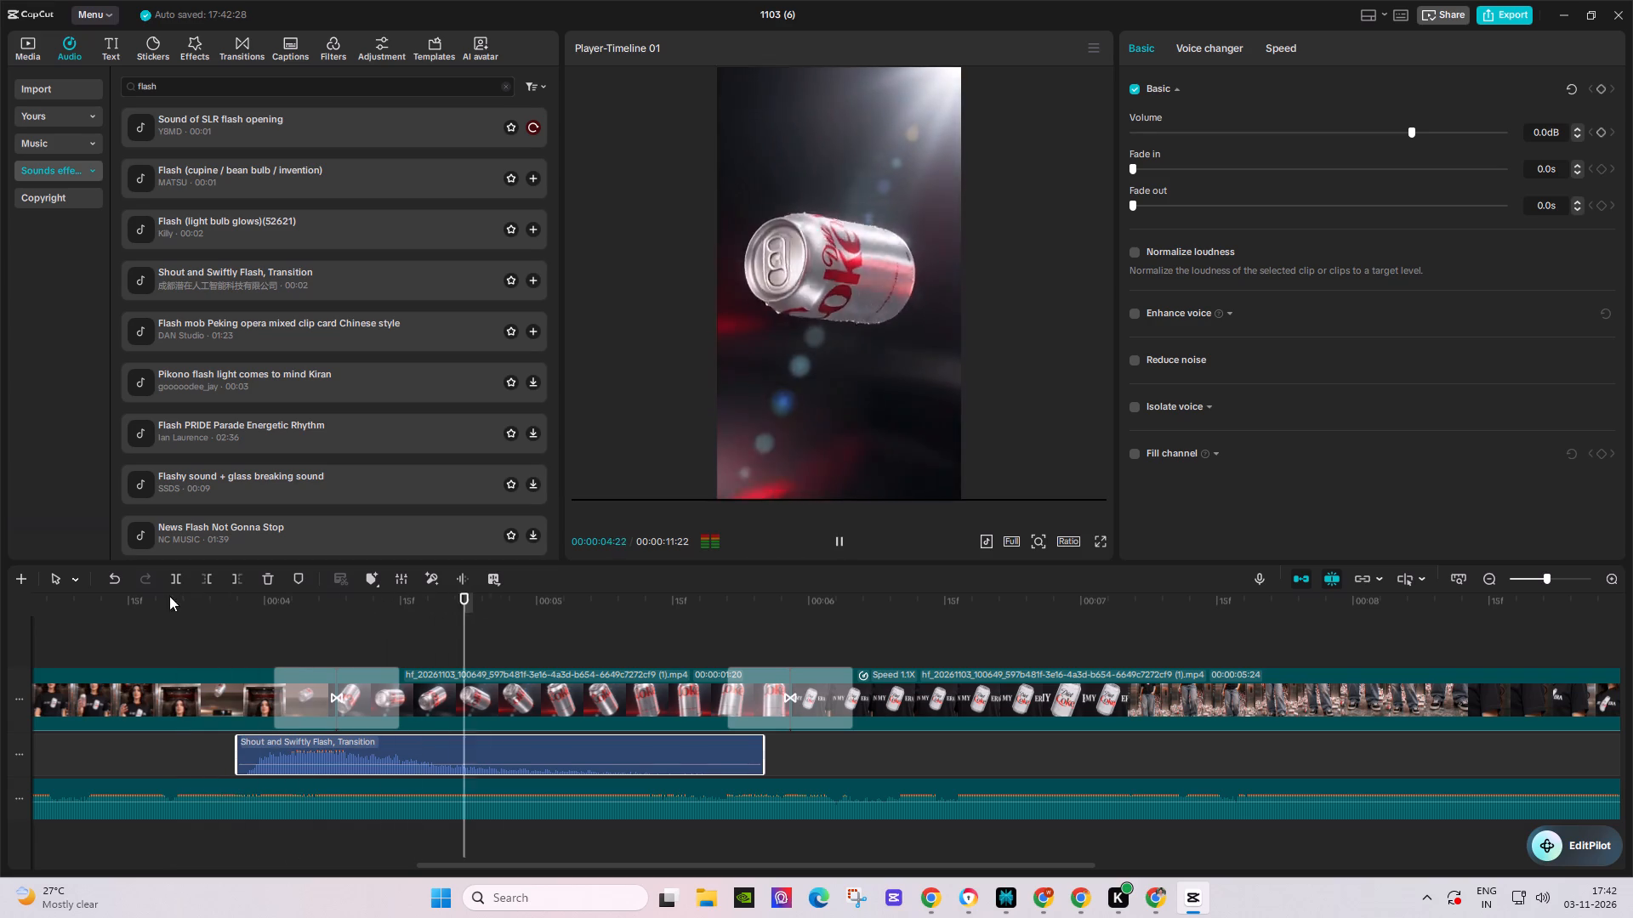
click(169, 596)
key(space)
key(space)
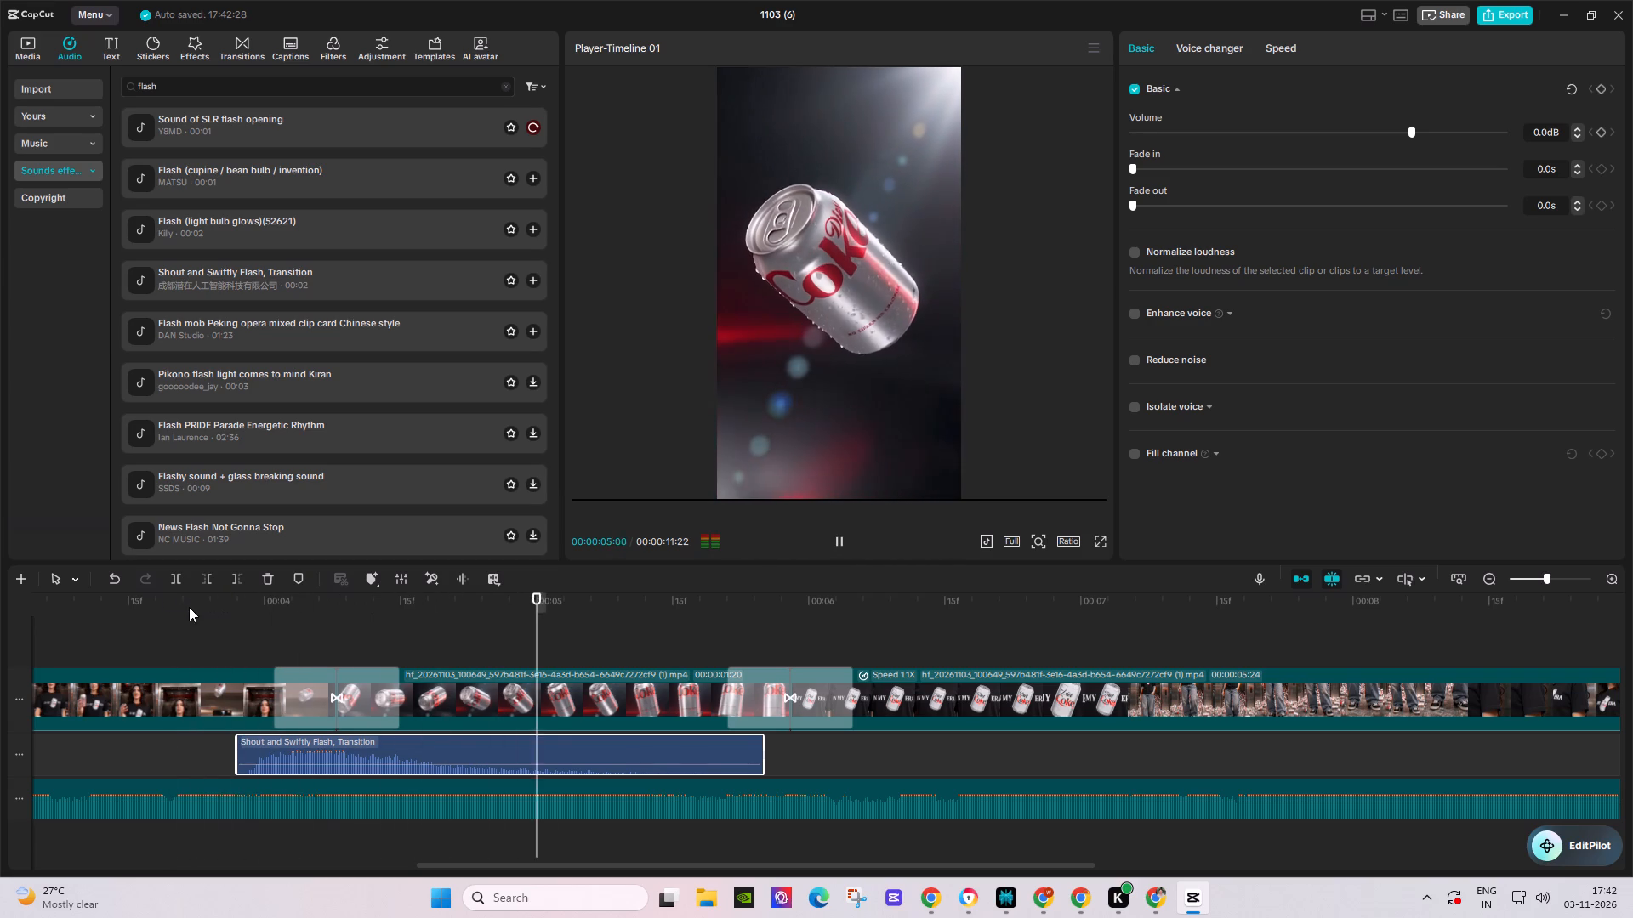
key(space)
click(128, 598)
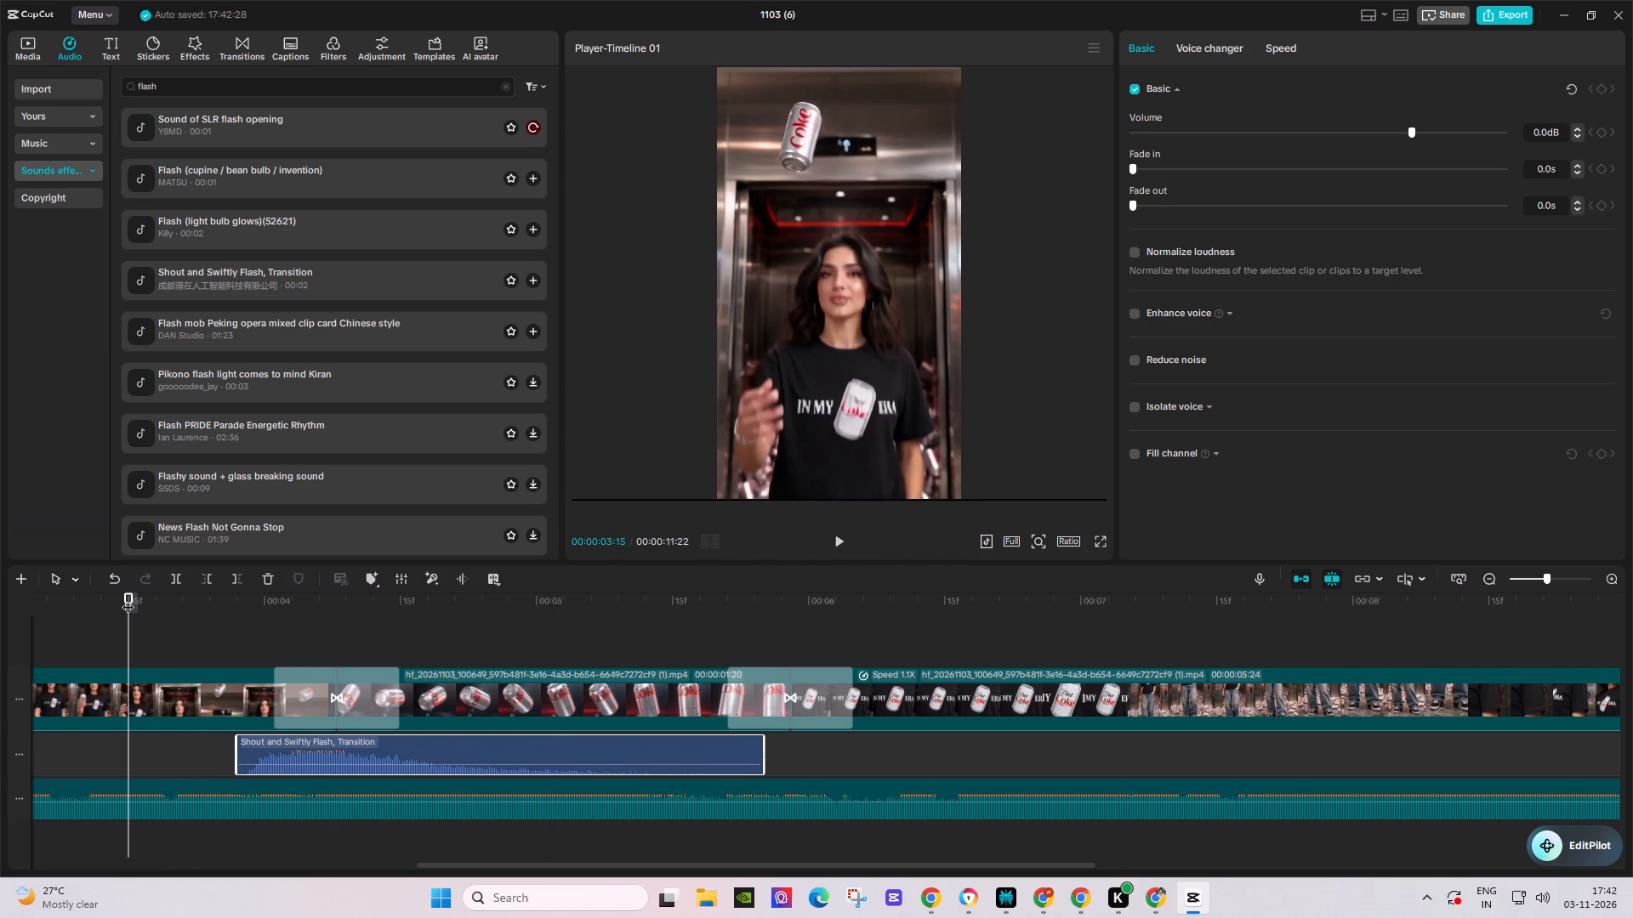
key(space)
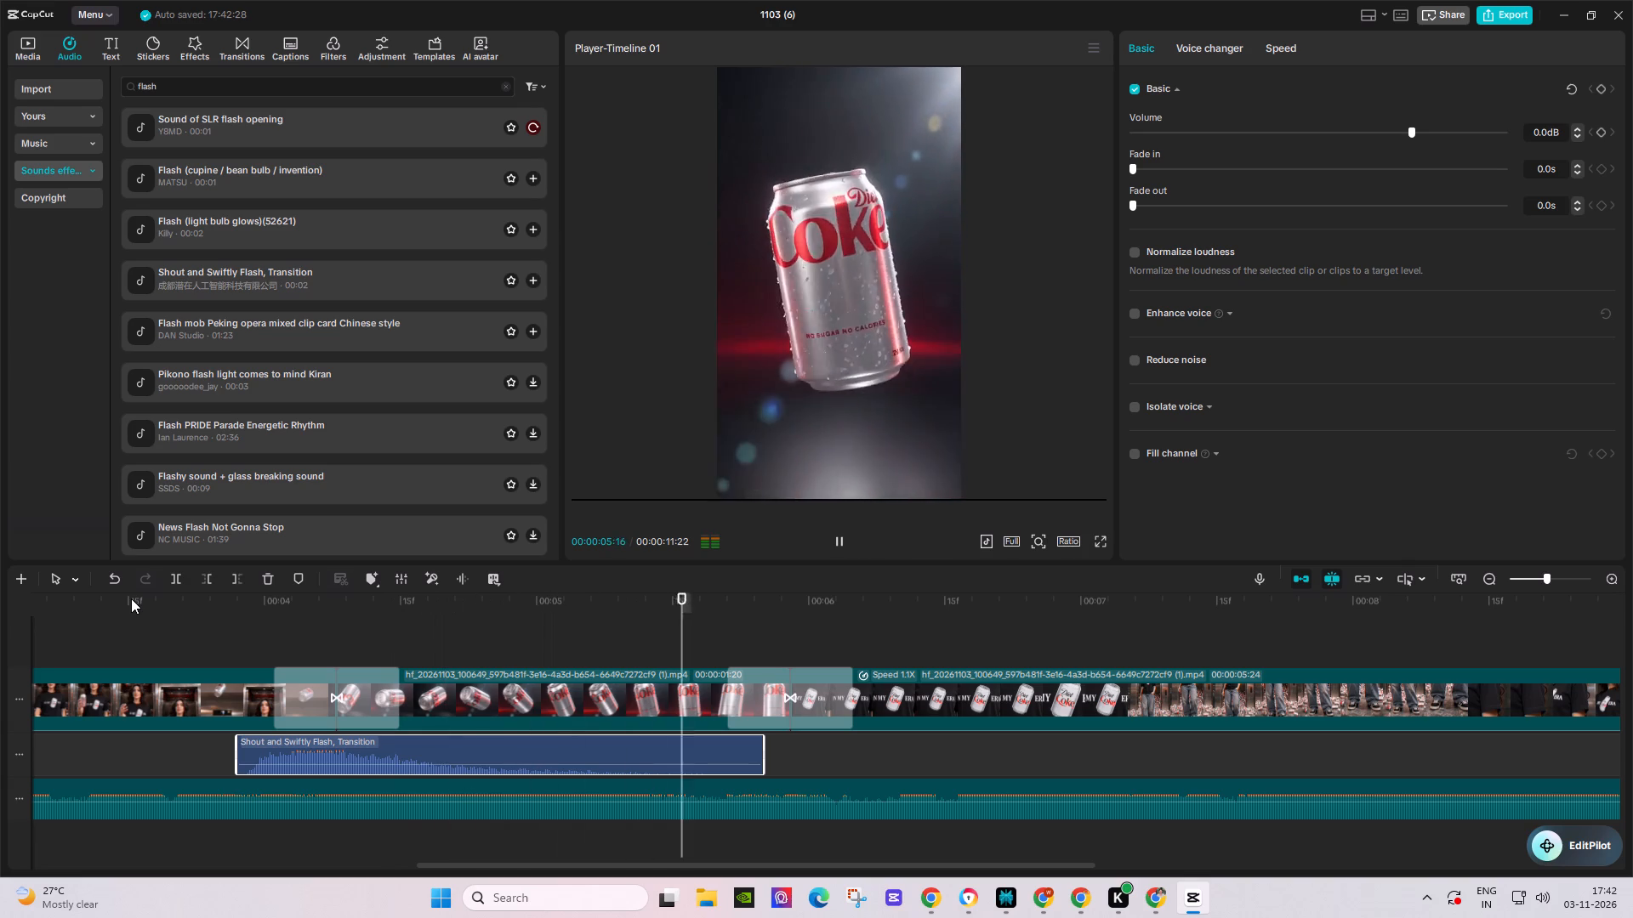
click(140, 600)
key(space)
key(space)
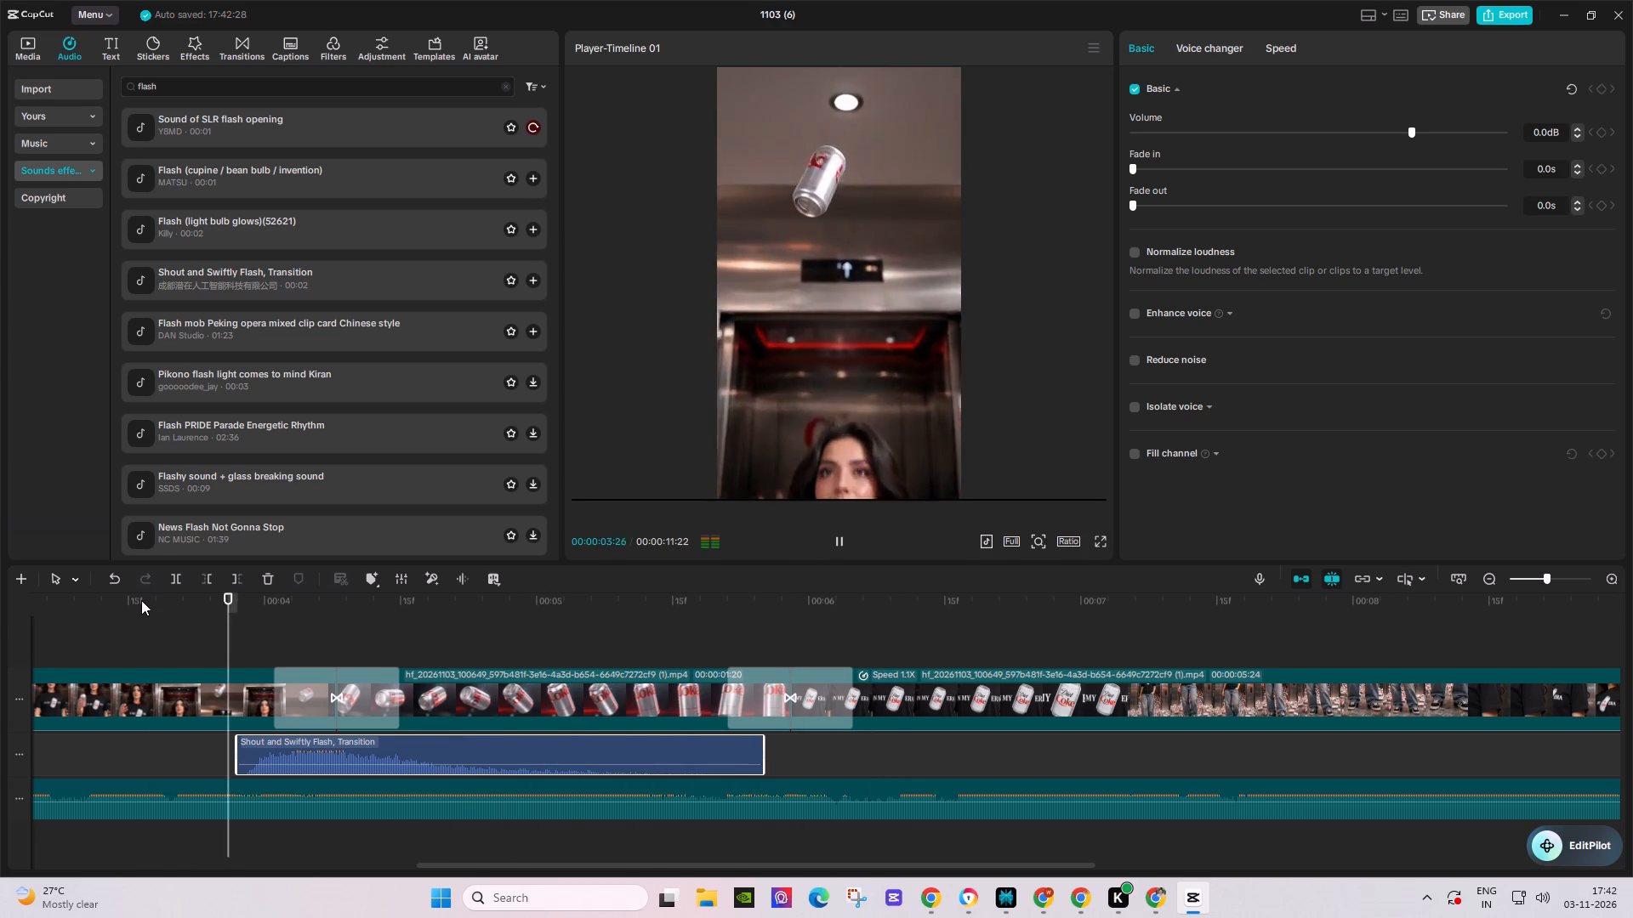
Place "Flash (cupine / bean bulb / invention)" under the second transition, starting where the first flash sound ends, at about 00:00:05:25.
drag(447, 868, 481, 867)
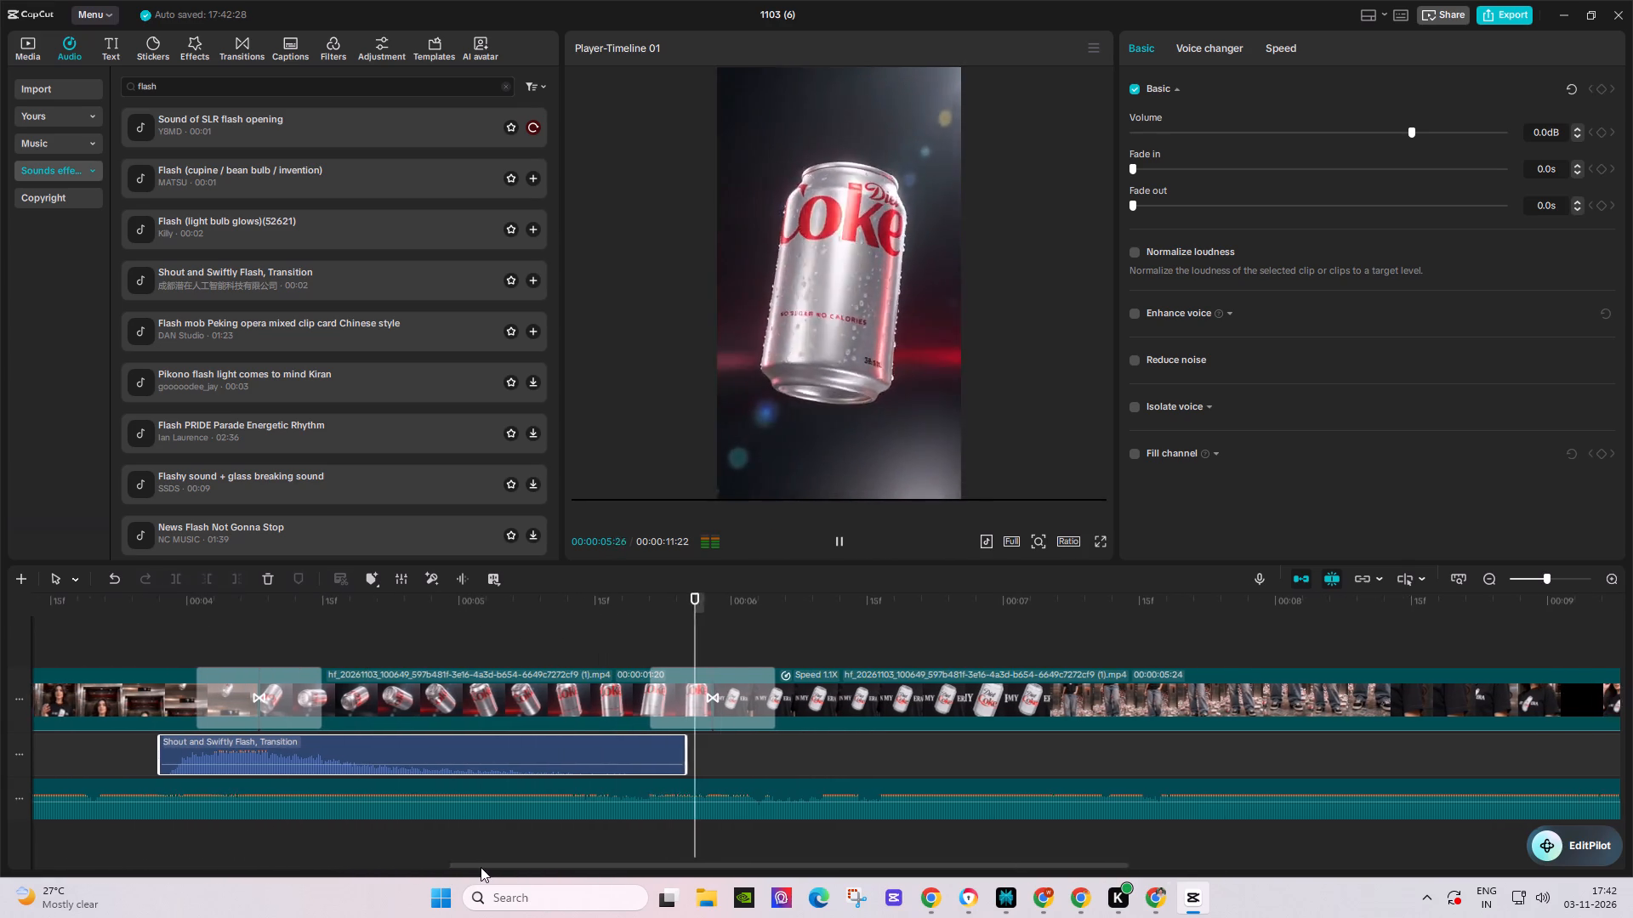
drag(481, 867, 498, 867)
key(space)
click(583, 604)
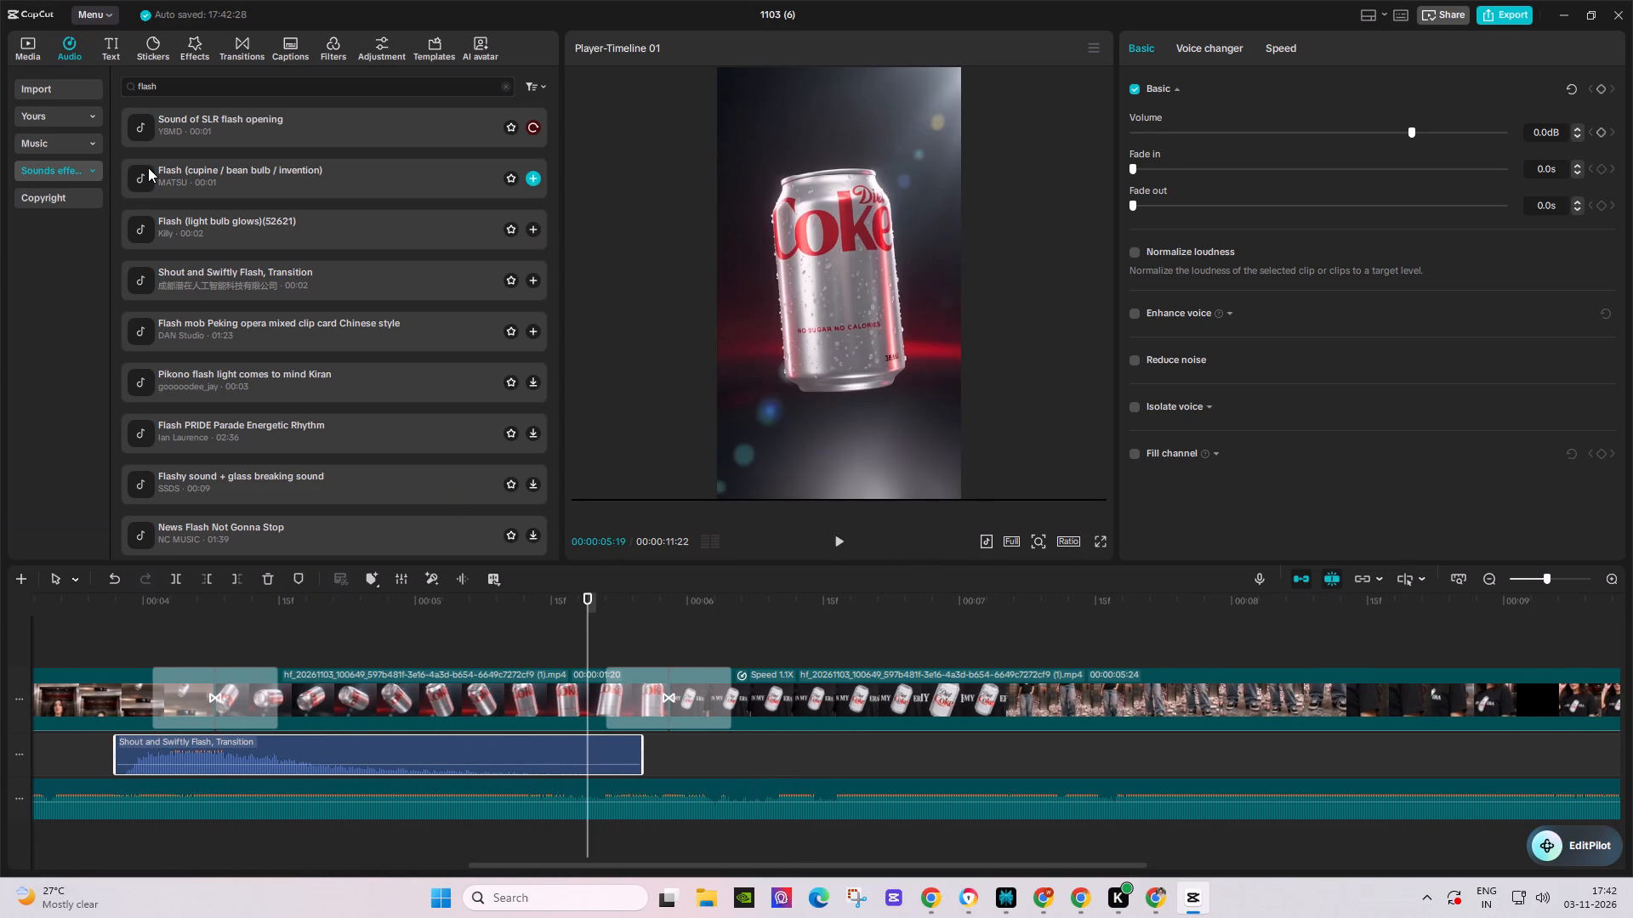
click(148, 167)
drag(241, 185, 627, 627)
drag(717, 745, 723, 745)
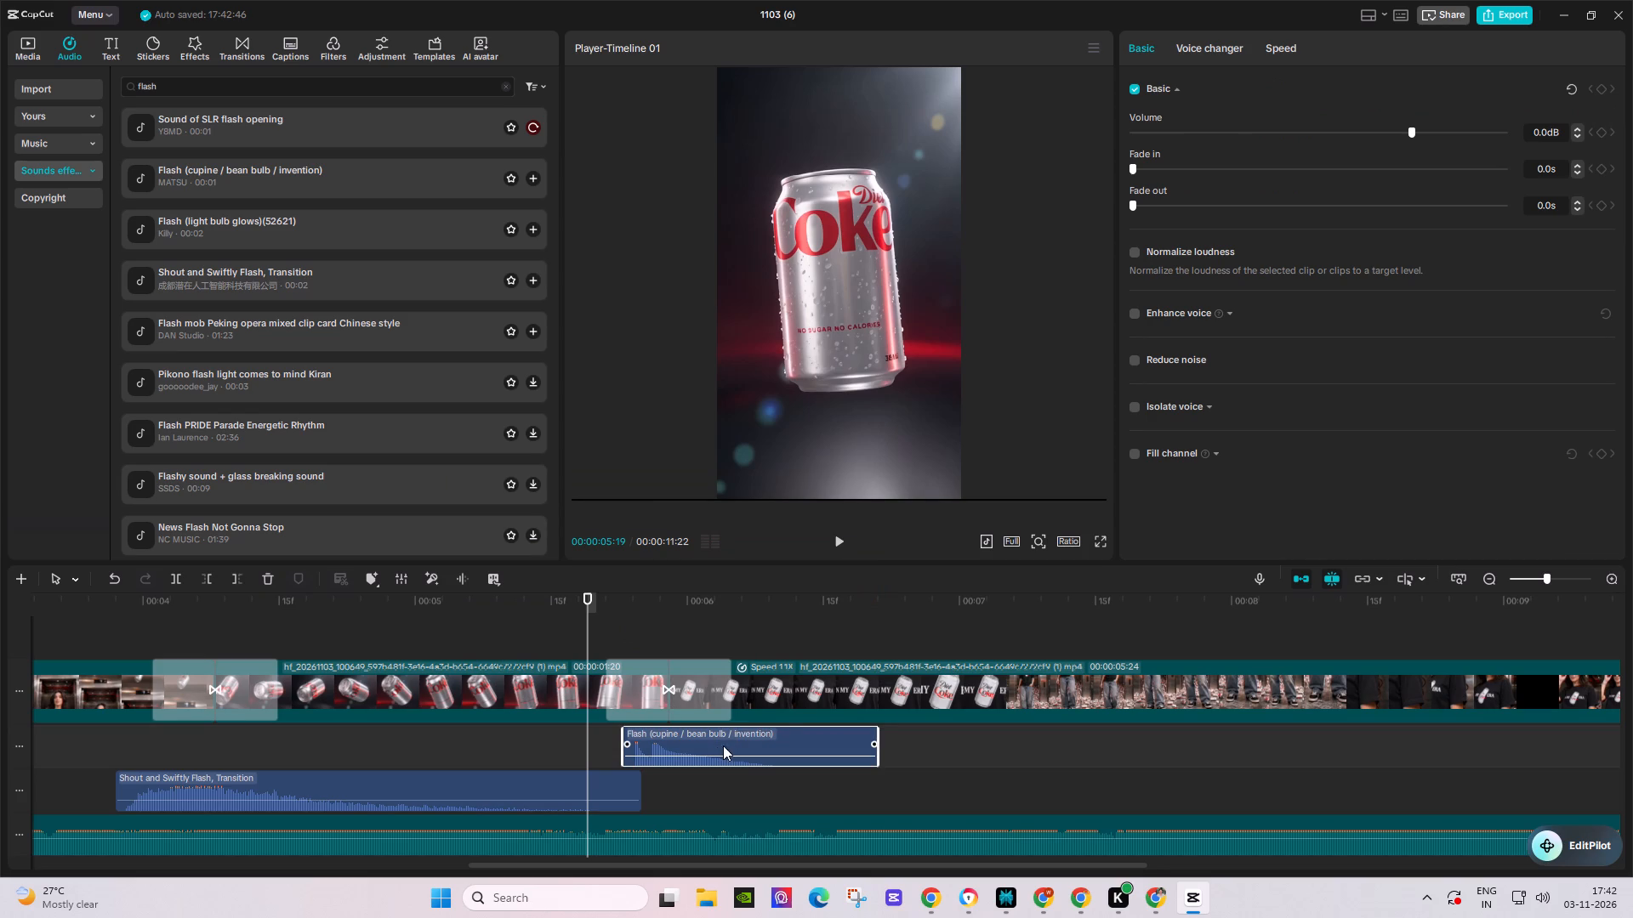
drag(723, 745, 734, 747)
Play back the second transition with its flash sound and return the playhead to the start of the video.
key(space)
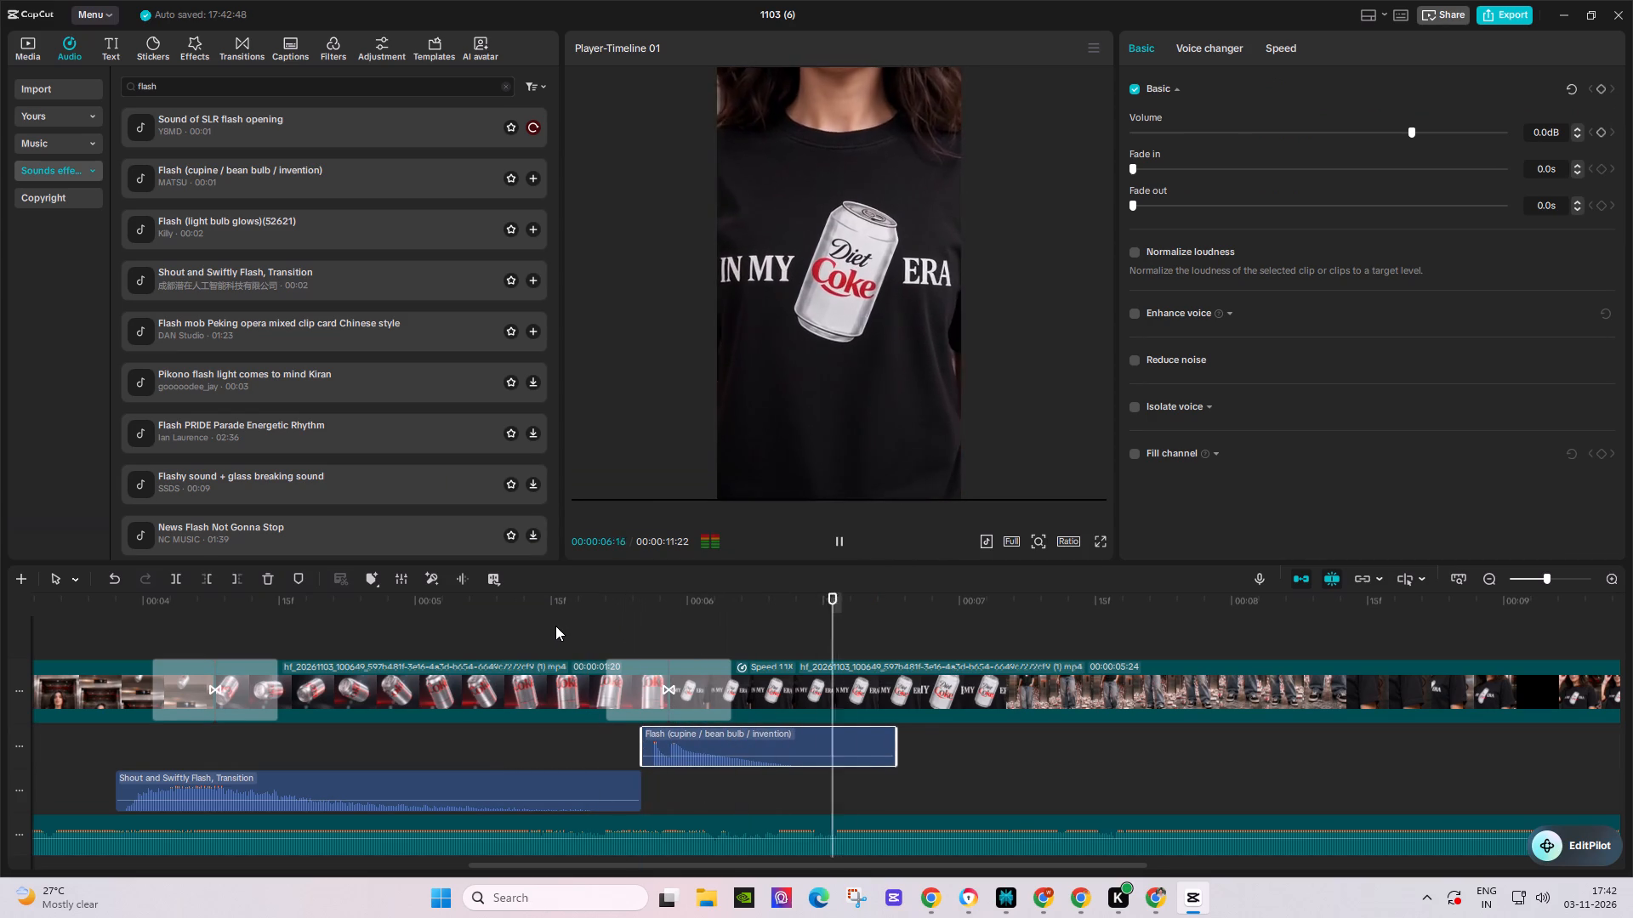
key(space)
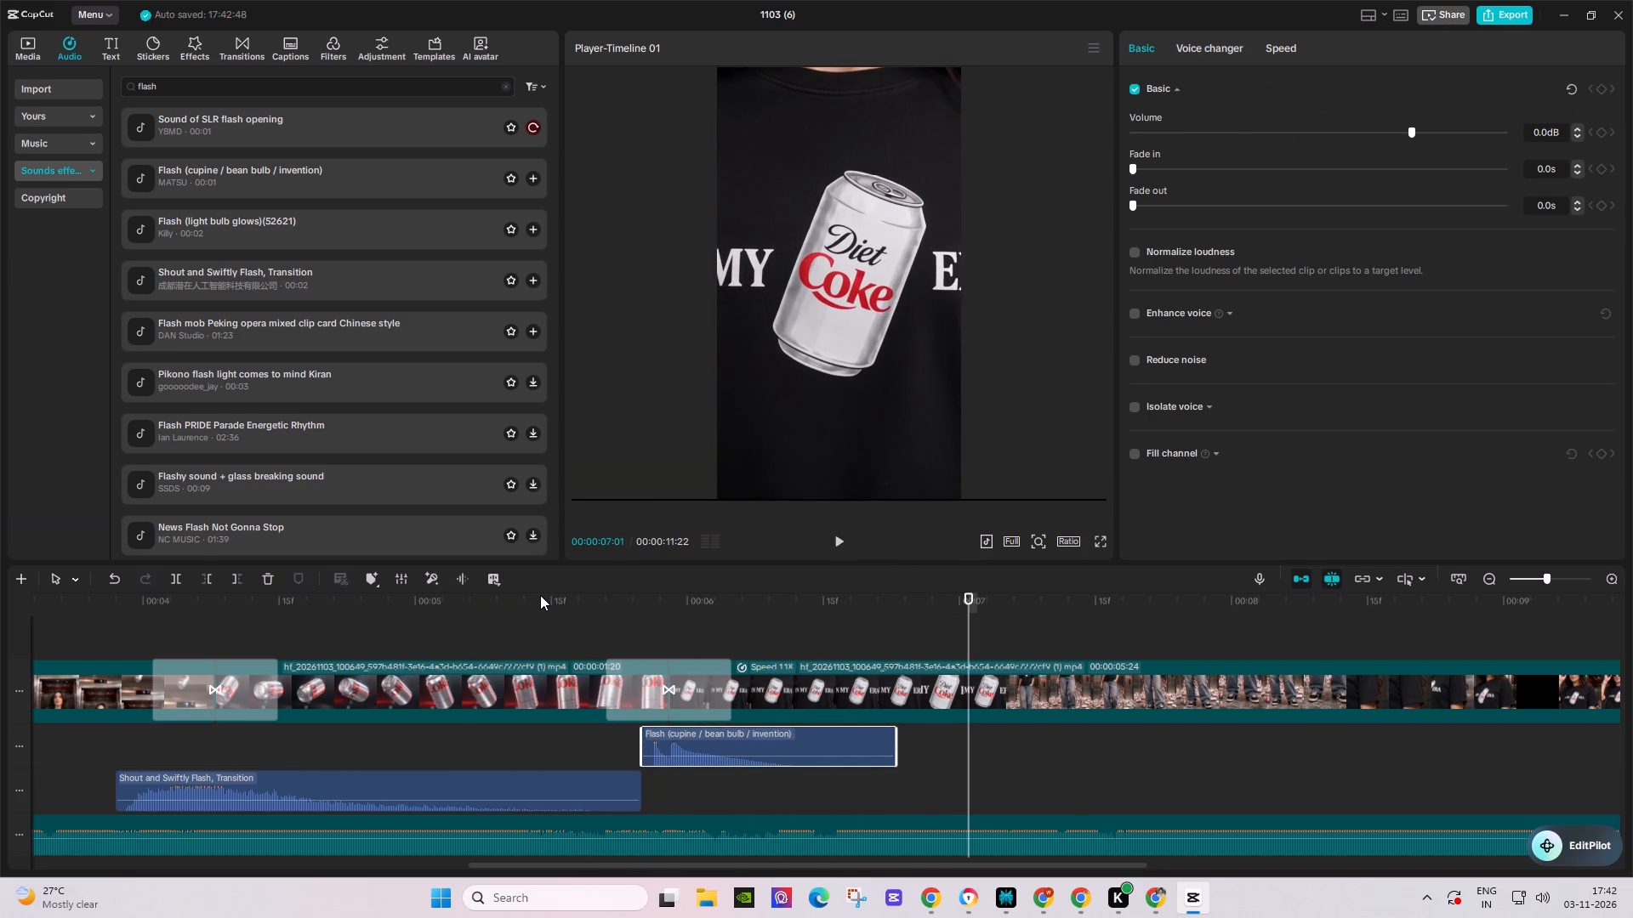
drag(540, 595, 0, 529)
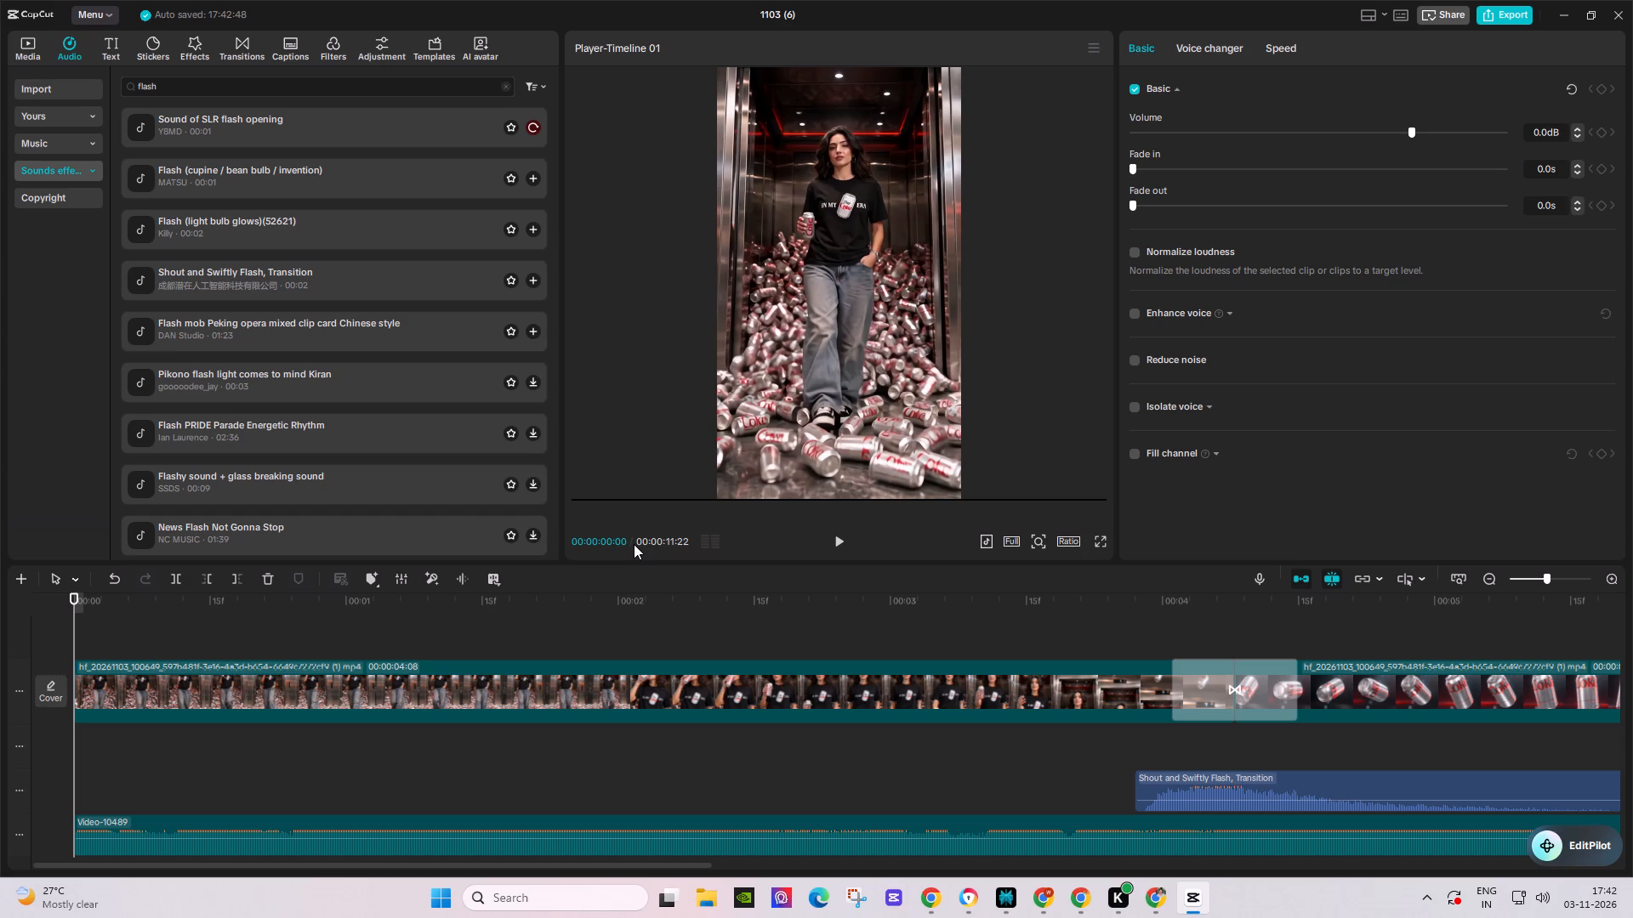
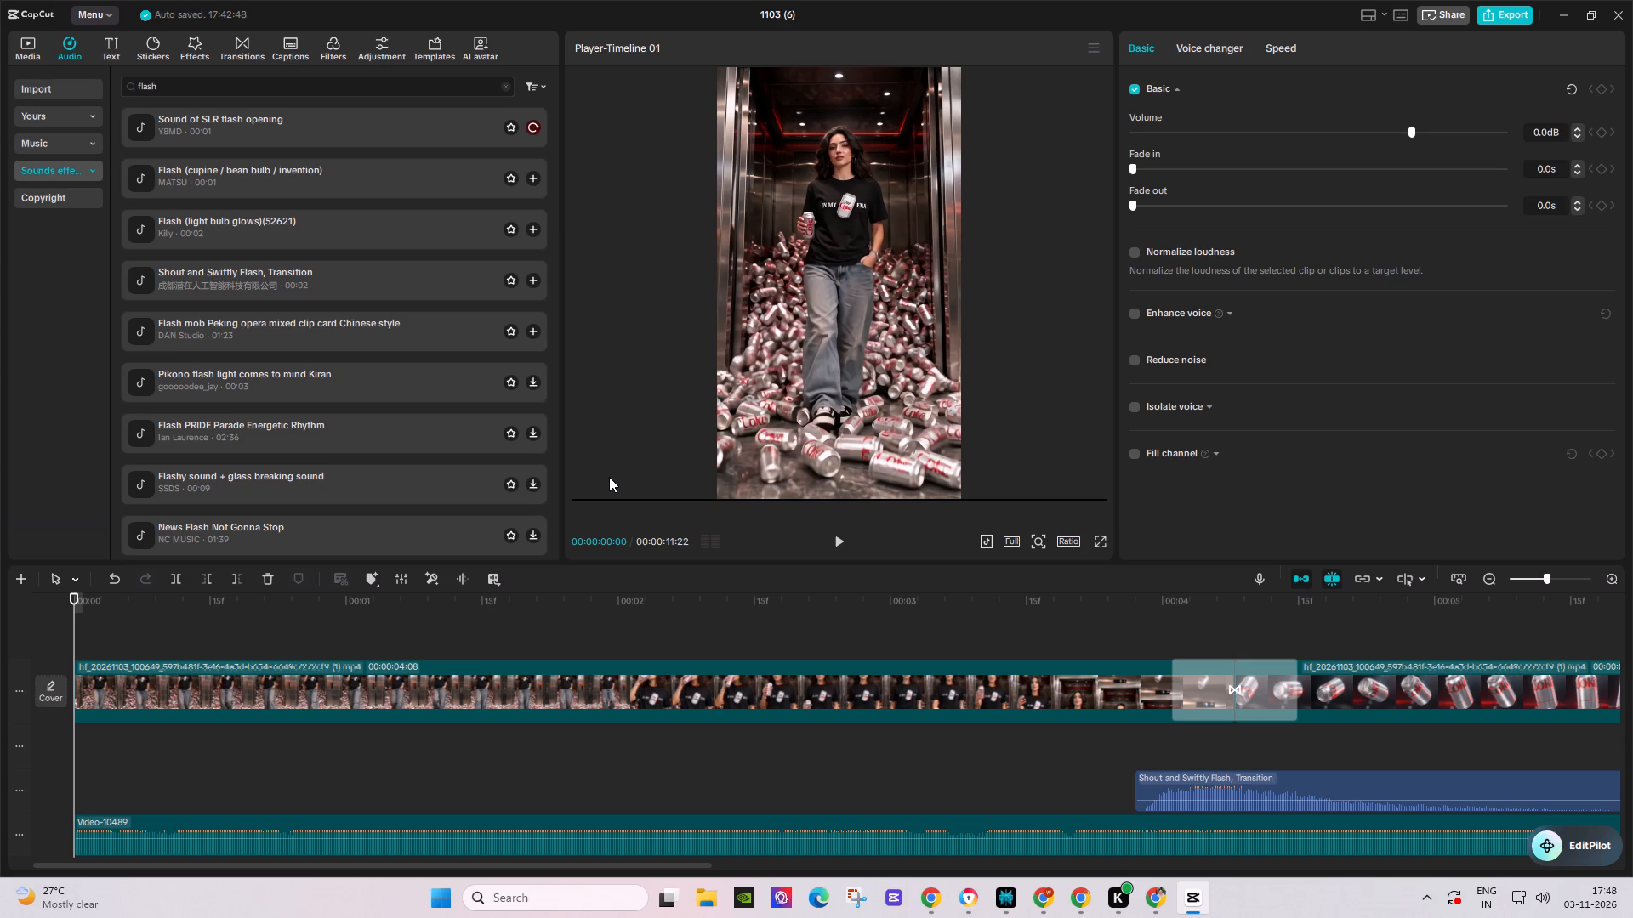
Play the whole elevator video from the start to its end to check the added flash sounds.
key(F1)
key(v)
key(space)
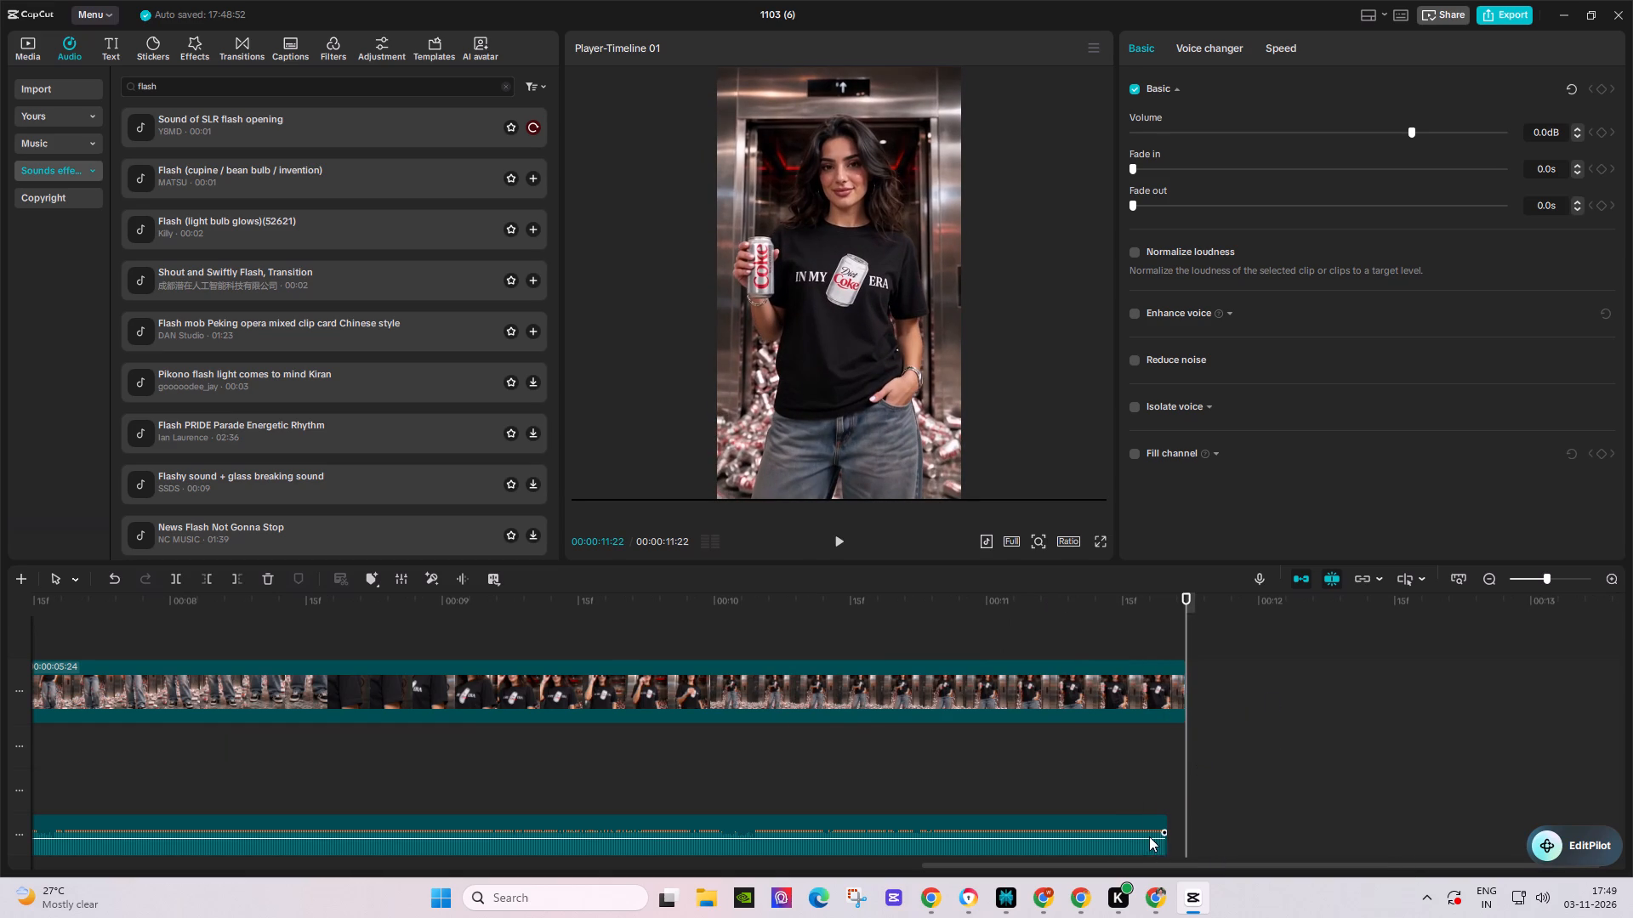
Add a fade-out of about 1.2 s to the end of the Video-10489 audio clip.
drag(1164, 833, 840, 839)
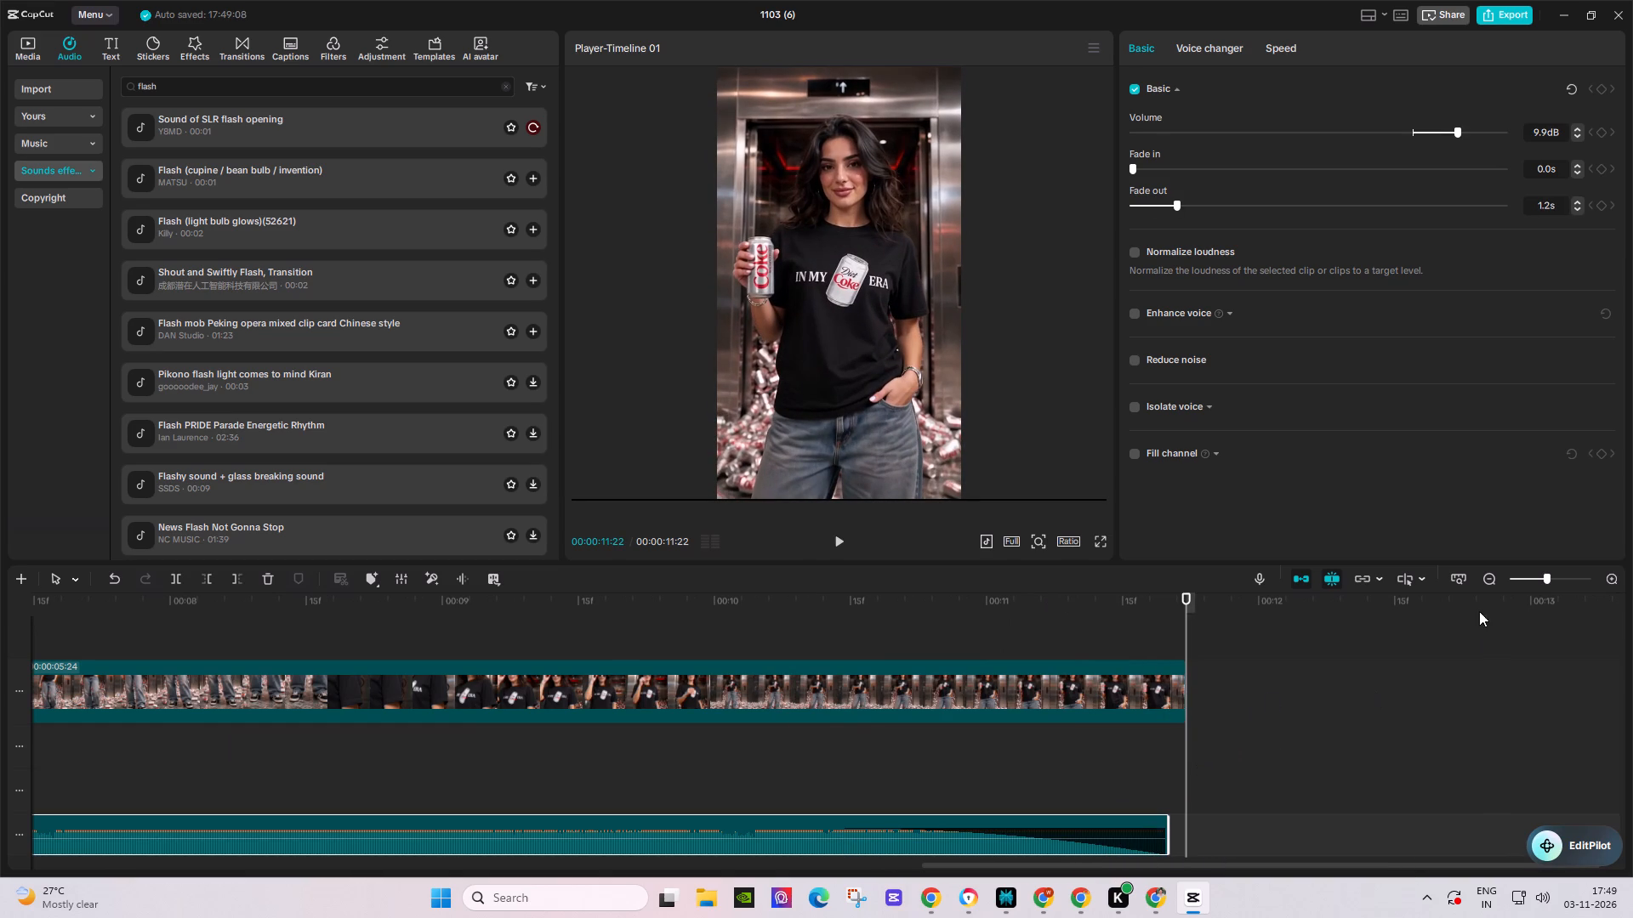
Open the export settings, check and play "diet coke video 1 higgs By Him" in the Downloads folder, and cancel the export.
click(1521, 11)
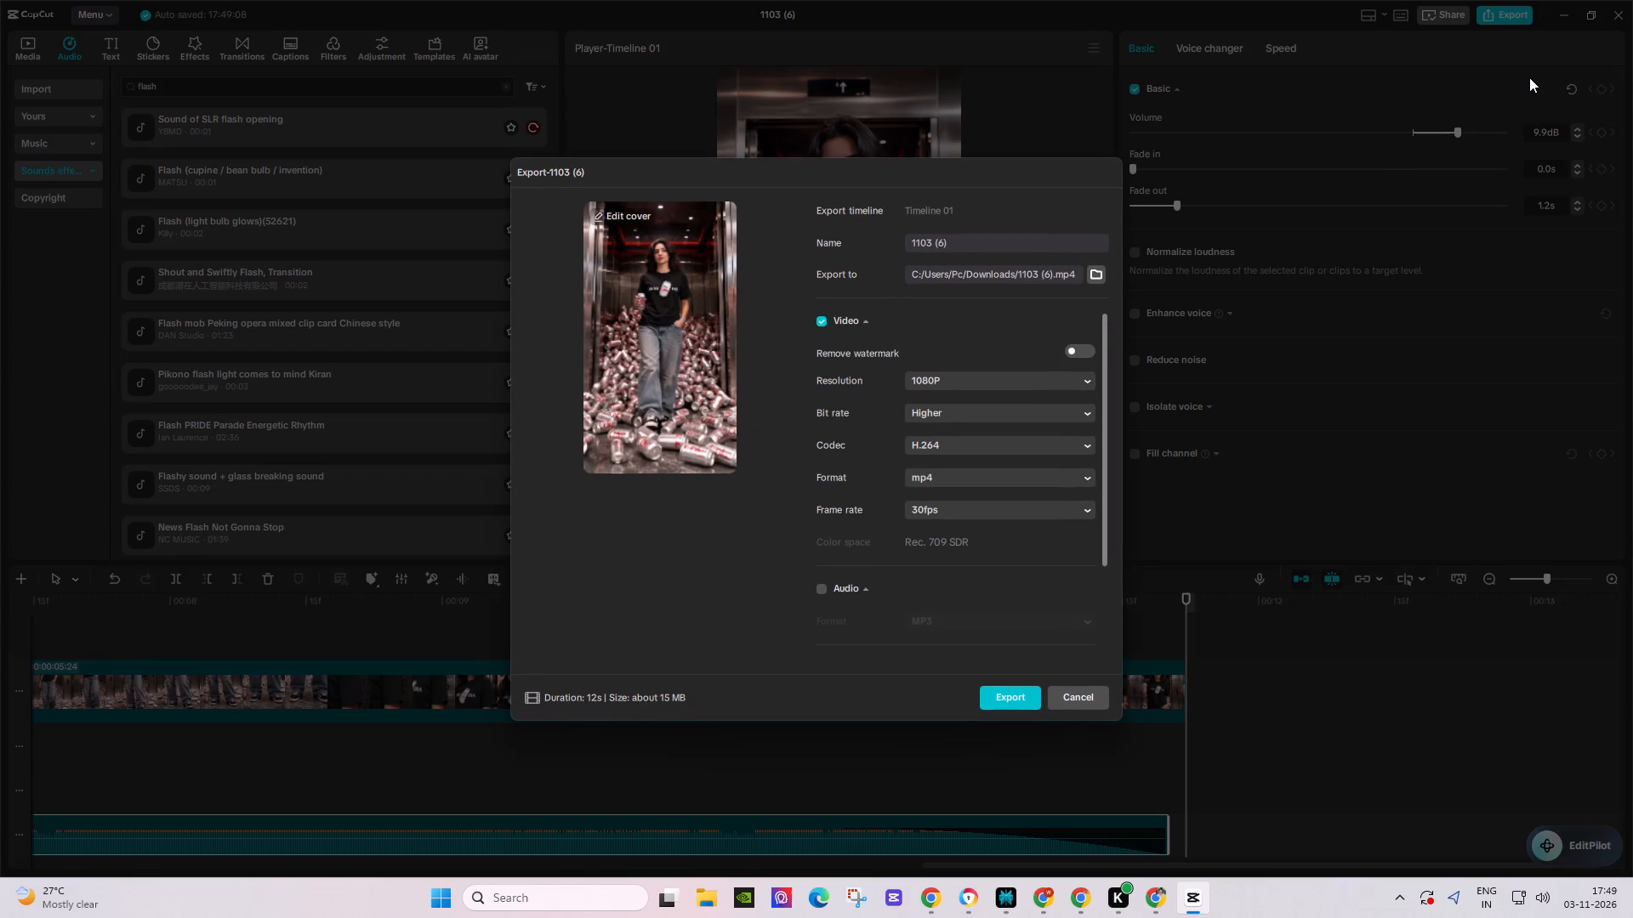
click(703, 903)
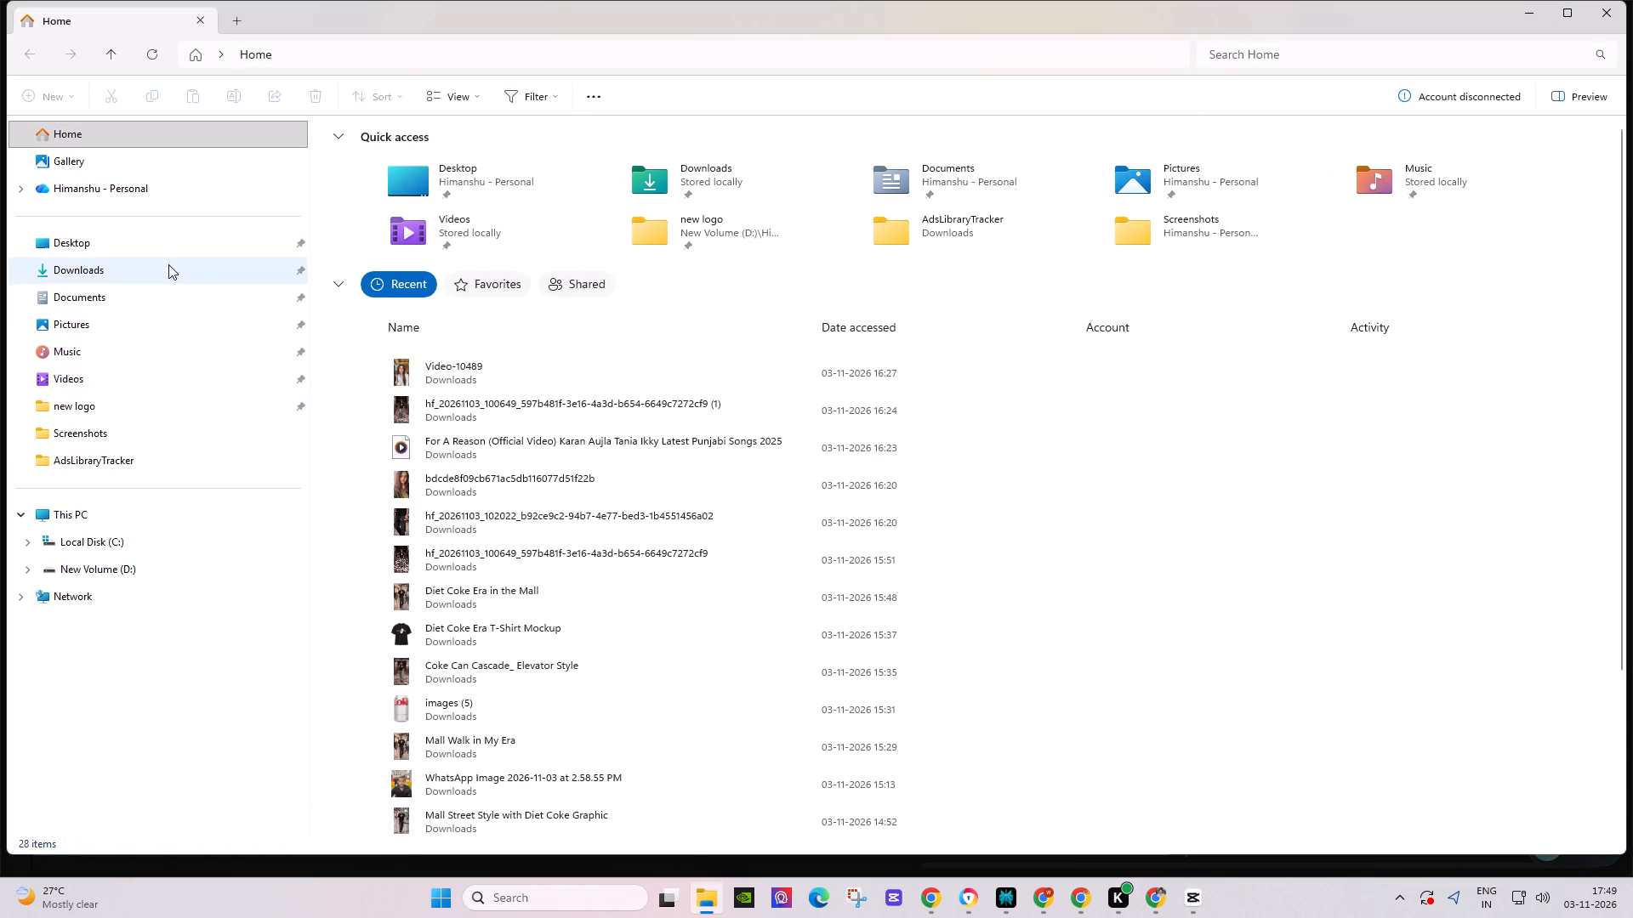
click(168, 264)
right_click(453, 236)
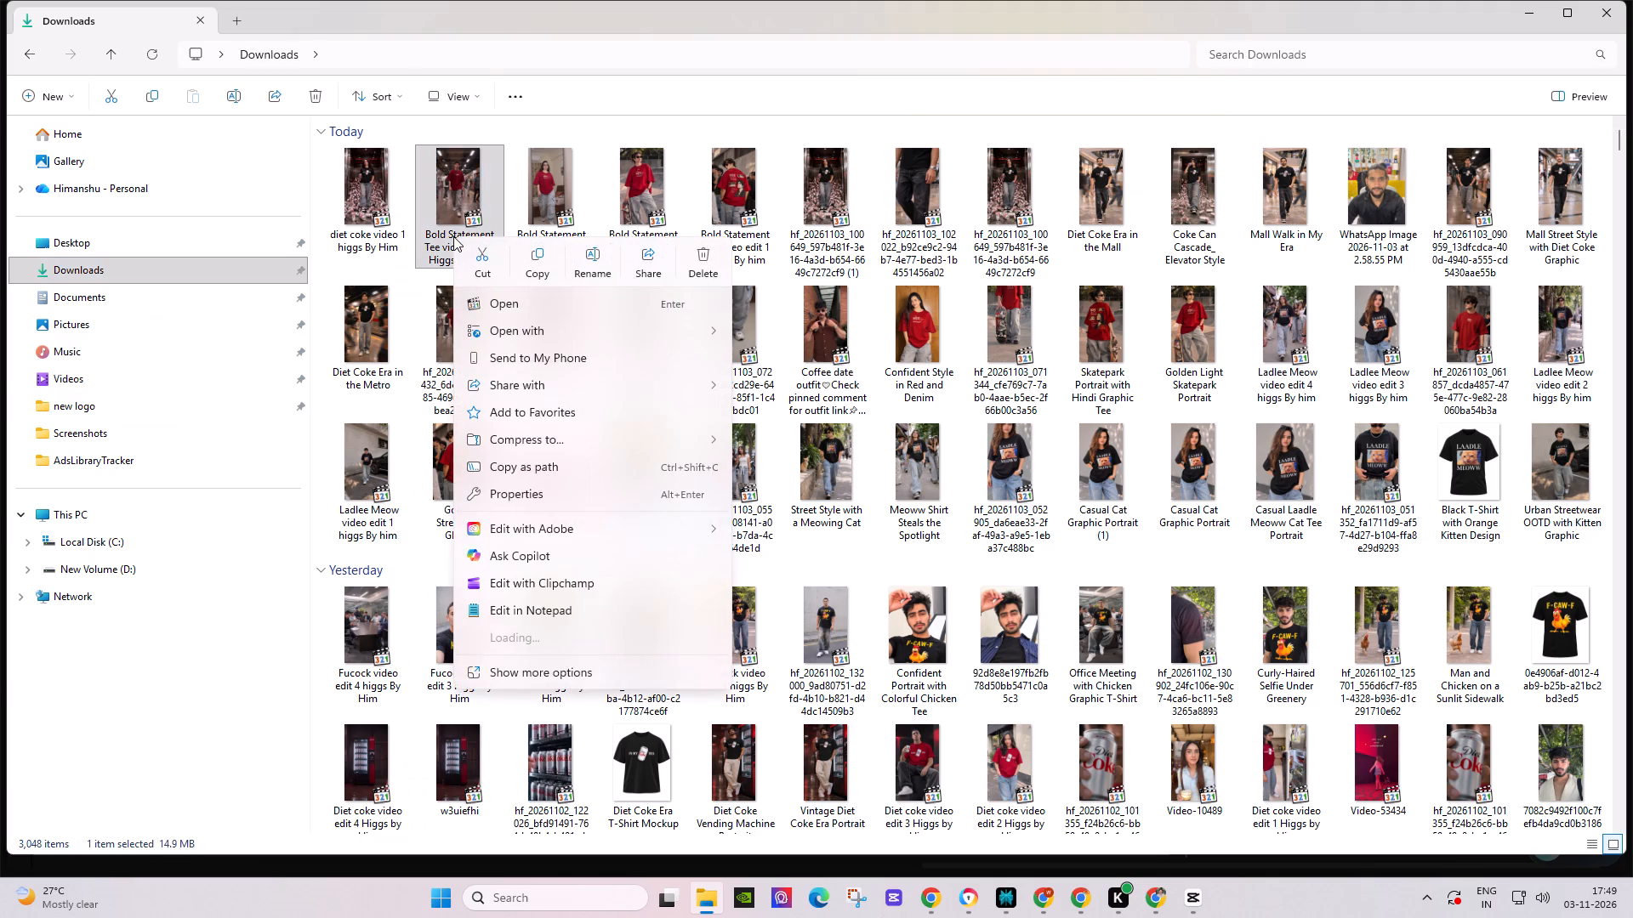
click(390, 207)
right_click(390, 207)
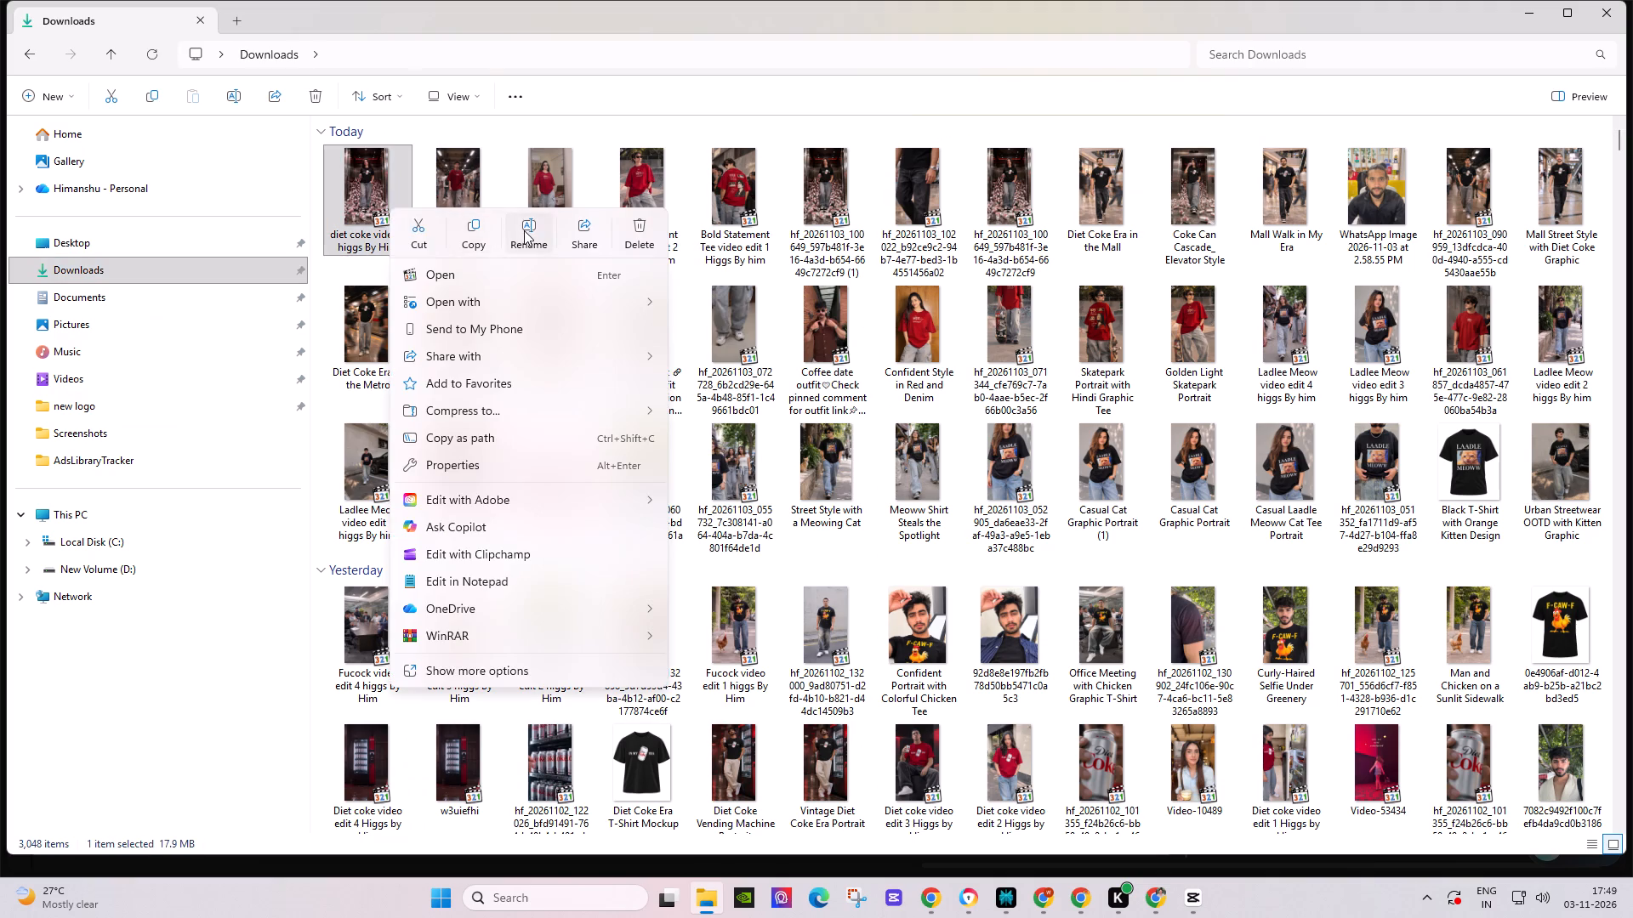
double_click(358, 184)
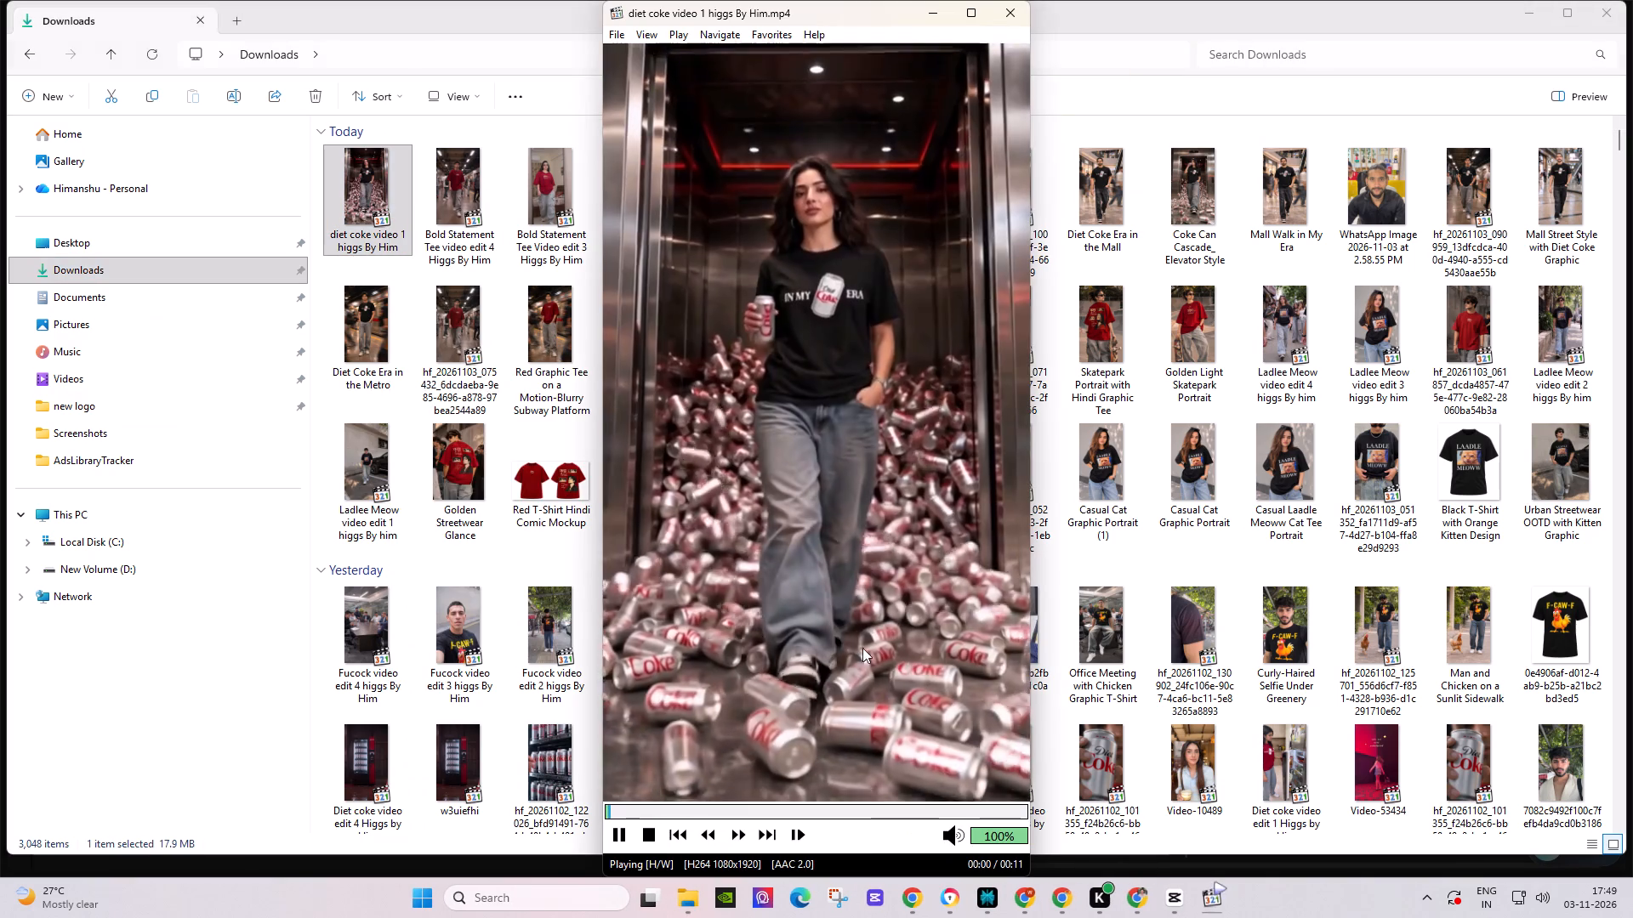
key(space)
click(957, 810)
key(space)
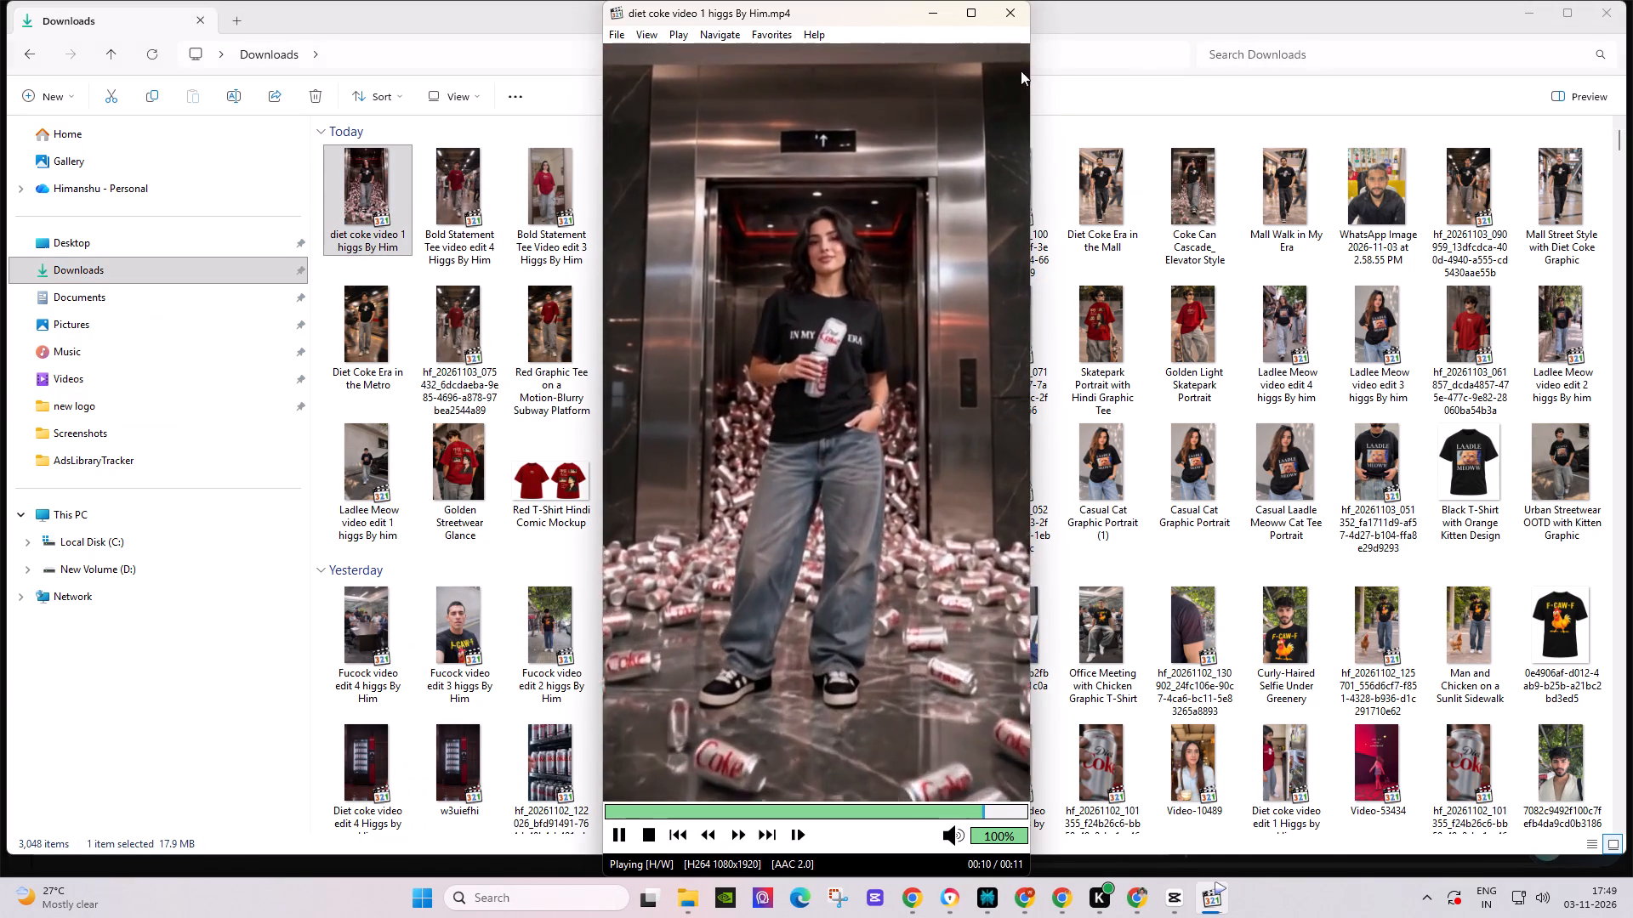
click(1010, 3)
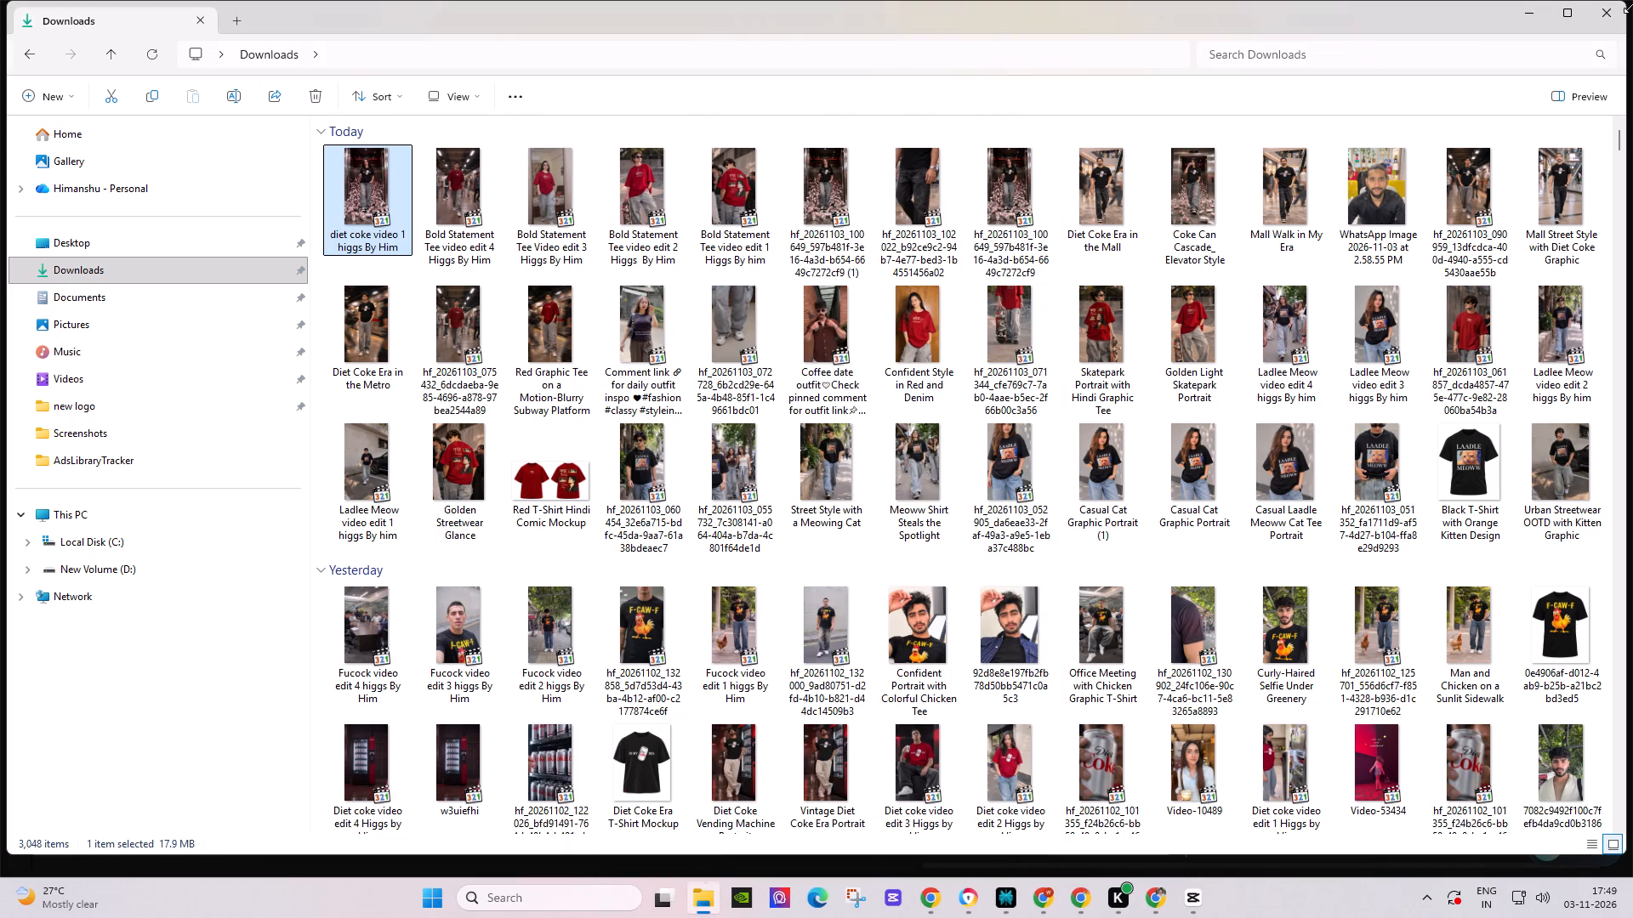
click(1618, 10)
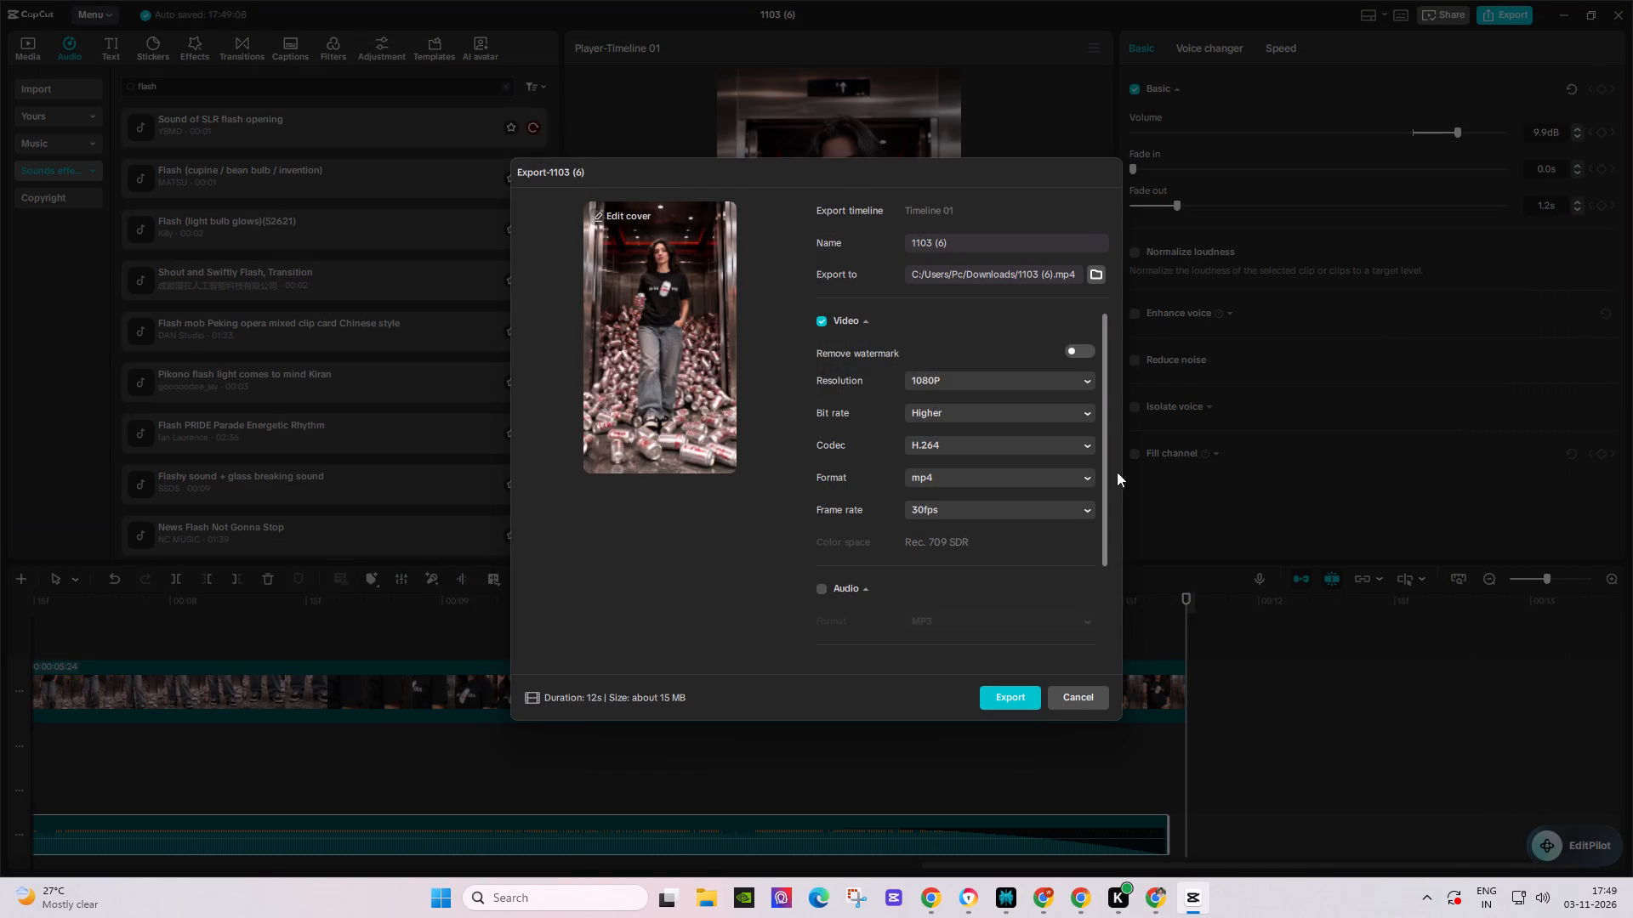
click(1088, 703)
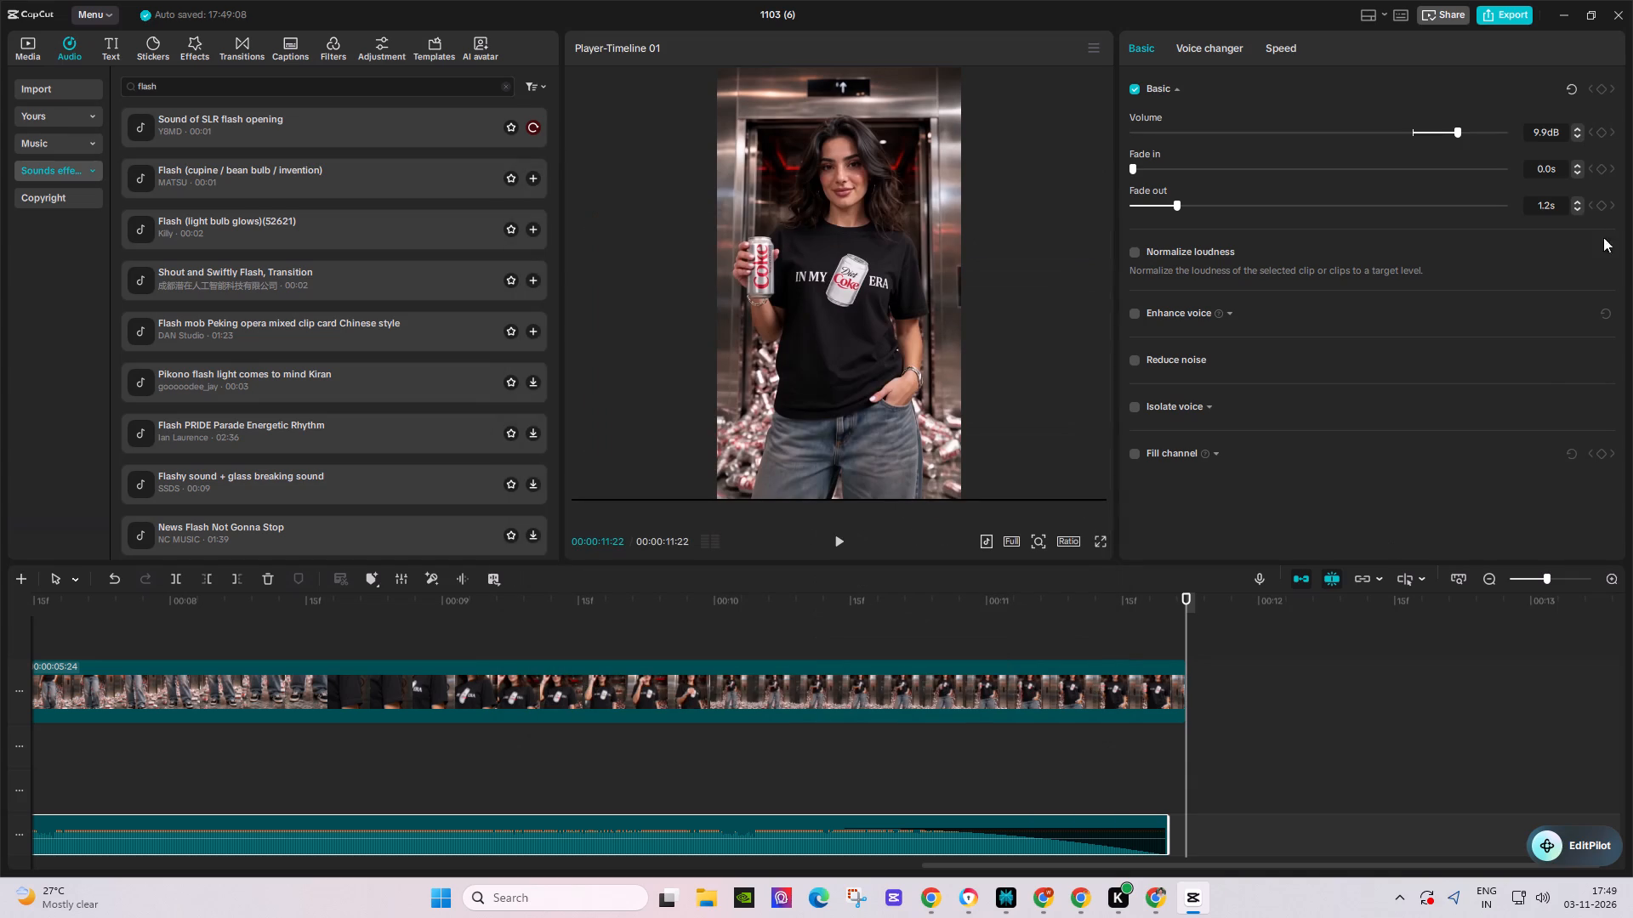
Close the elevator project and create a new project.
click(1613, 23)
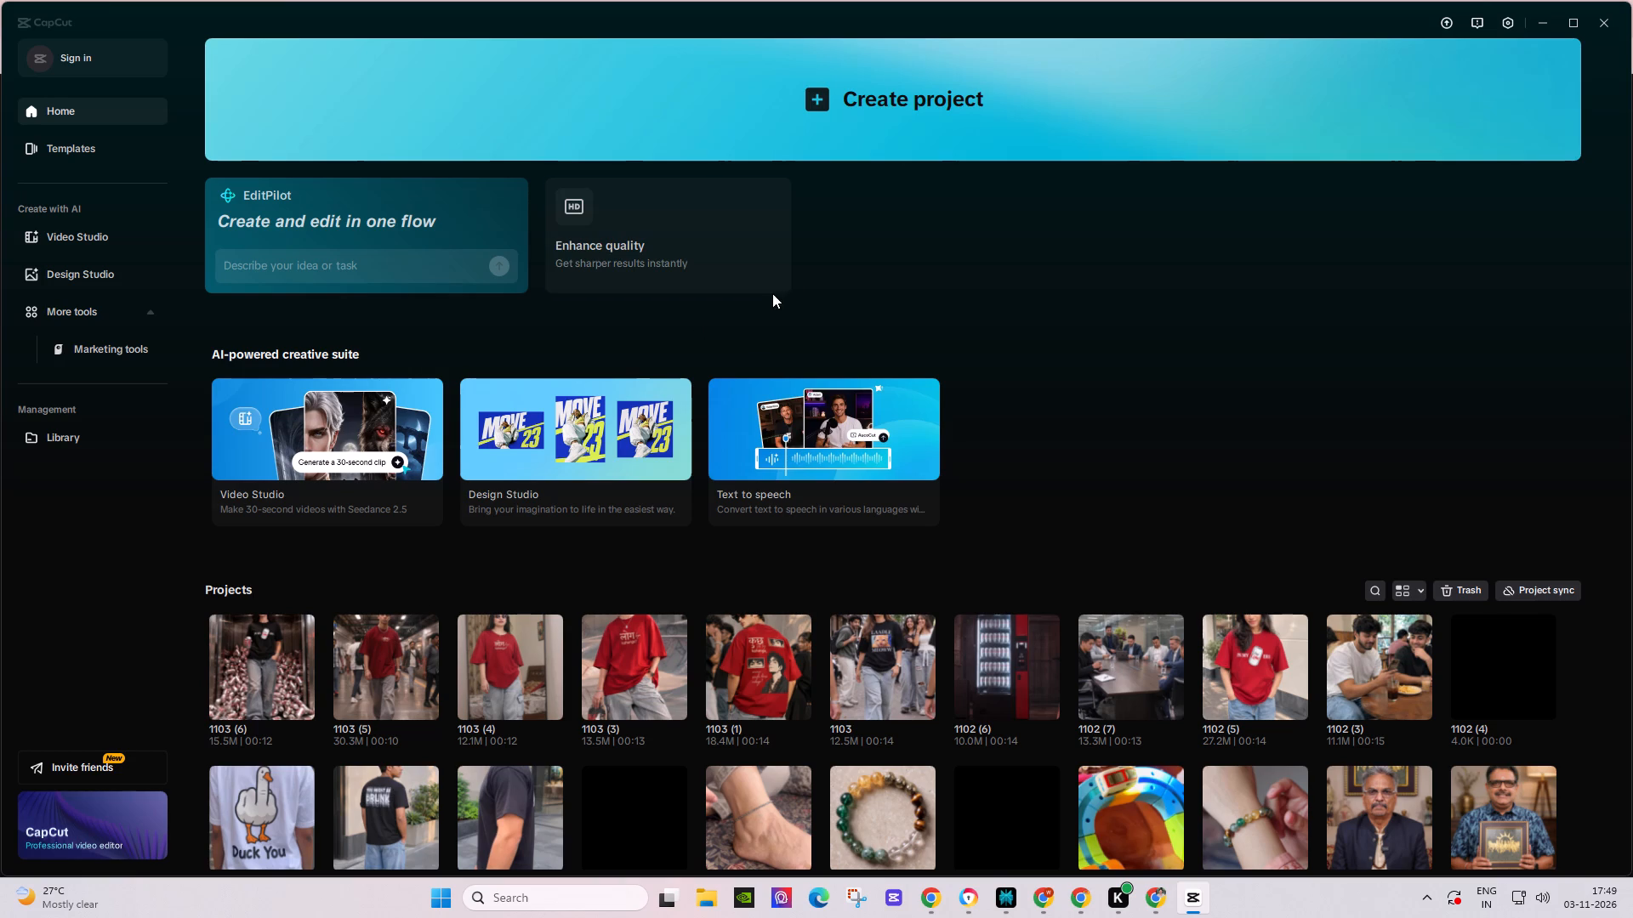
click(831, 124)
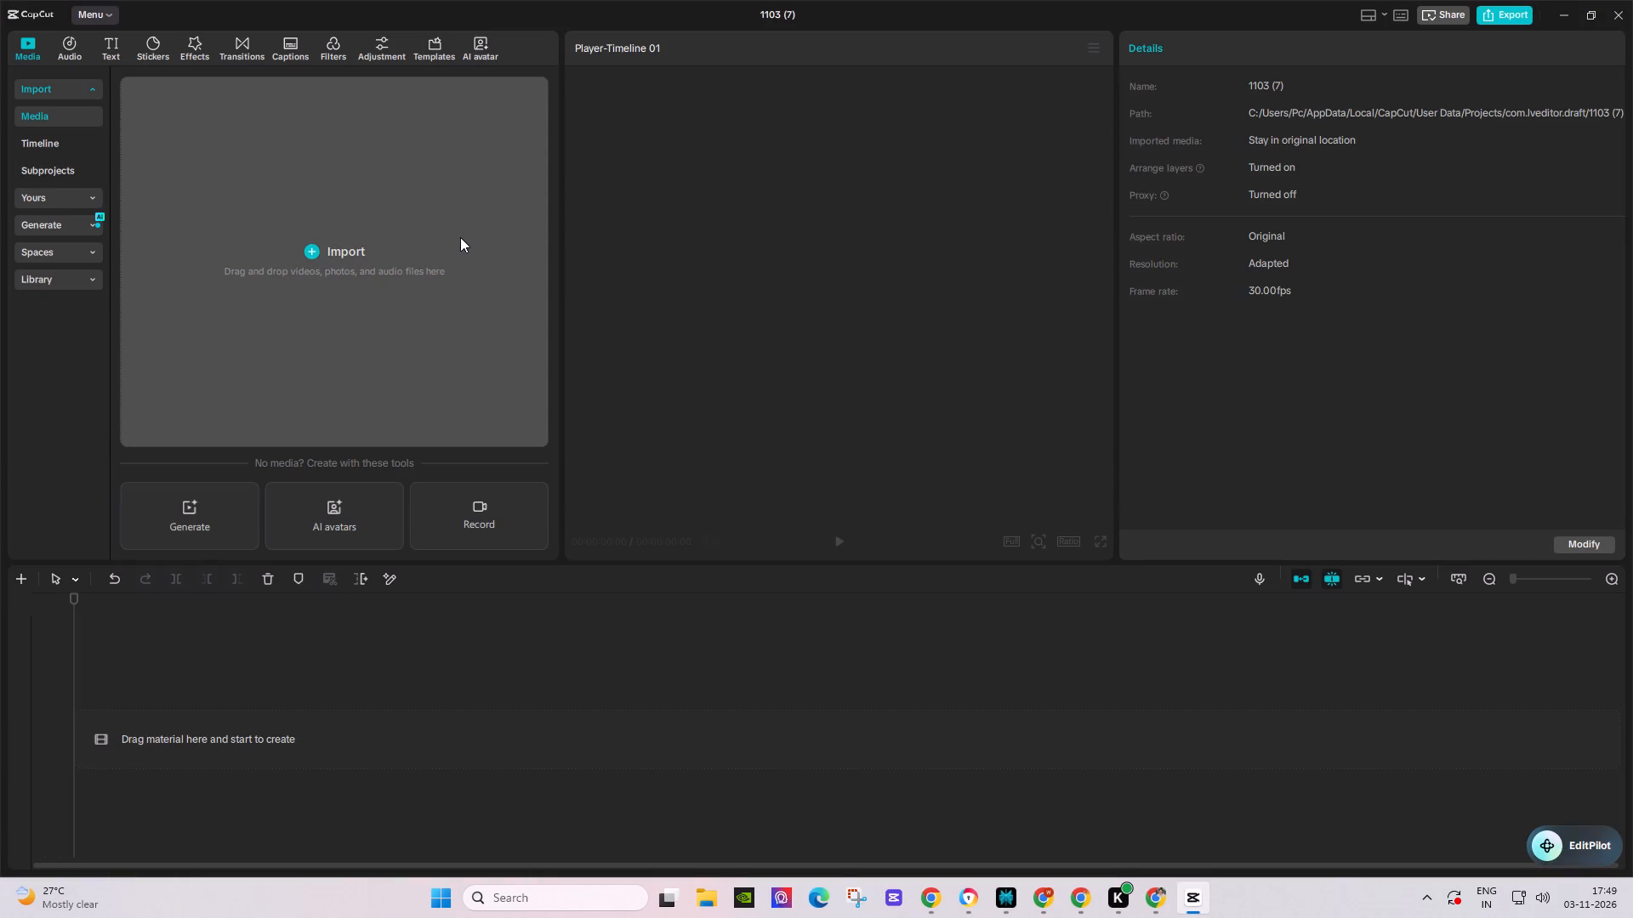
Import the subway T-shirt video hf_20261103_090959 from Downloads and place it at the start of the timeline.
click(441, 231)
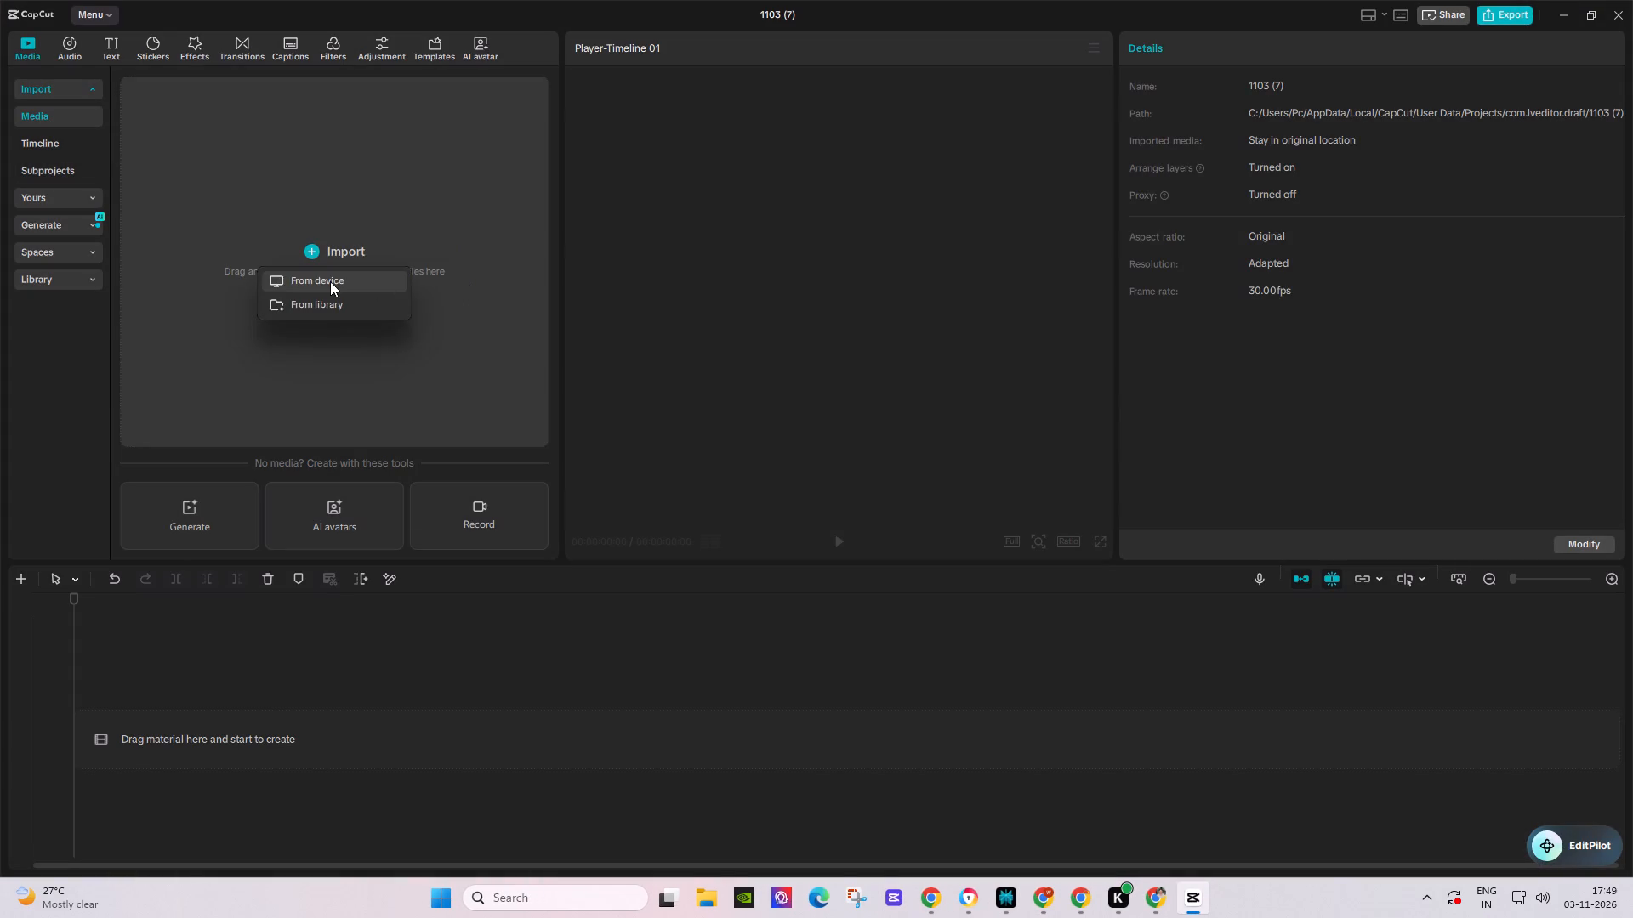
click(330, 281)
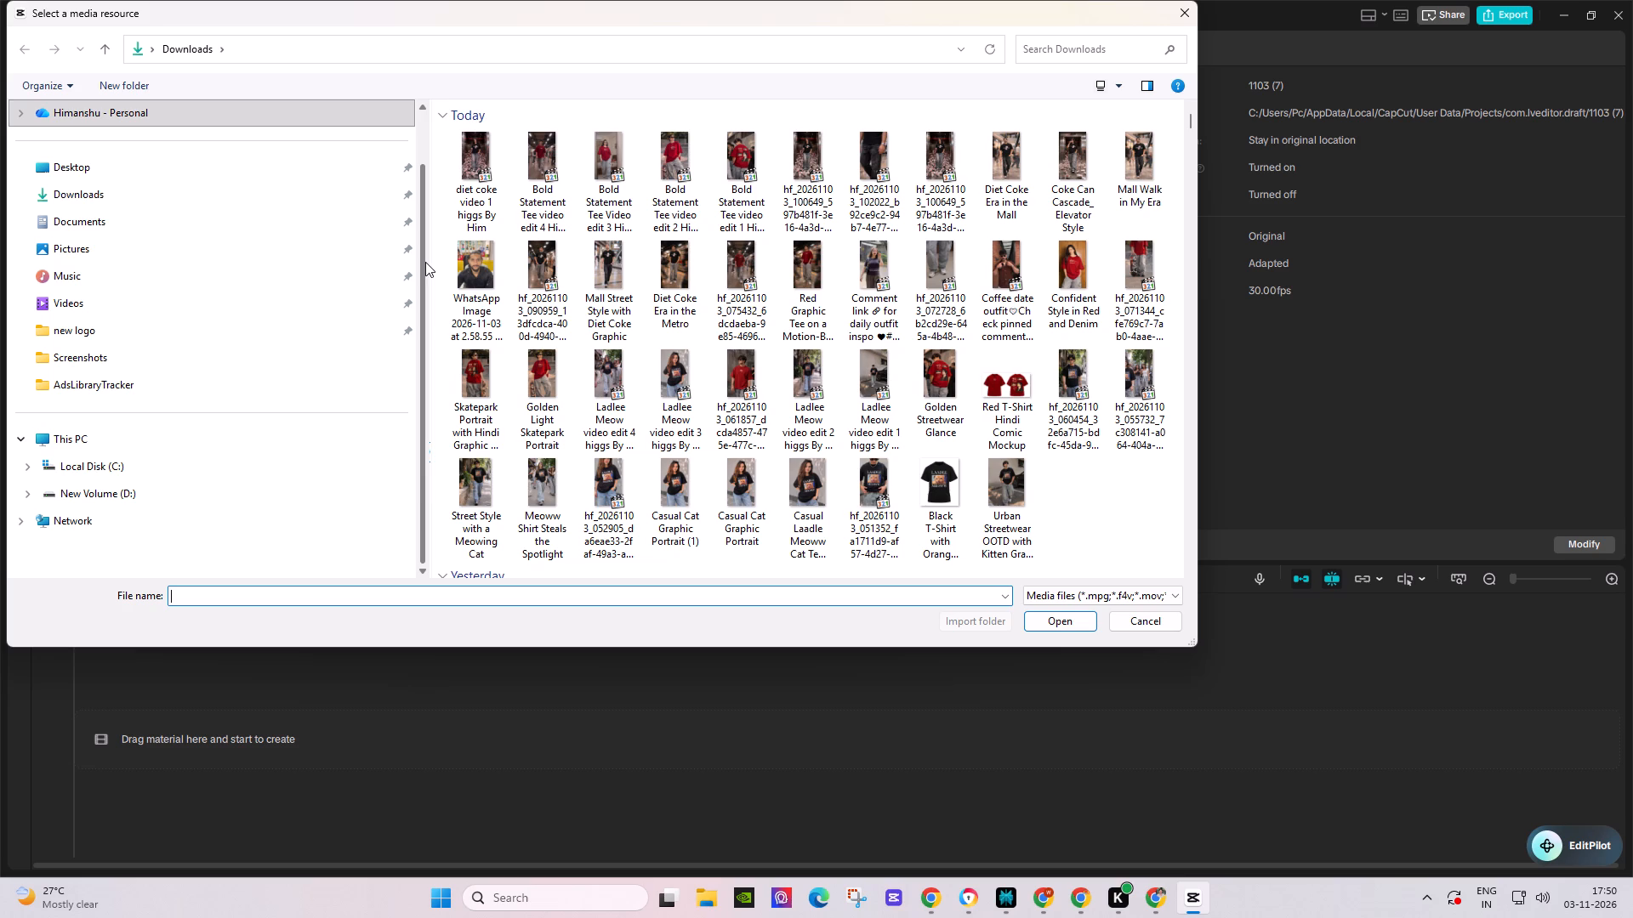
click(354, 195)
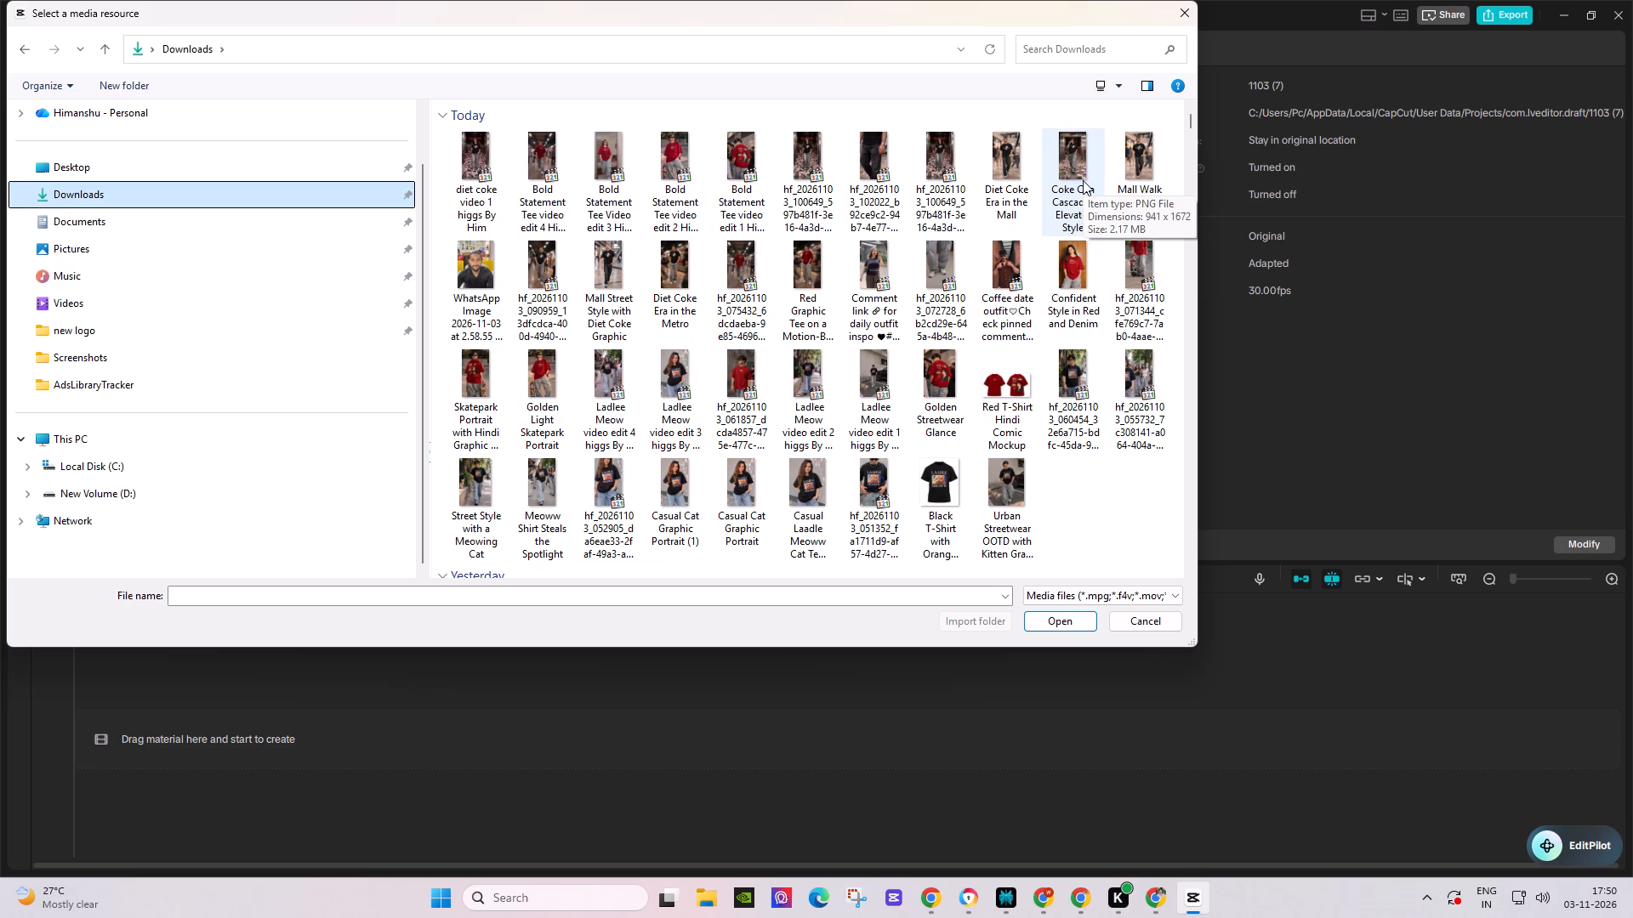
double_click(546, 294)
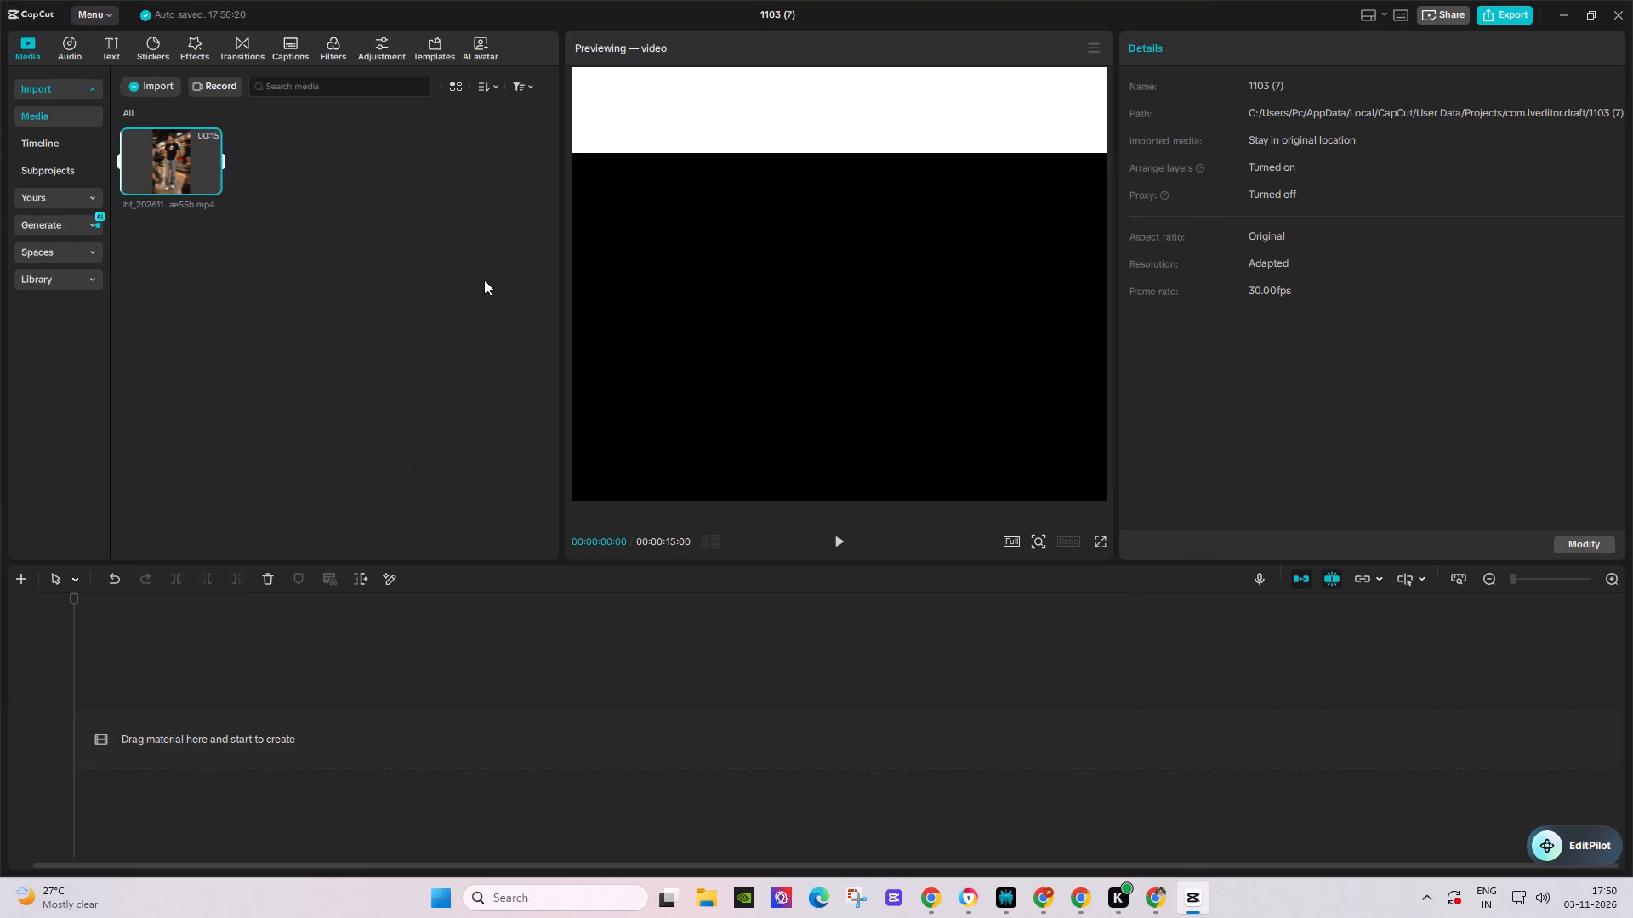
drag(186, 150, 268, 690)
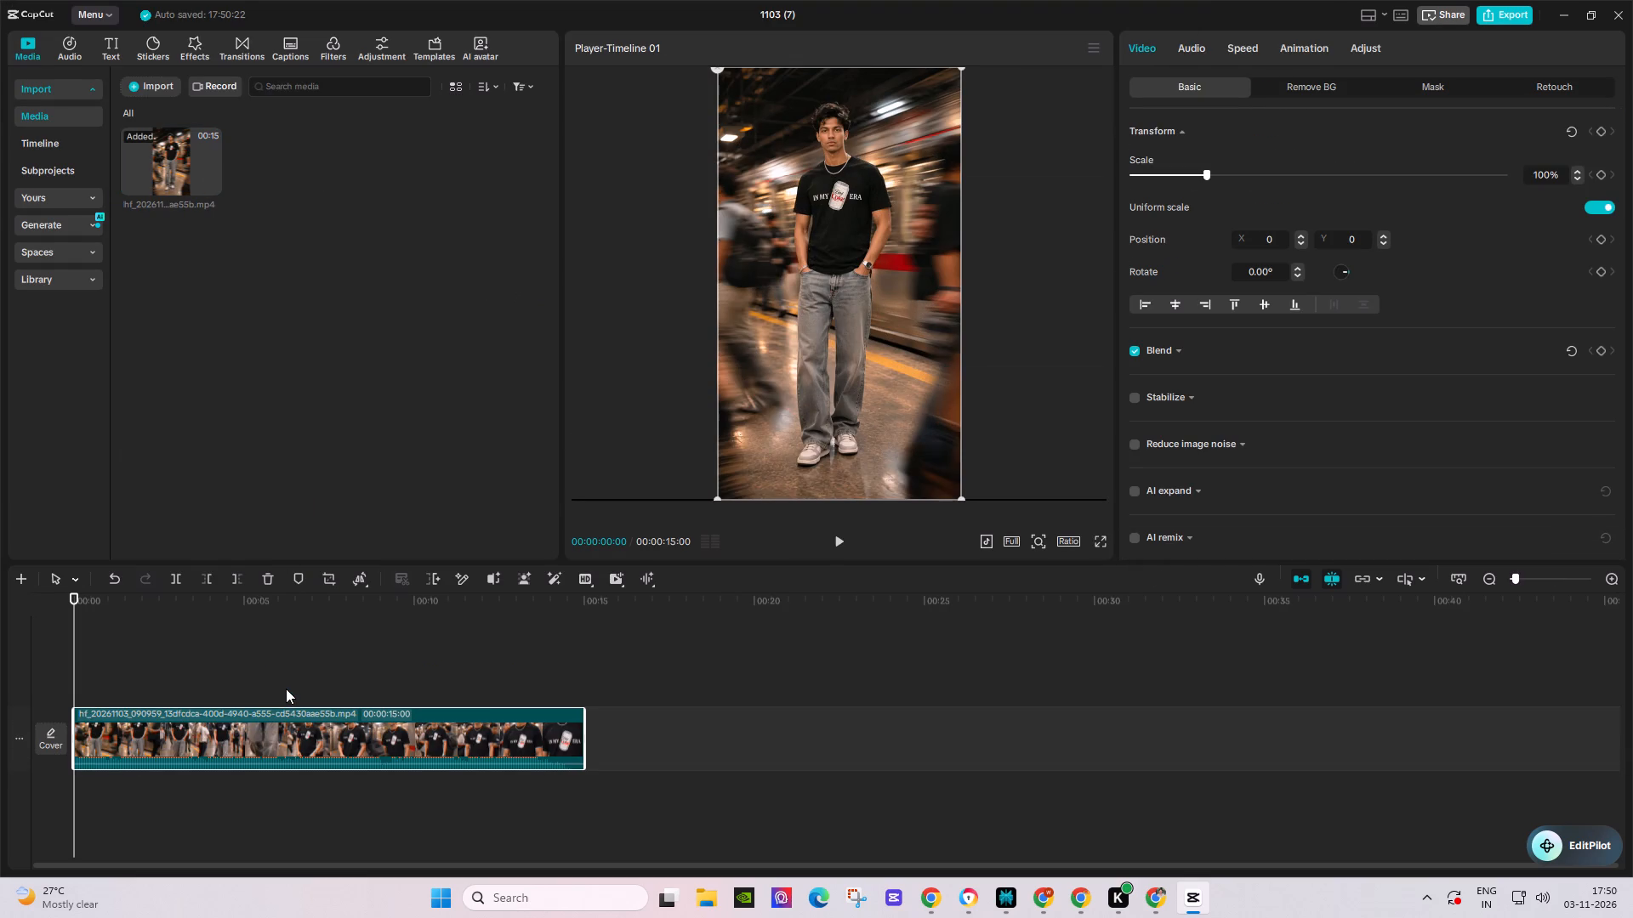
Trim off the beginning of the subway clip up to 00:00:02:17.
key(space)
key(space)
key(space)
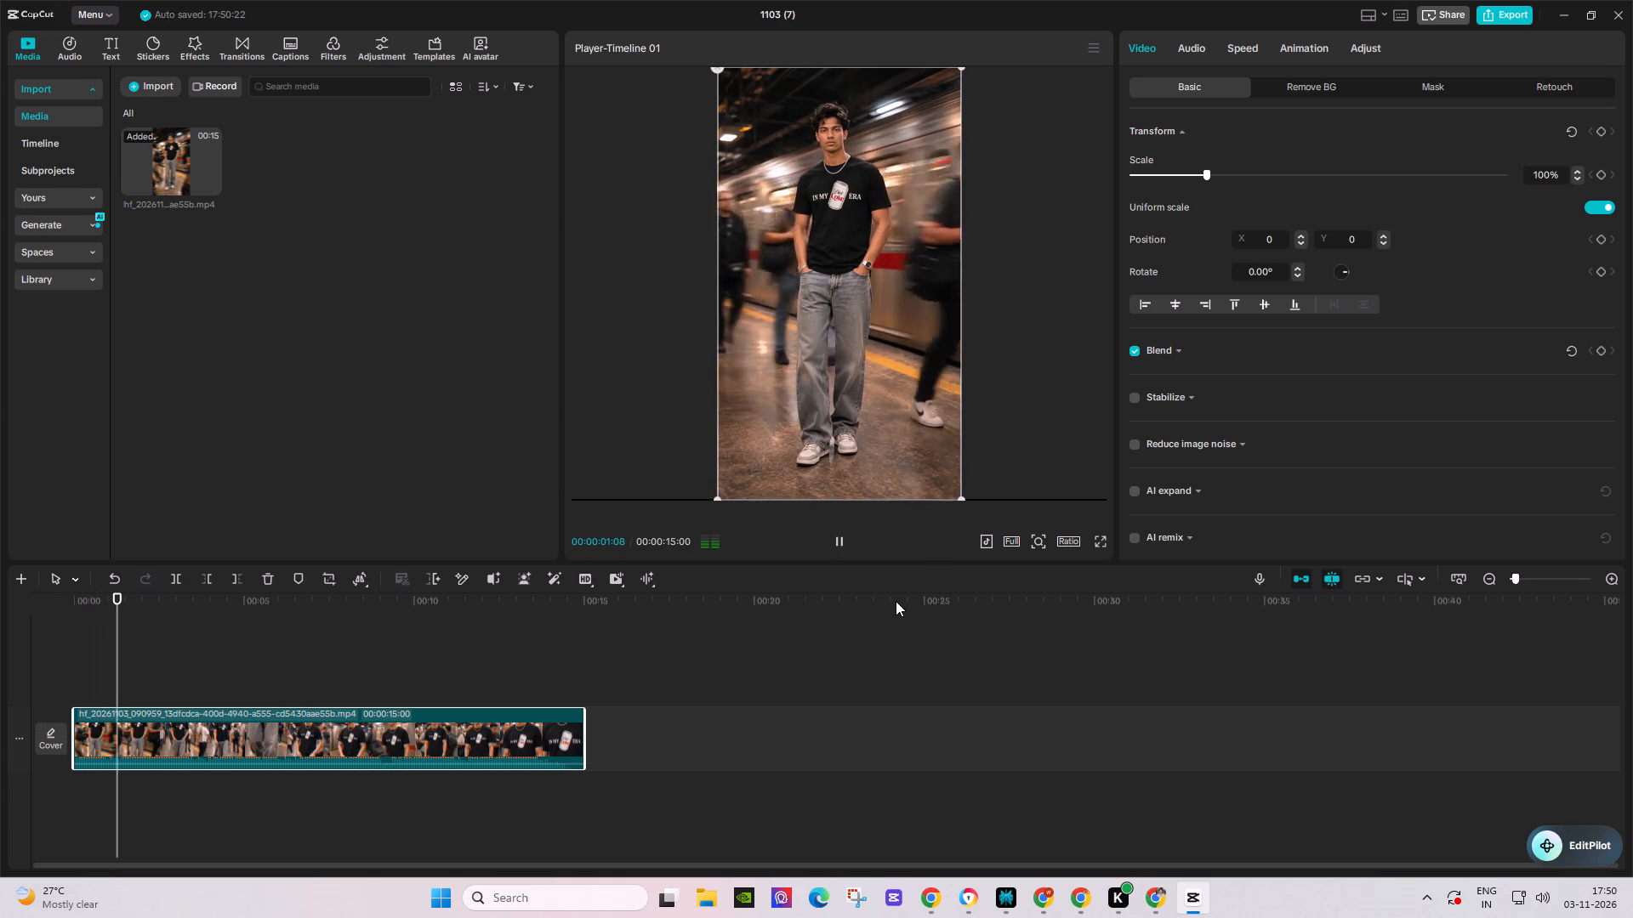
key(space)
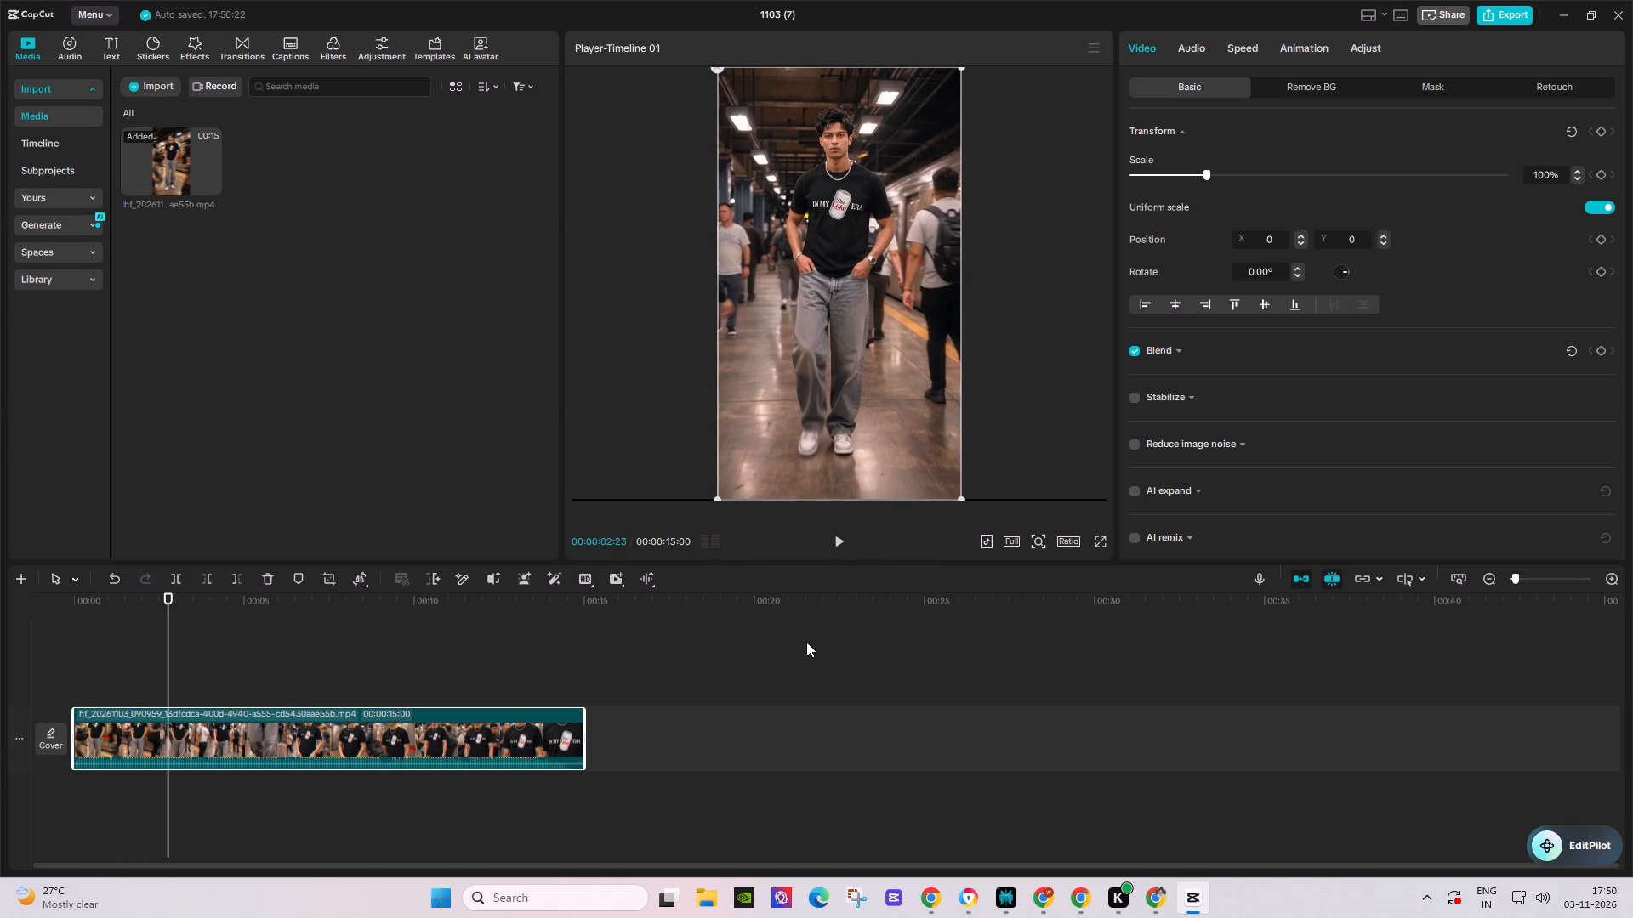
key(Left)
key(Left)
key(Left)
key(Left)
key(Left)
key(Left)
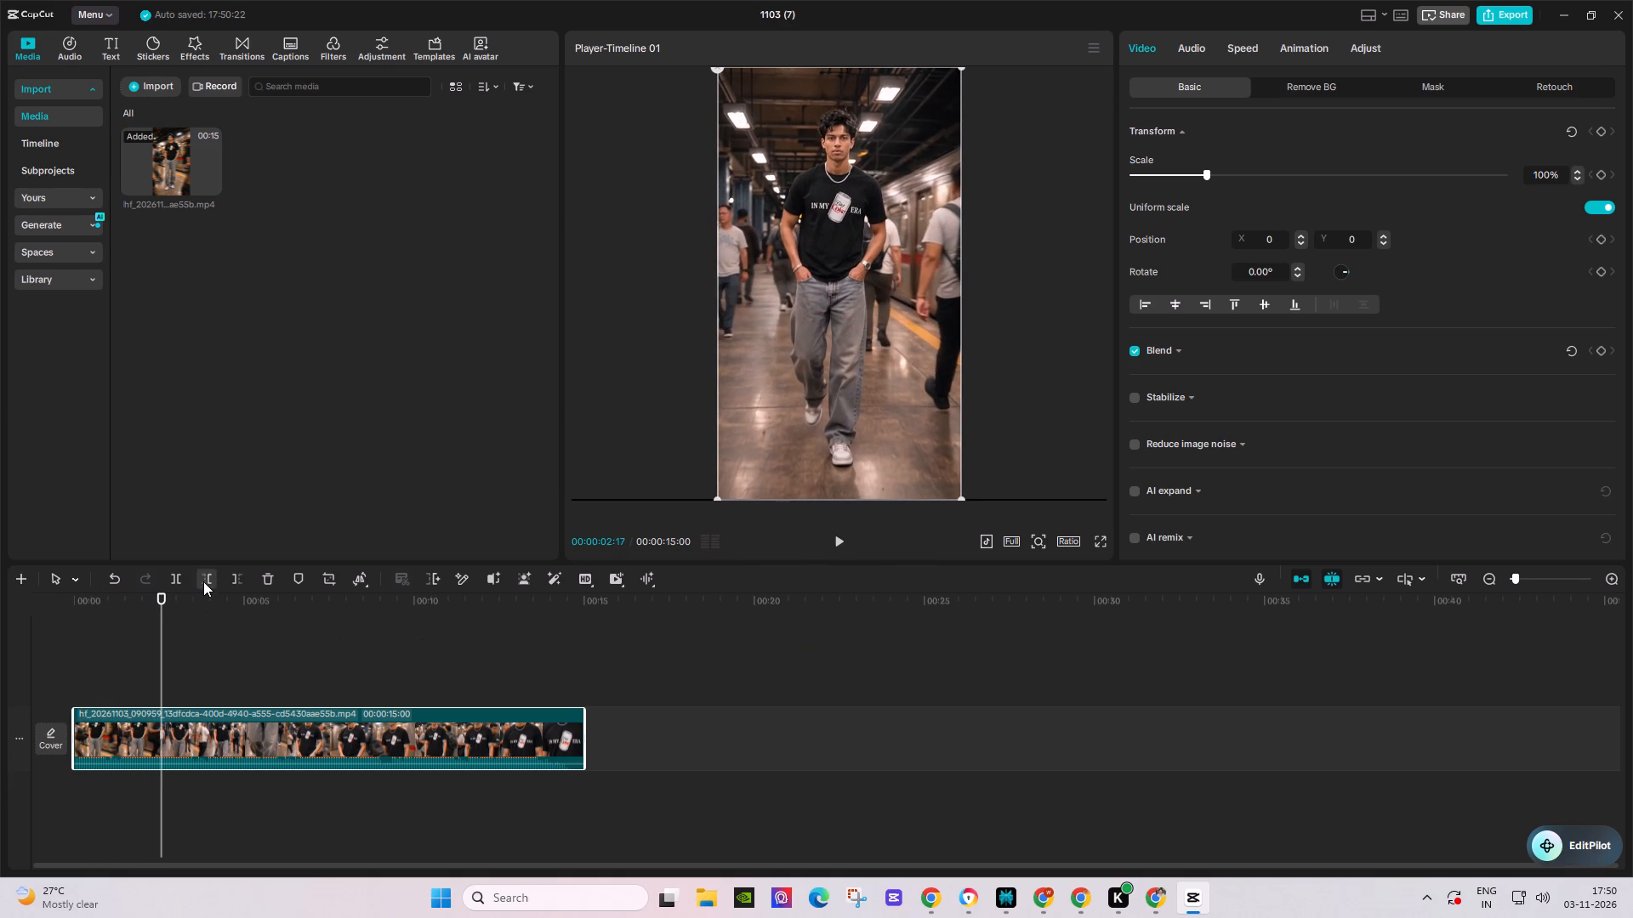
click(203, 581)
Play back the trimmed subway clip and review its middle section for a suitable cut point.
key(space)
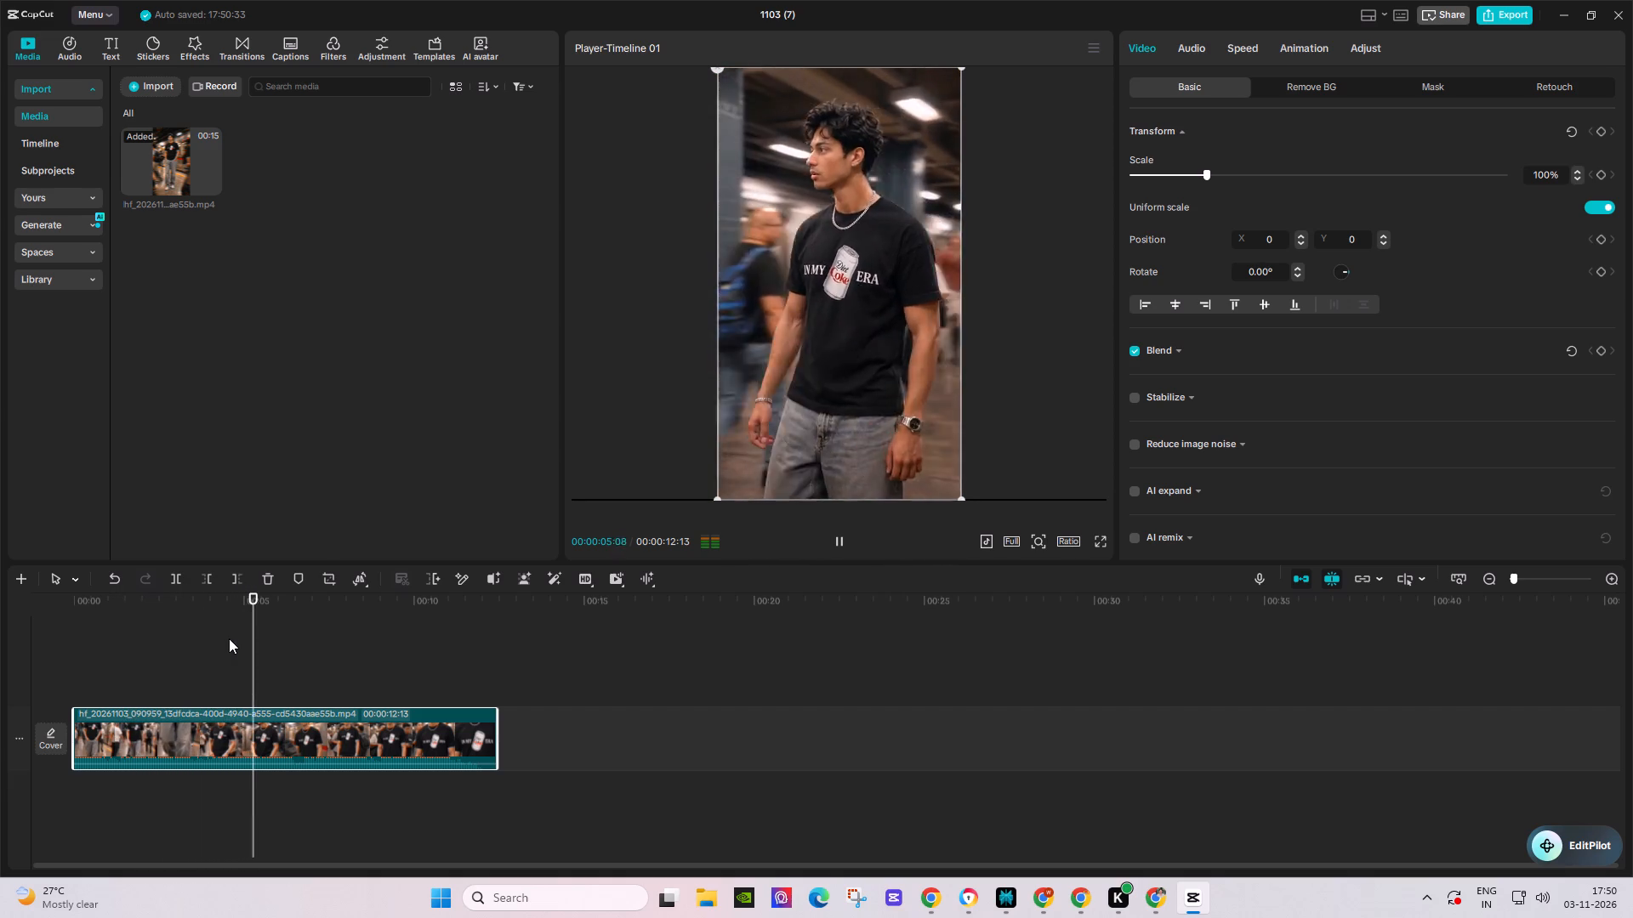
key(space)
key(space)
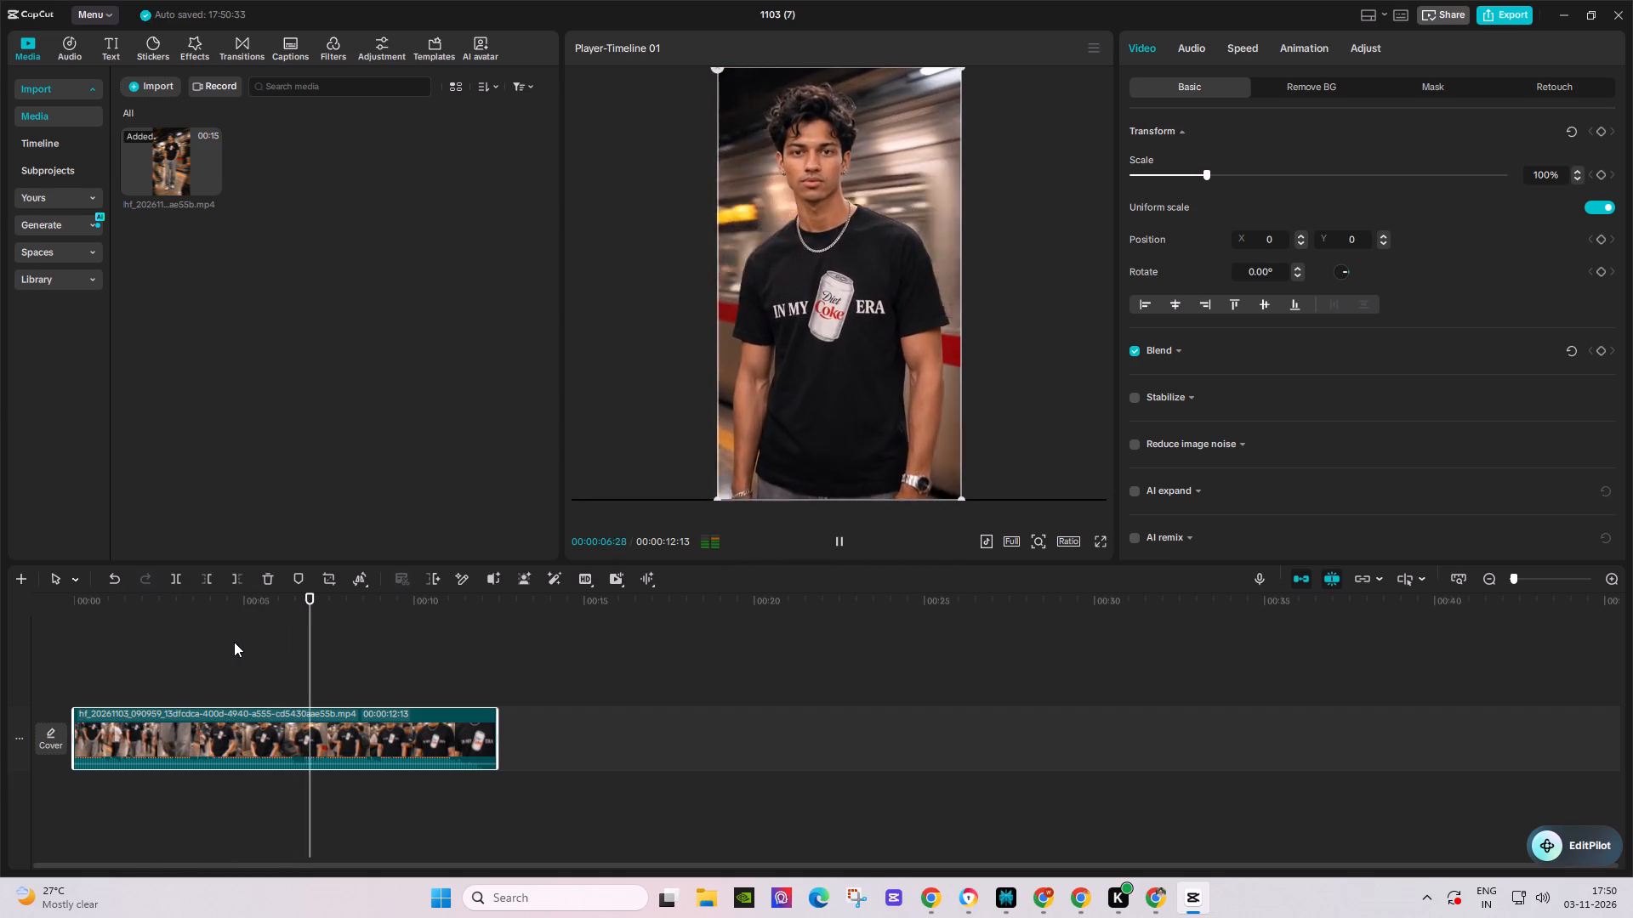
key(space)
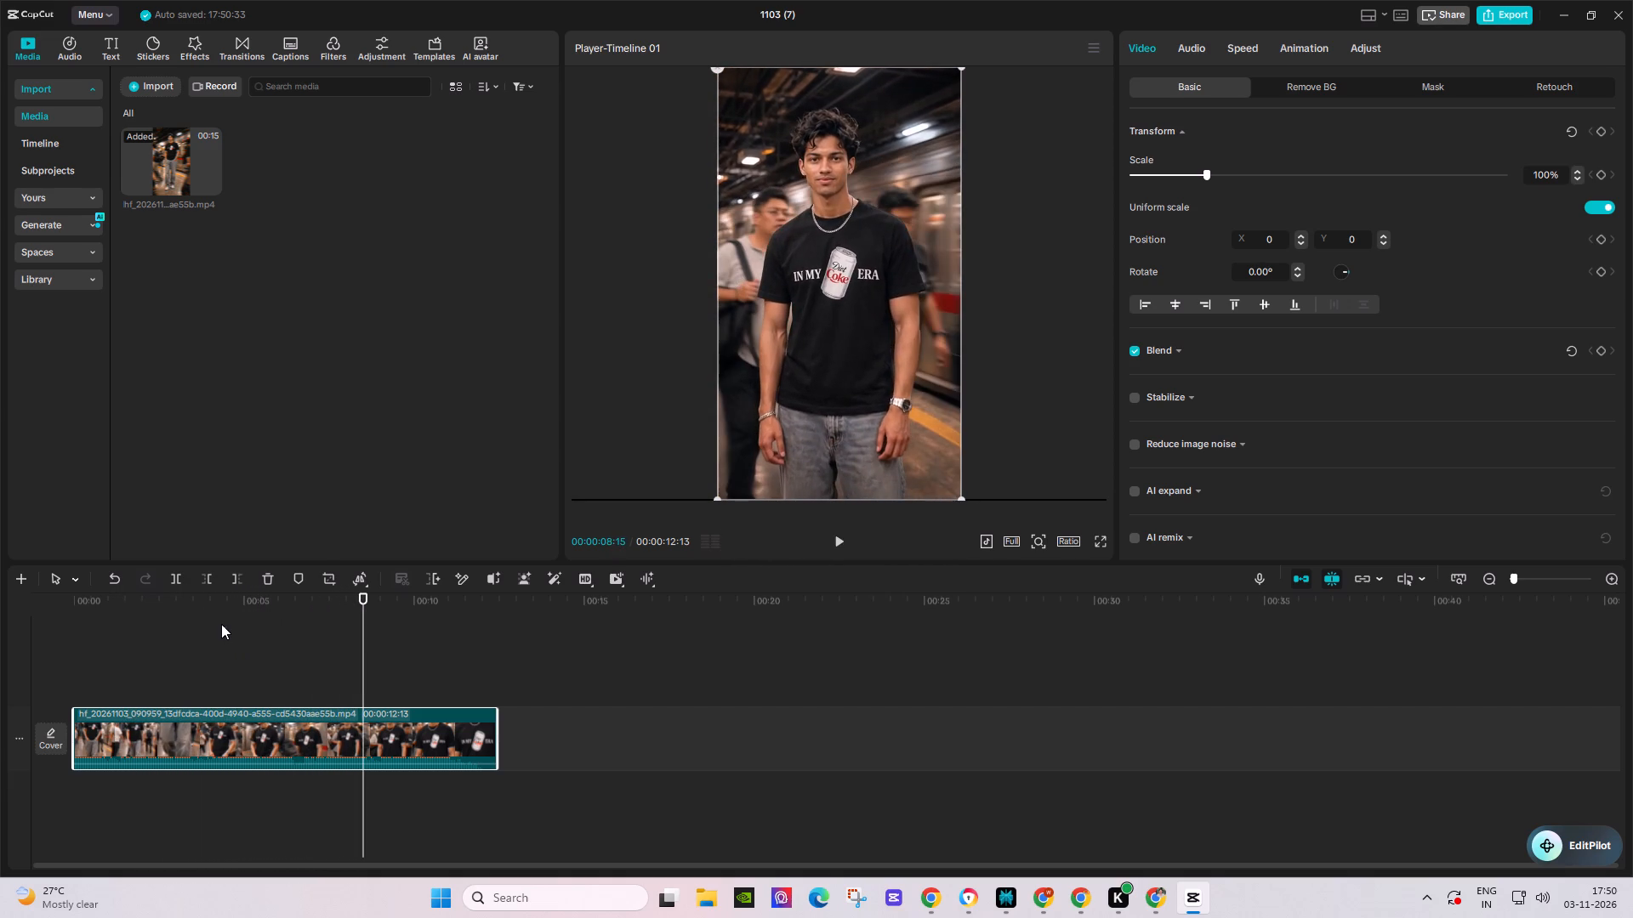
click(221, 624)
key(space)
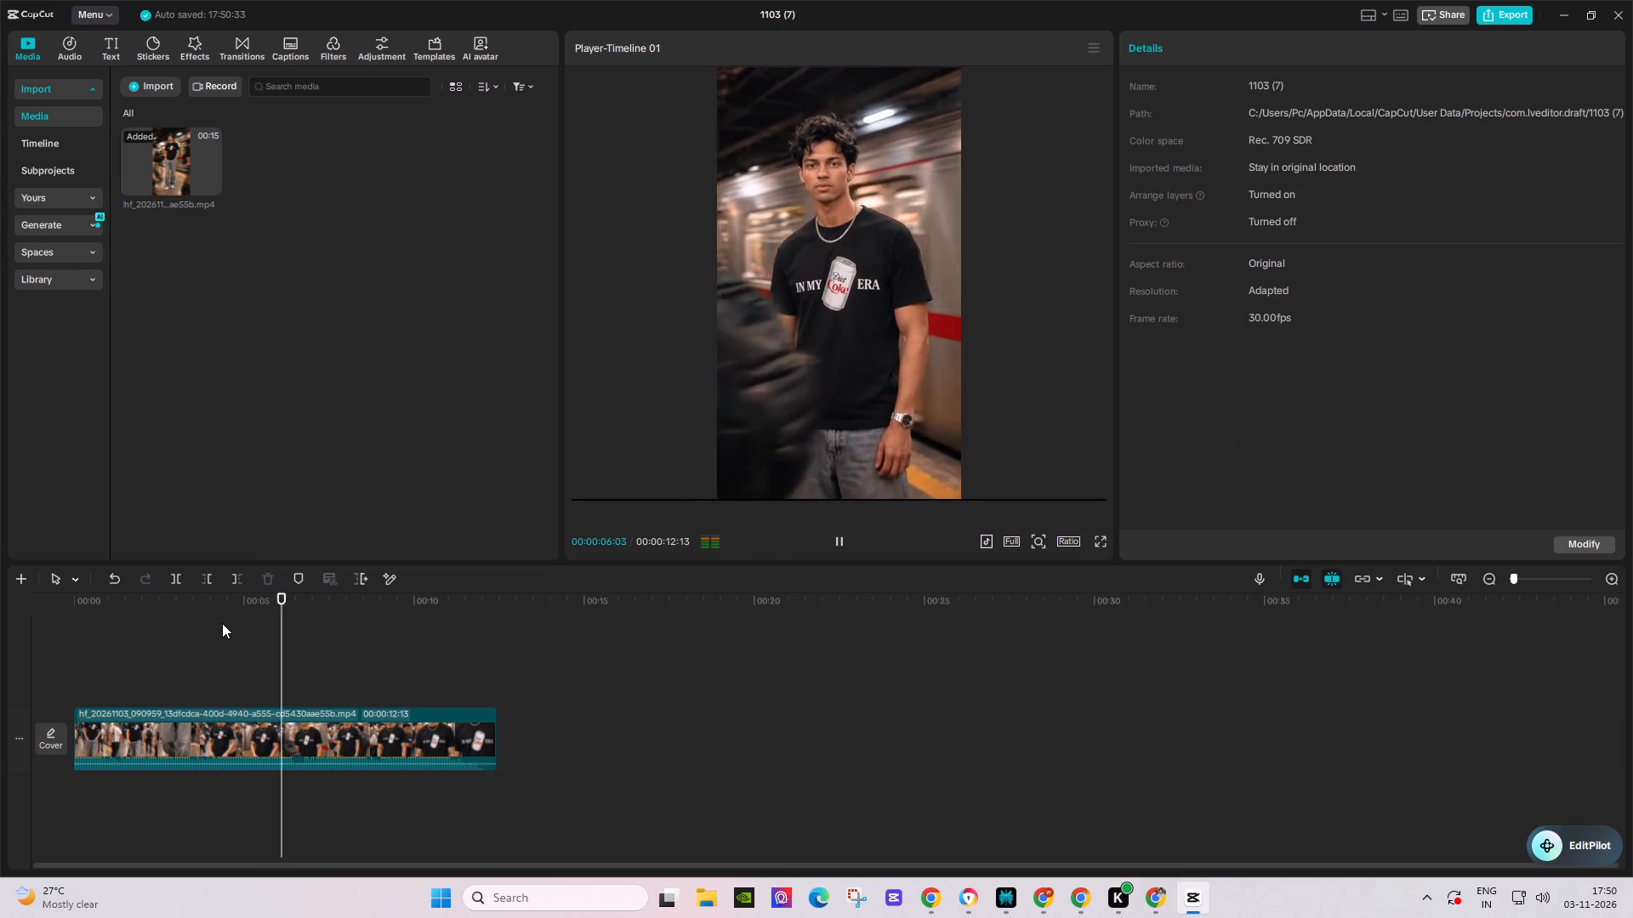
key(space)
key(space)
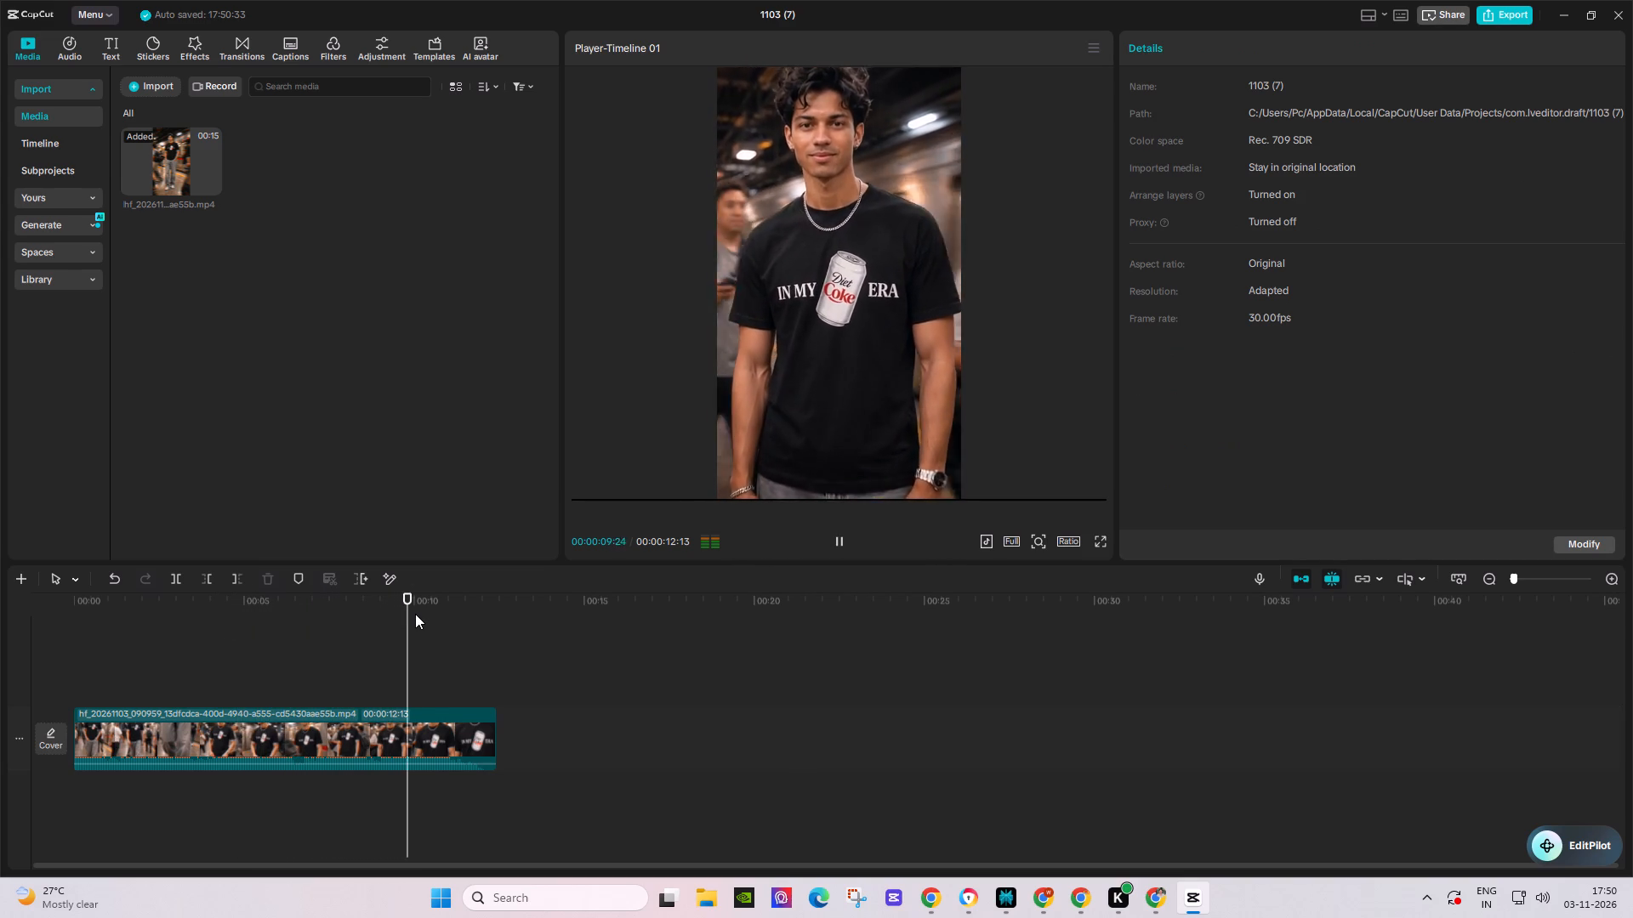
key(space)
Split the subway clip at 00:00:07:11, at the close-up of the T-shirt print.
drag(293, 612, 237, 615)
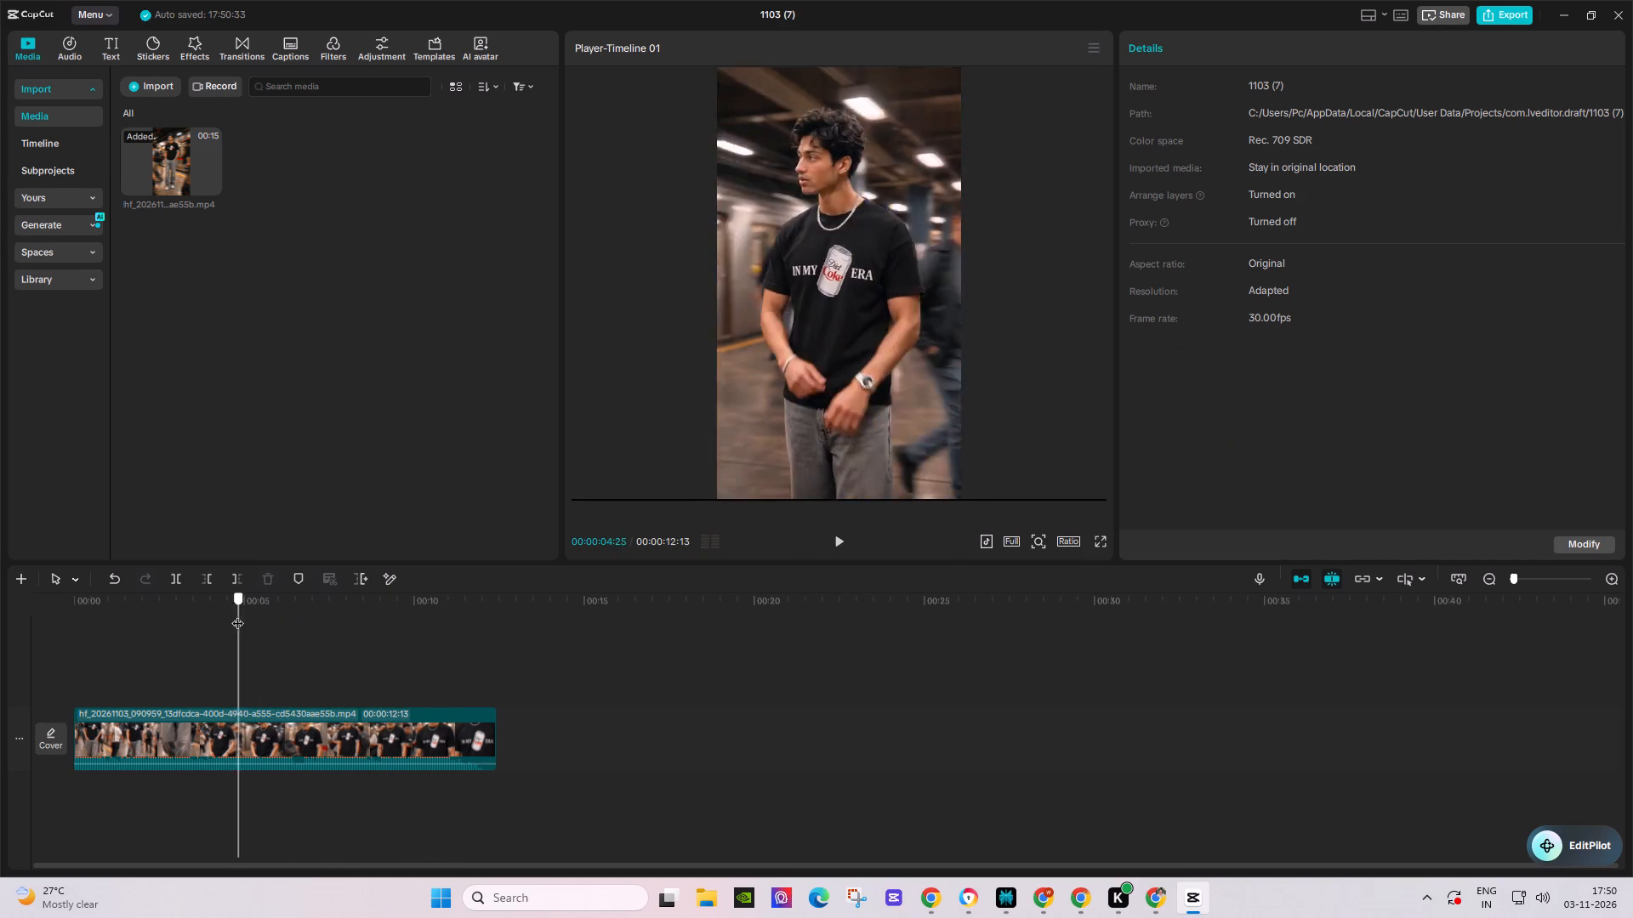
drag(237, 615, 245, 617)
key(space)
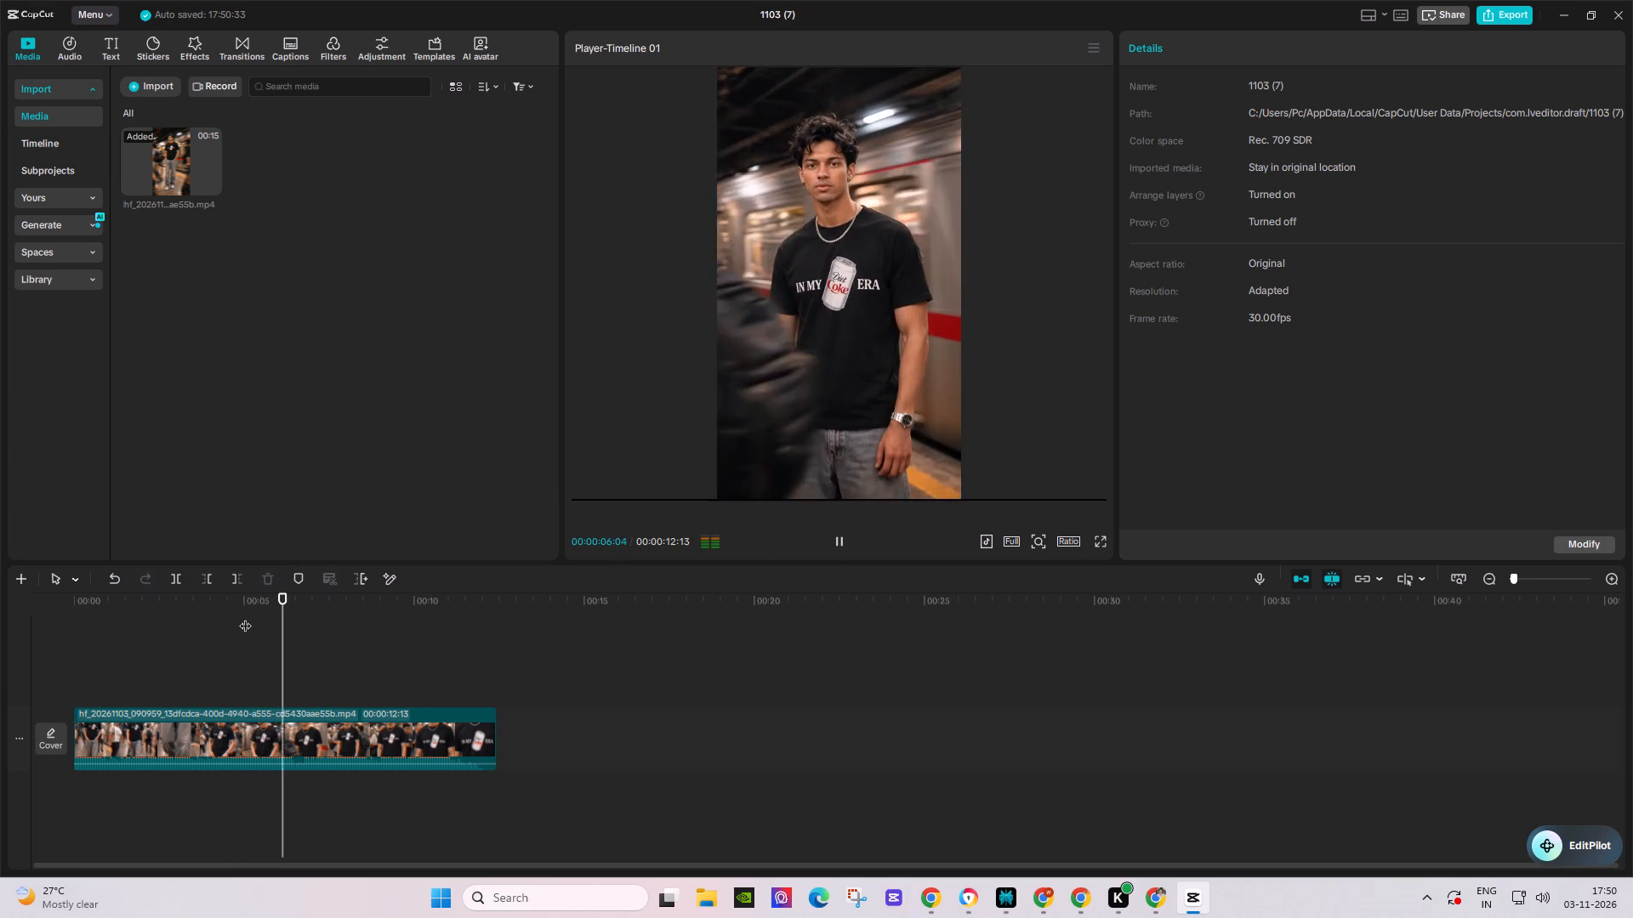
key(space)
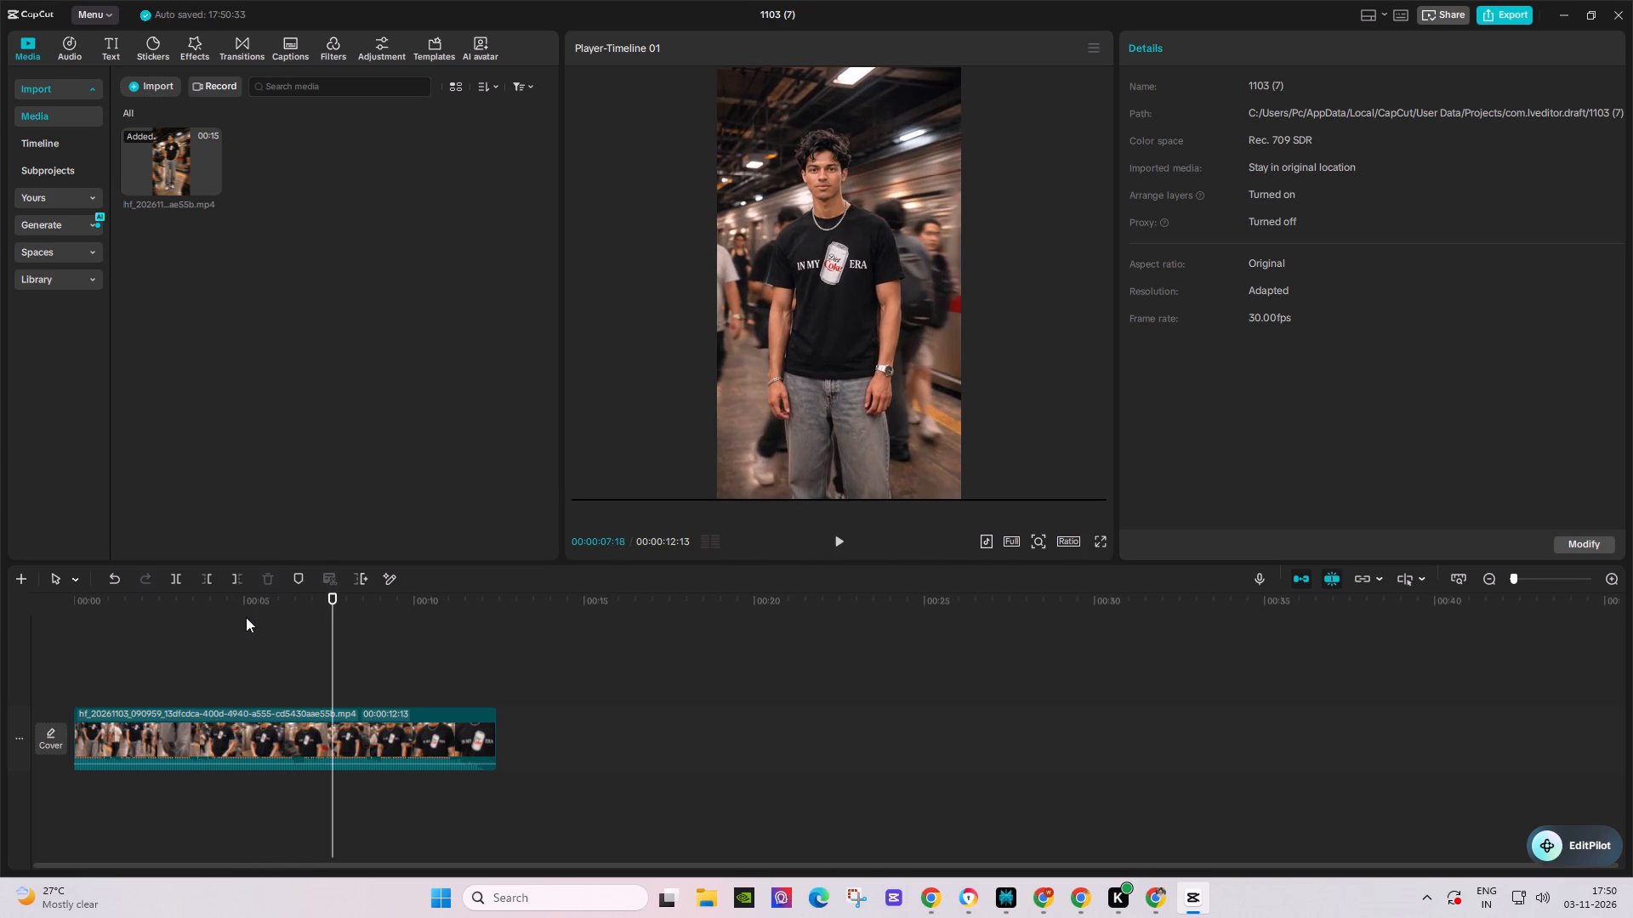
key(Left)
key(Left)
key(Left)
key(Left)
key(Left)
key(Left)
key(Left)
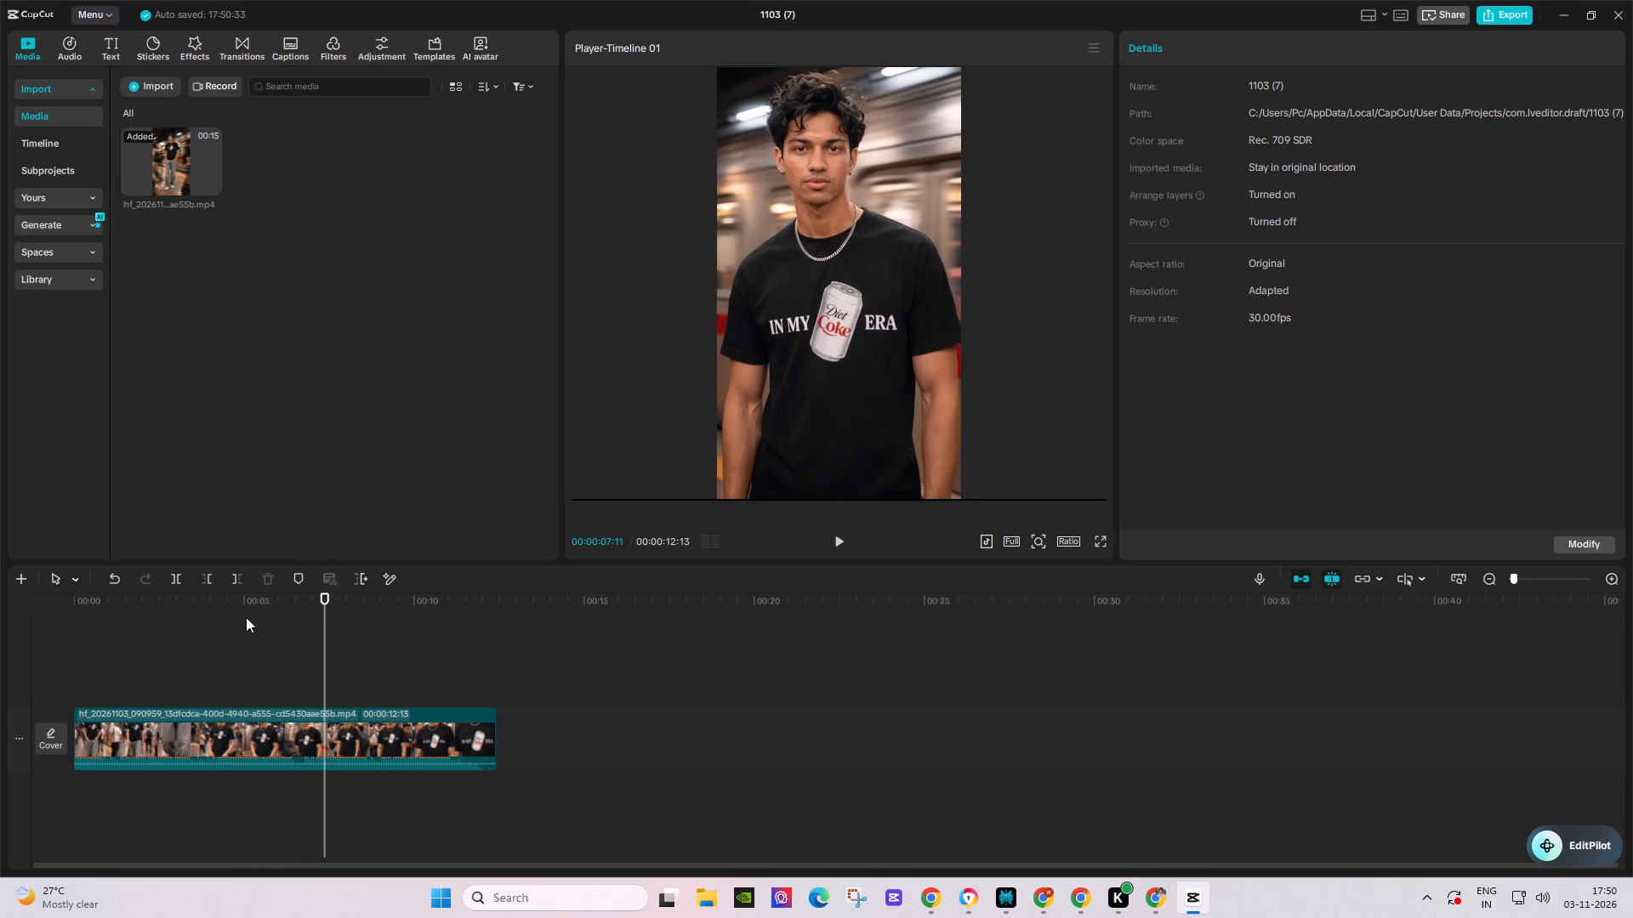
click(178, 581)
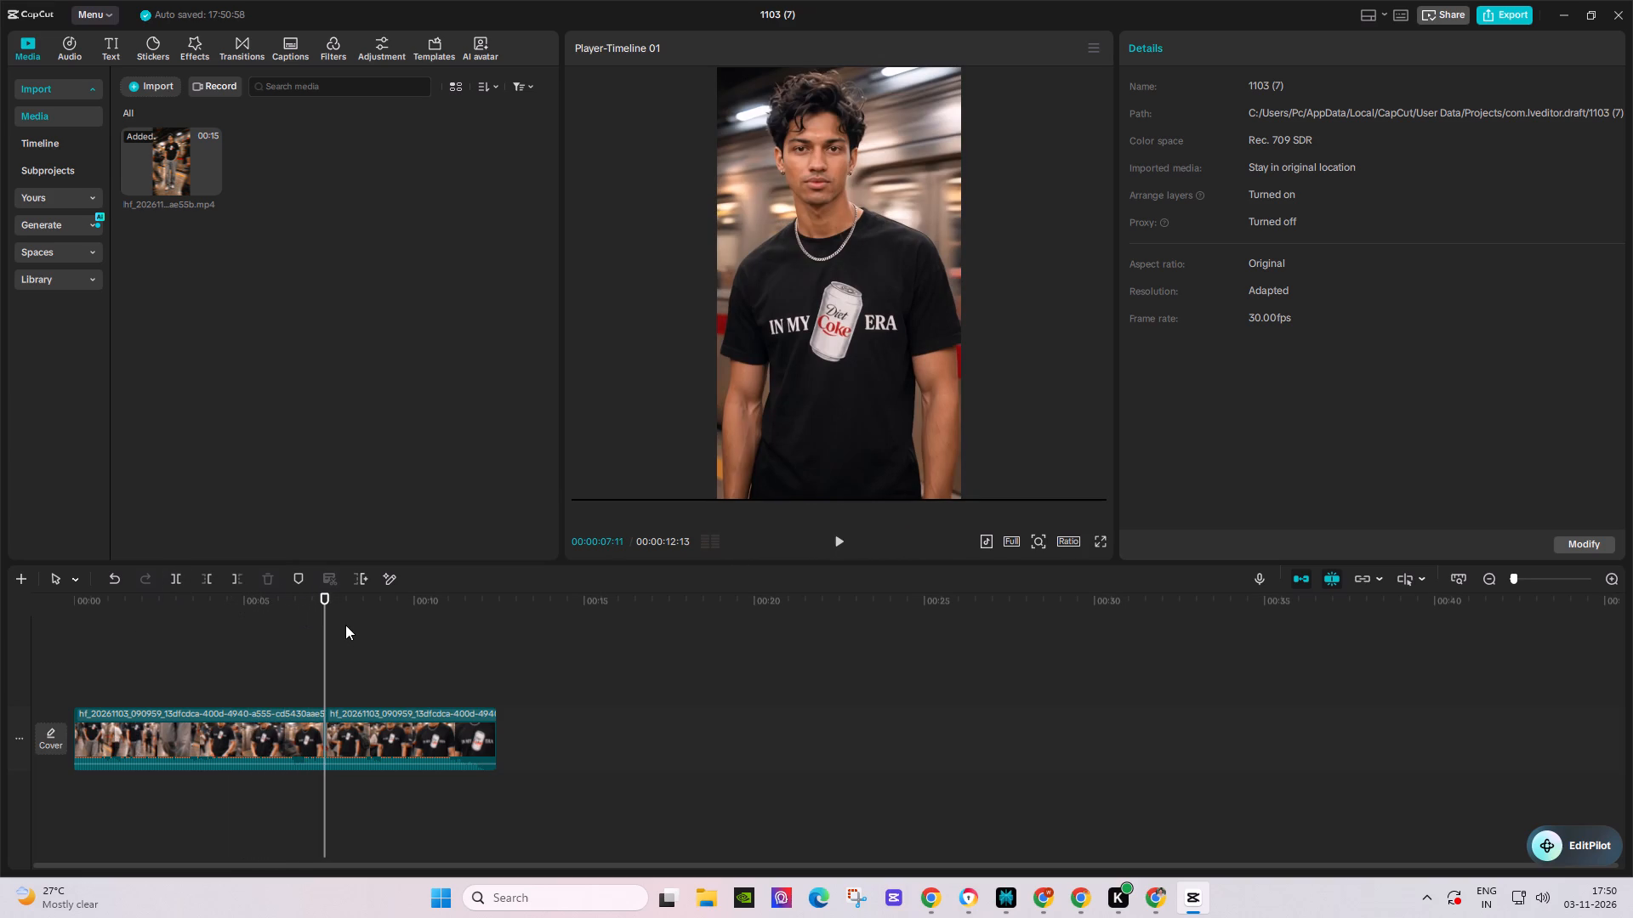
Reverse the second segment of the subway clip.
click(392, 739)
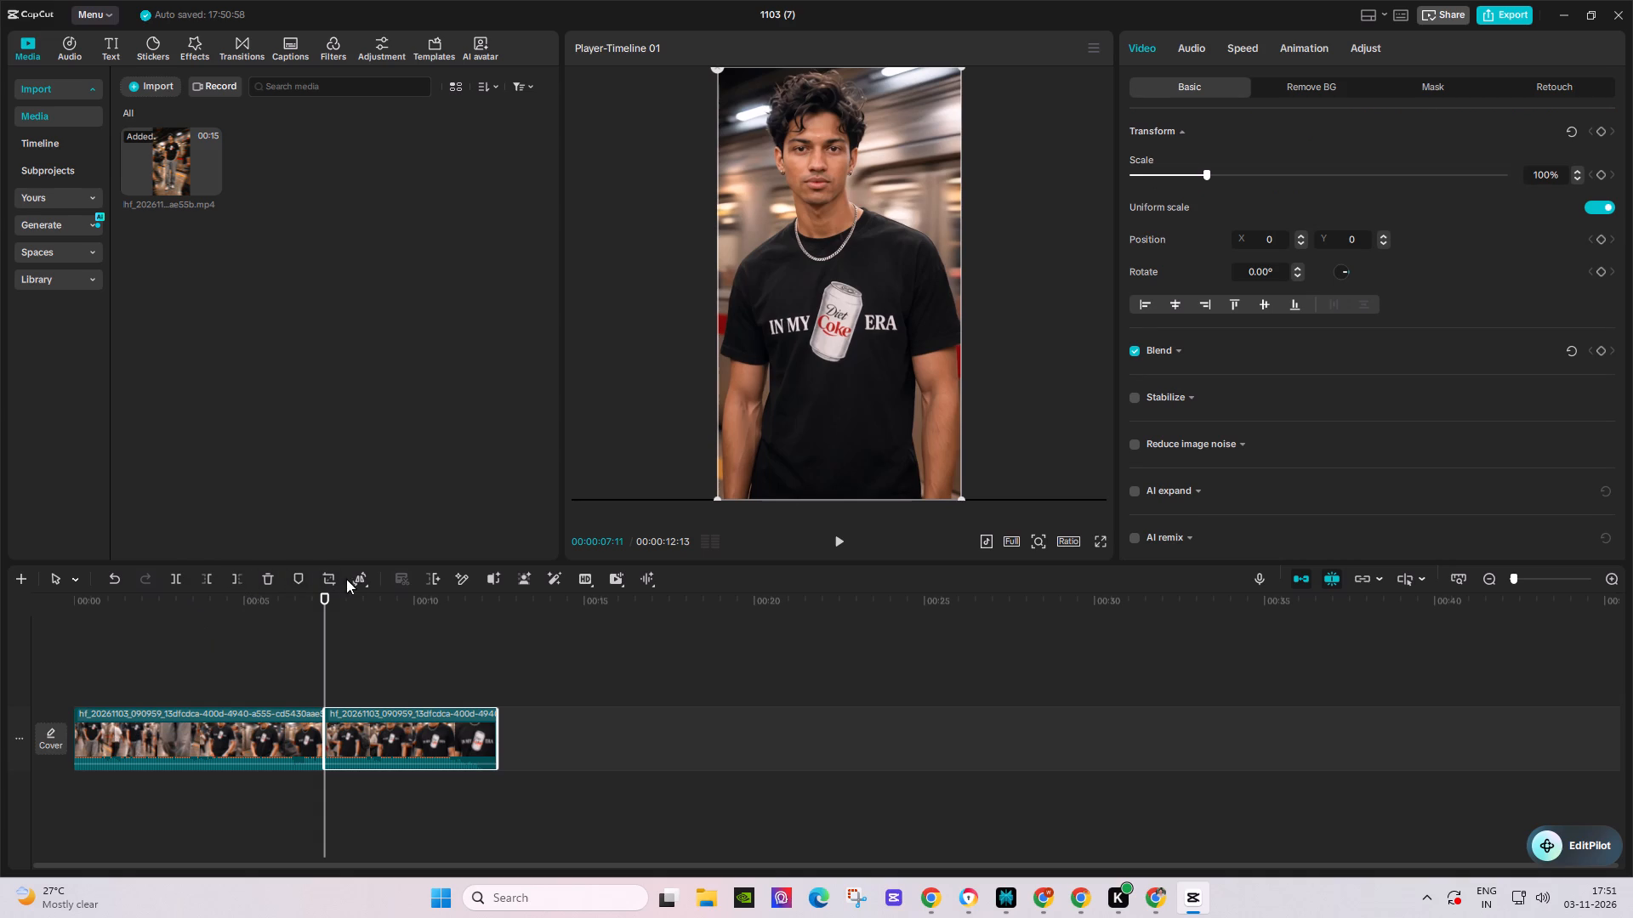
click(392, 647)
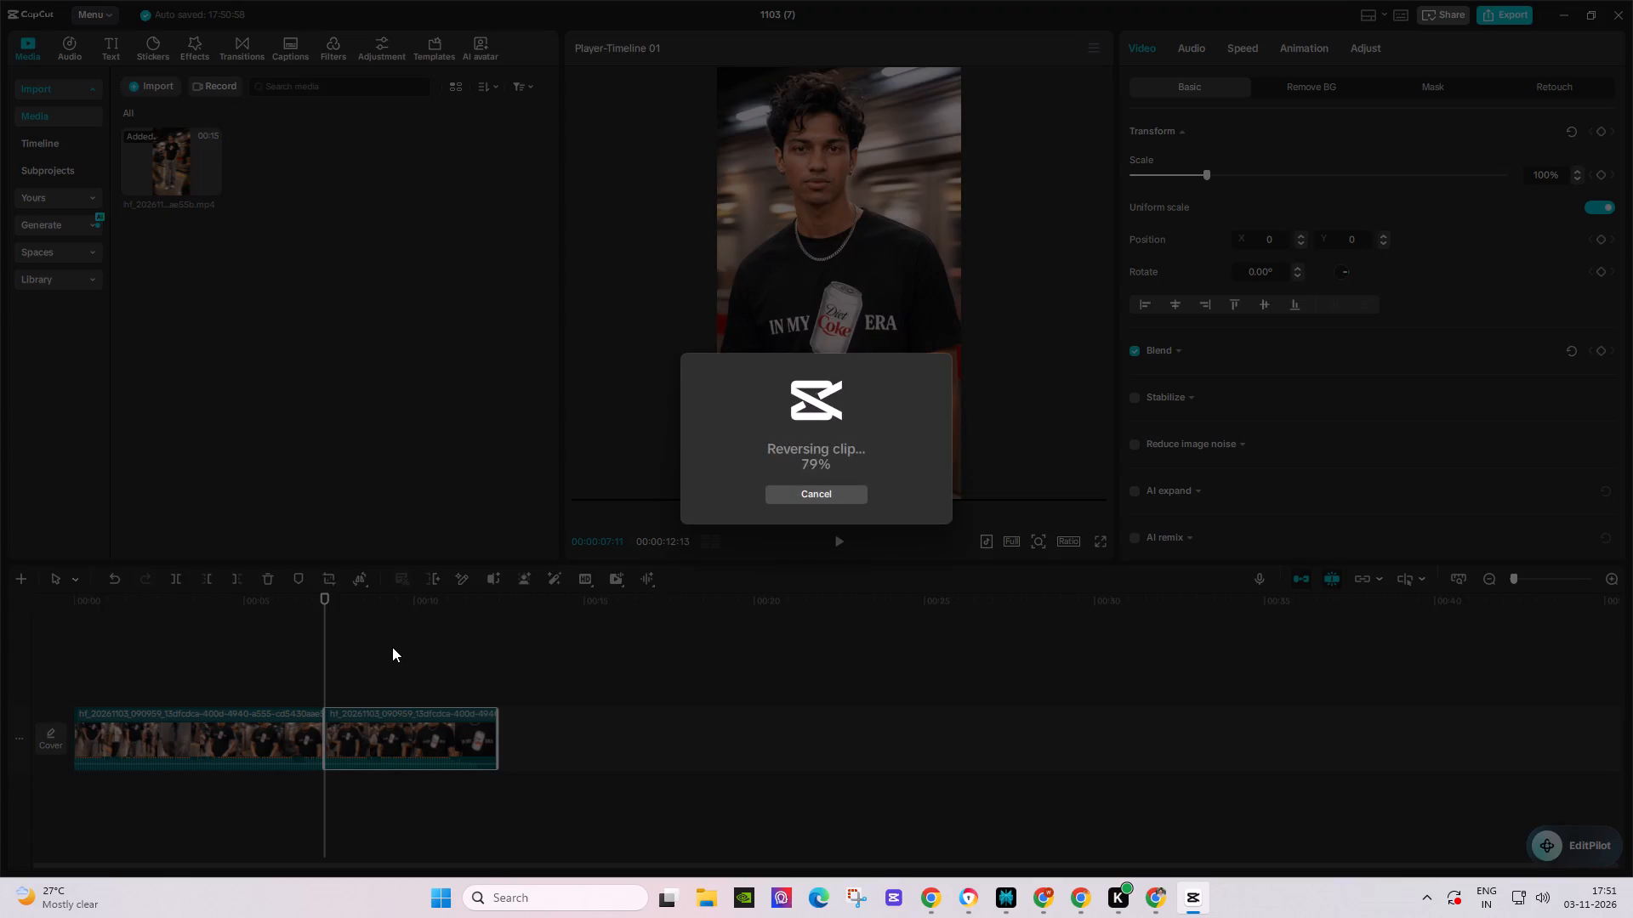
Play back from just before the cut to check the reversed segment.
click(302, 605)
key(space)
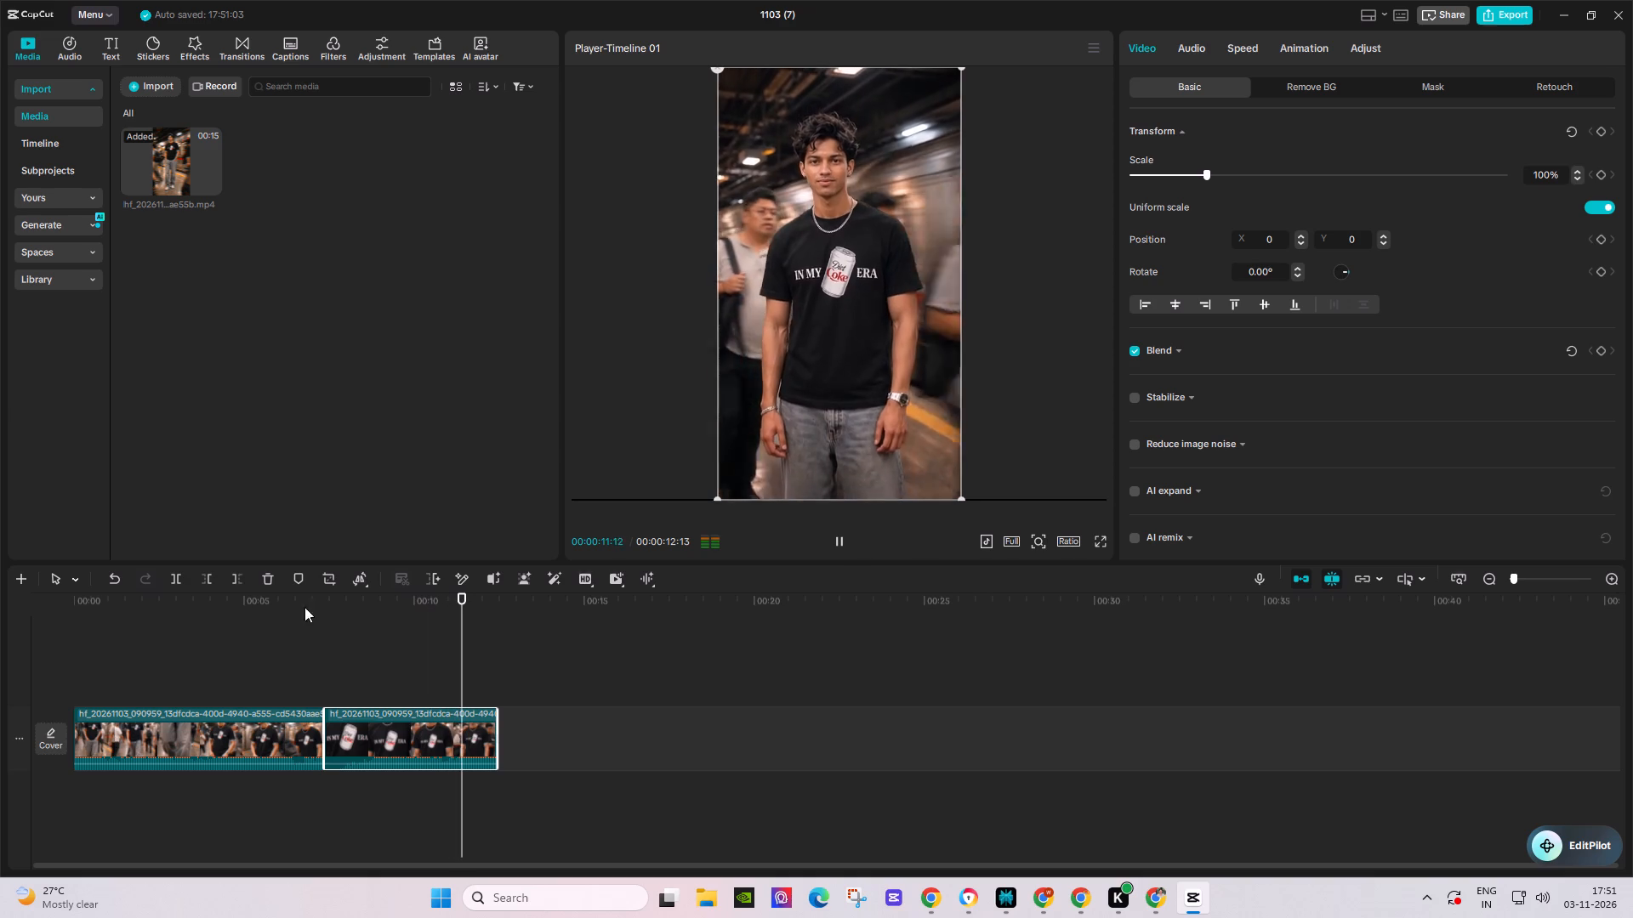
Delete the reversed second segment of the subway clip from the timeline.
right_click(404, 735)
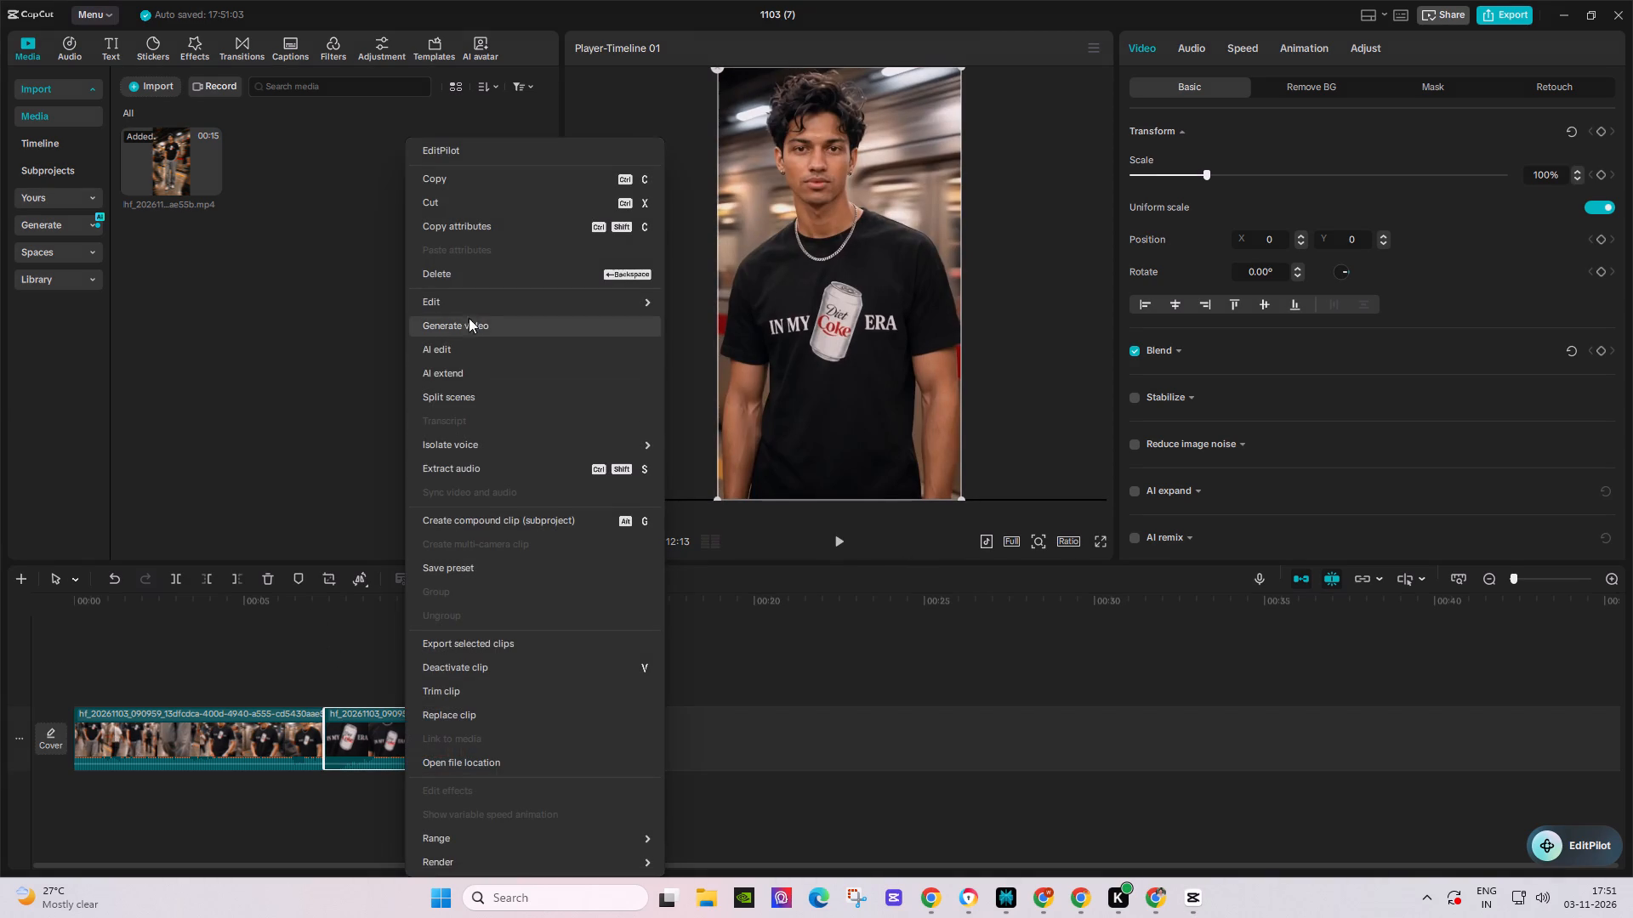
click(454, 280)
Play back the remaining subway segment from the beginning to its end.
drag(191, 615, 0, 611)
click(278, 729)
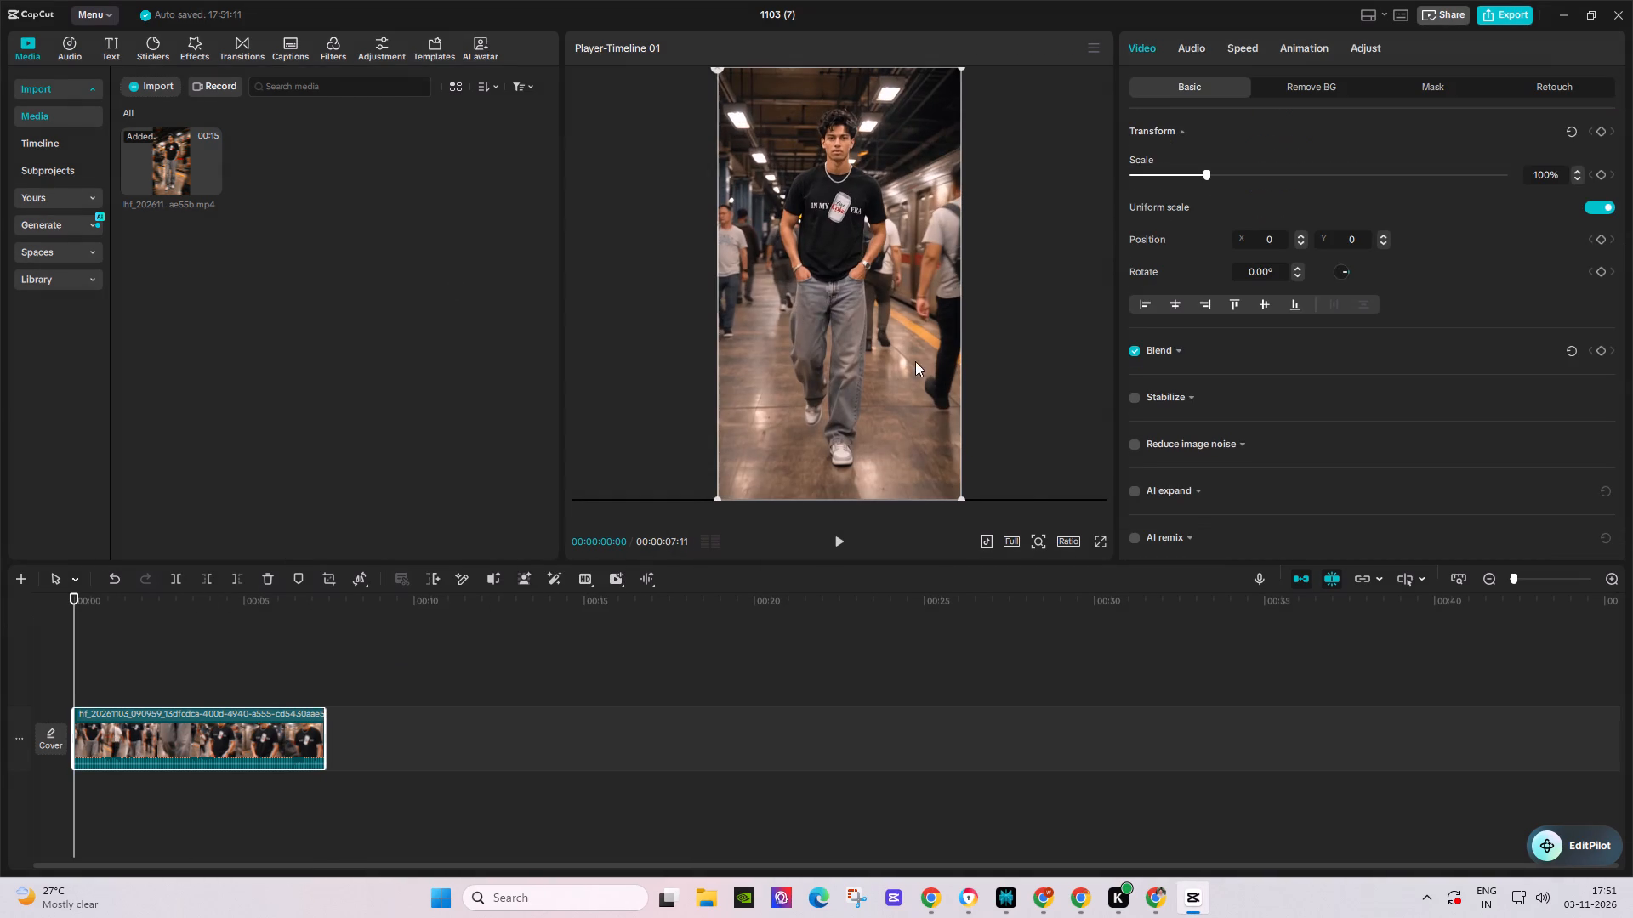
click(1094, 539)
key(space)
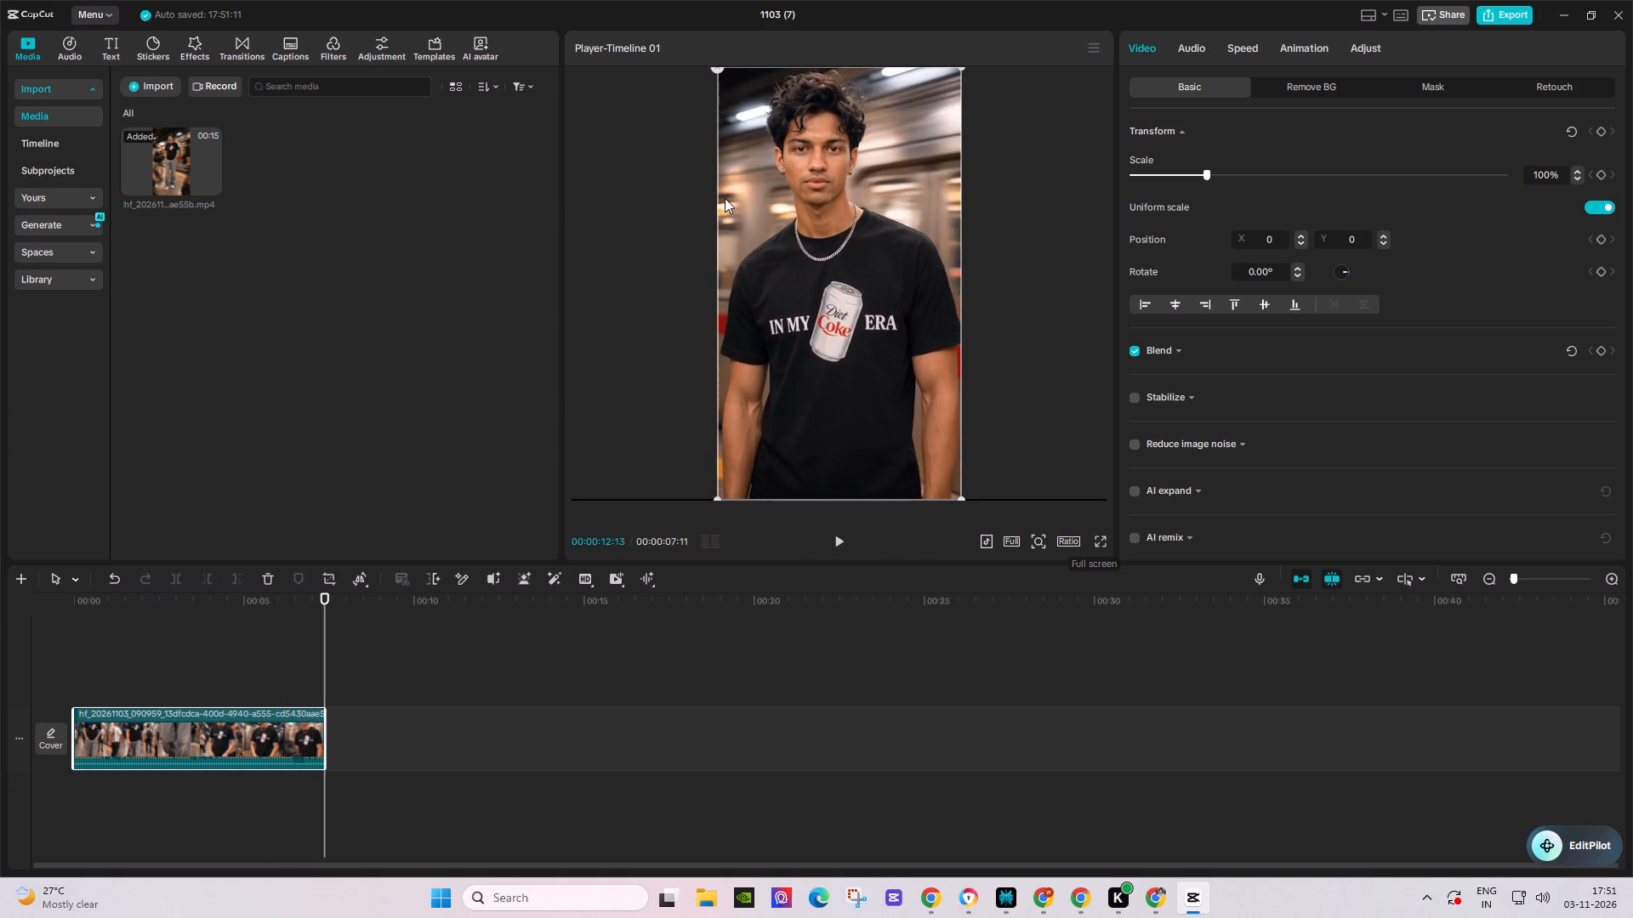
Import the hf_20261103_102022 video of the man in the Diet Coke T-shirt from the Downloads folder.
click(152, 87)
click(203, 108)
click(208, 115)
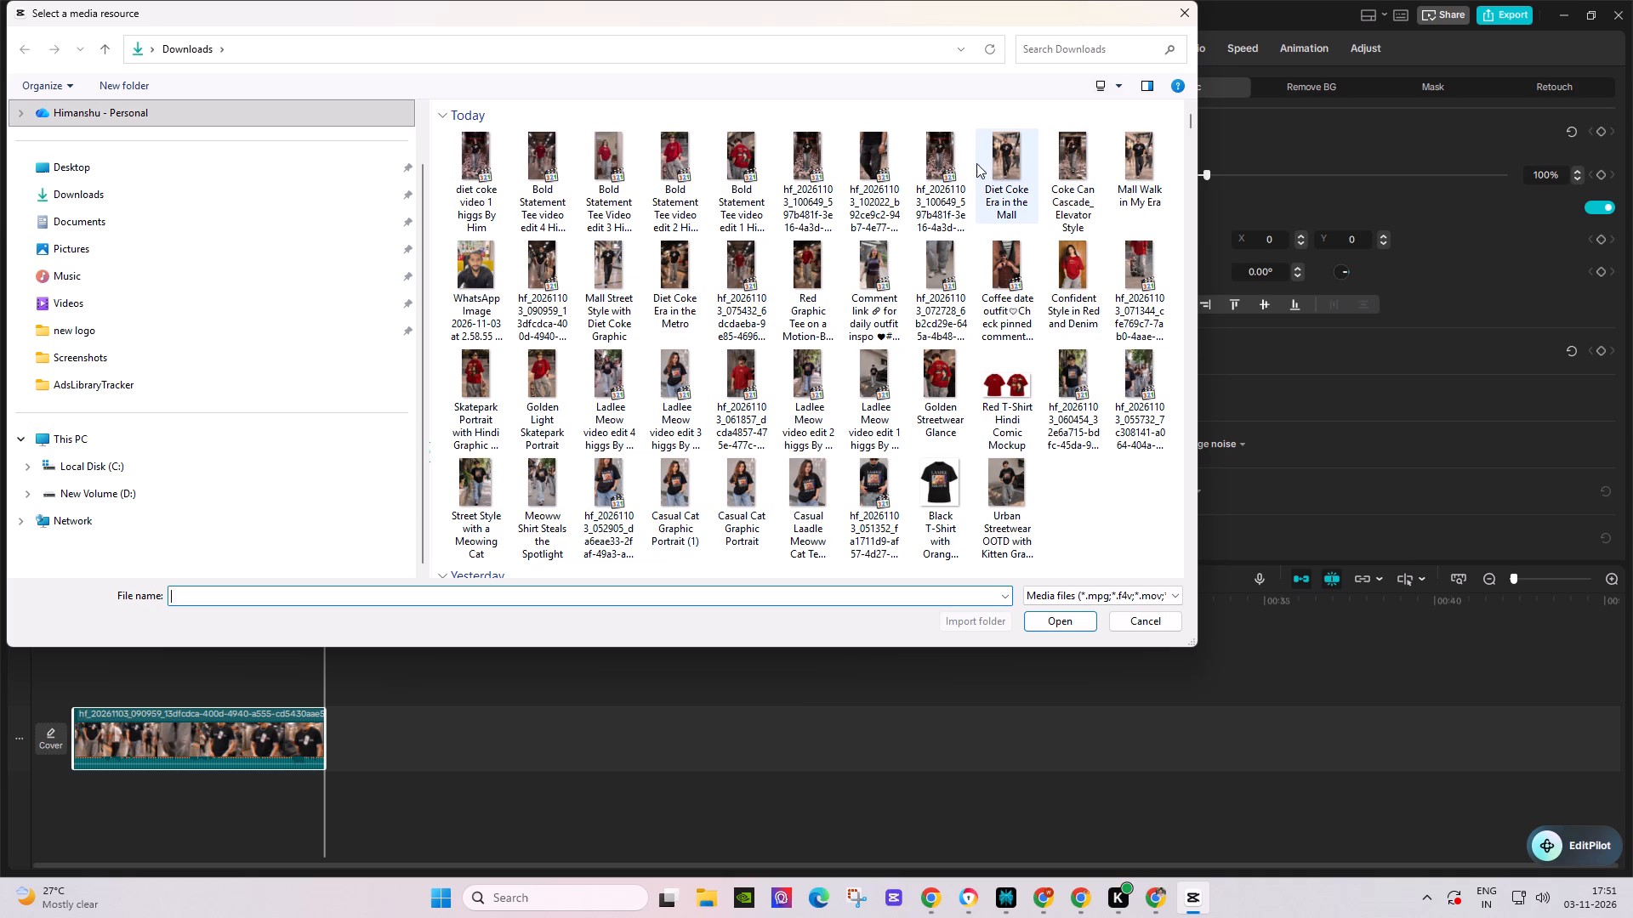
double_click(892, 159)
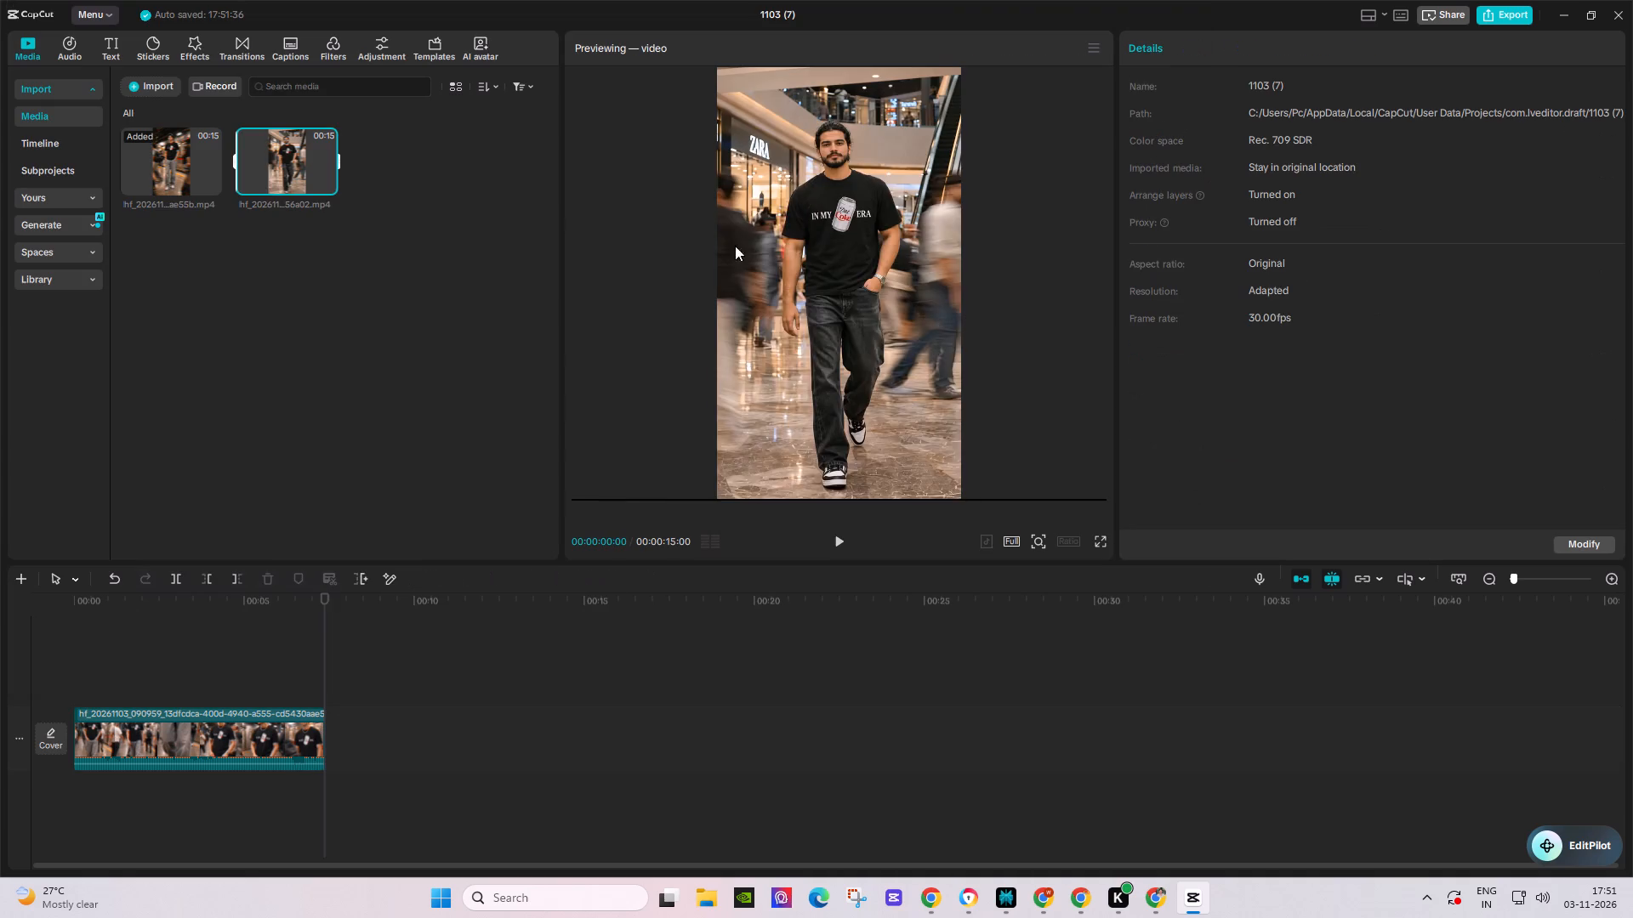
Preview the imported mall clip and skim through its full length in the media library.
key(space)
drag(236, 156, 244, 157)
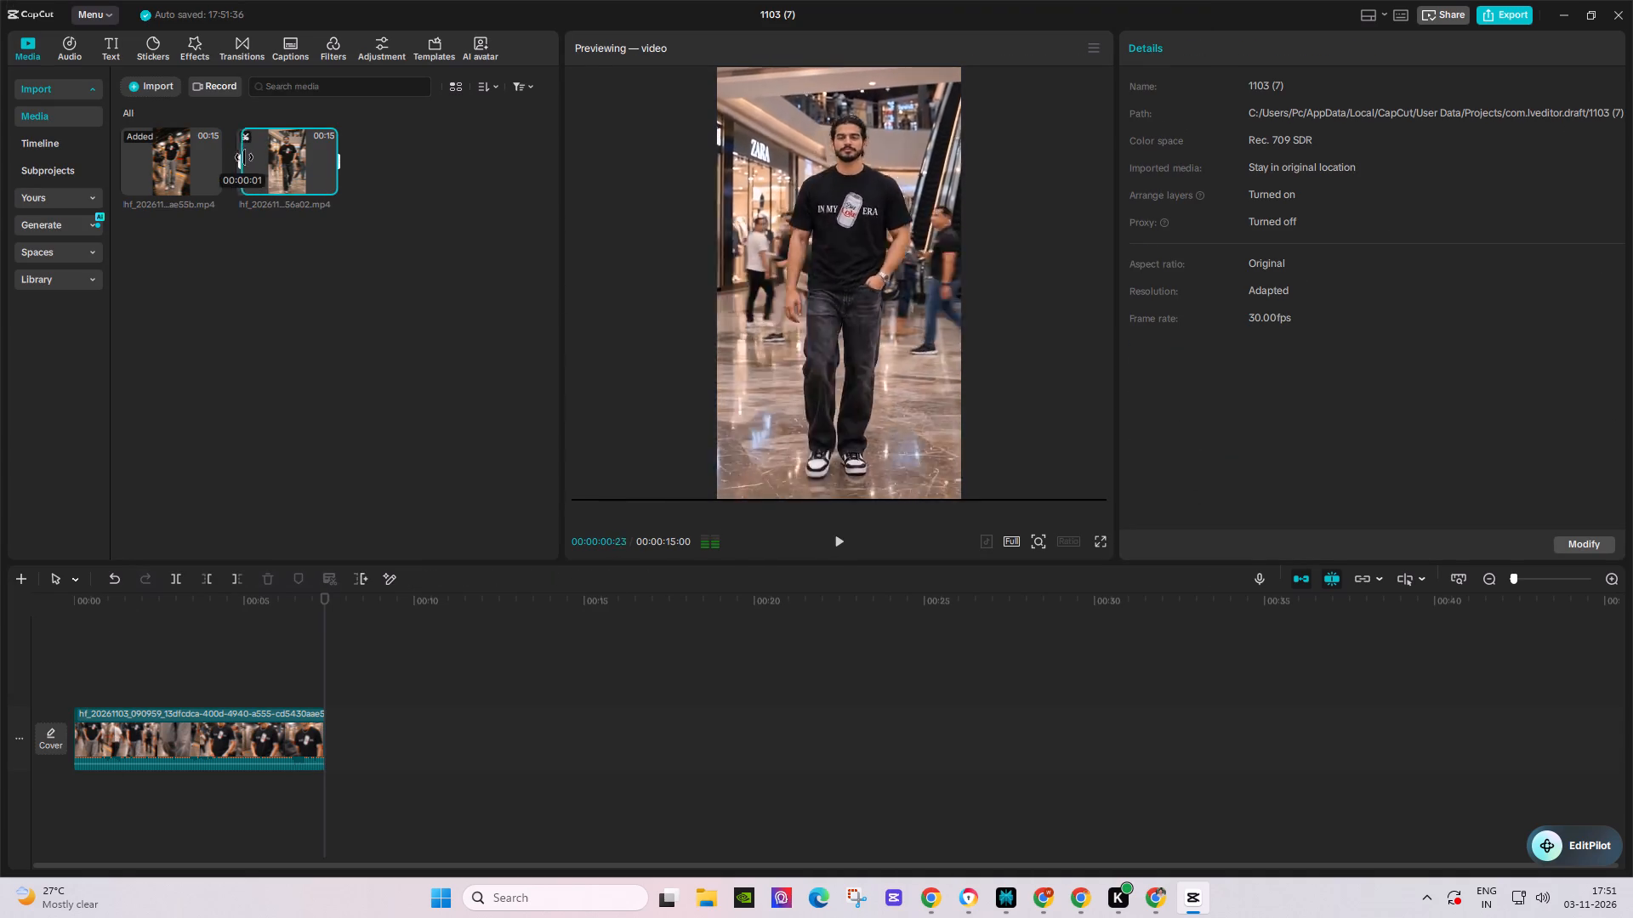
drag(244, 157, 265, 160)
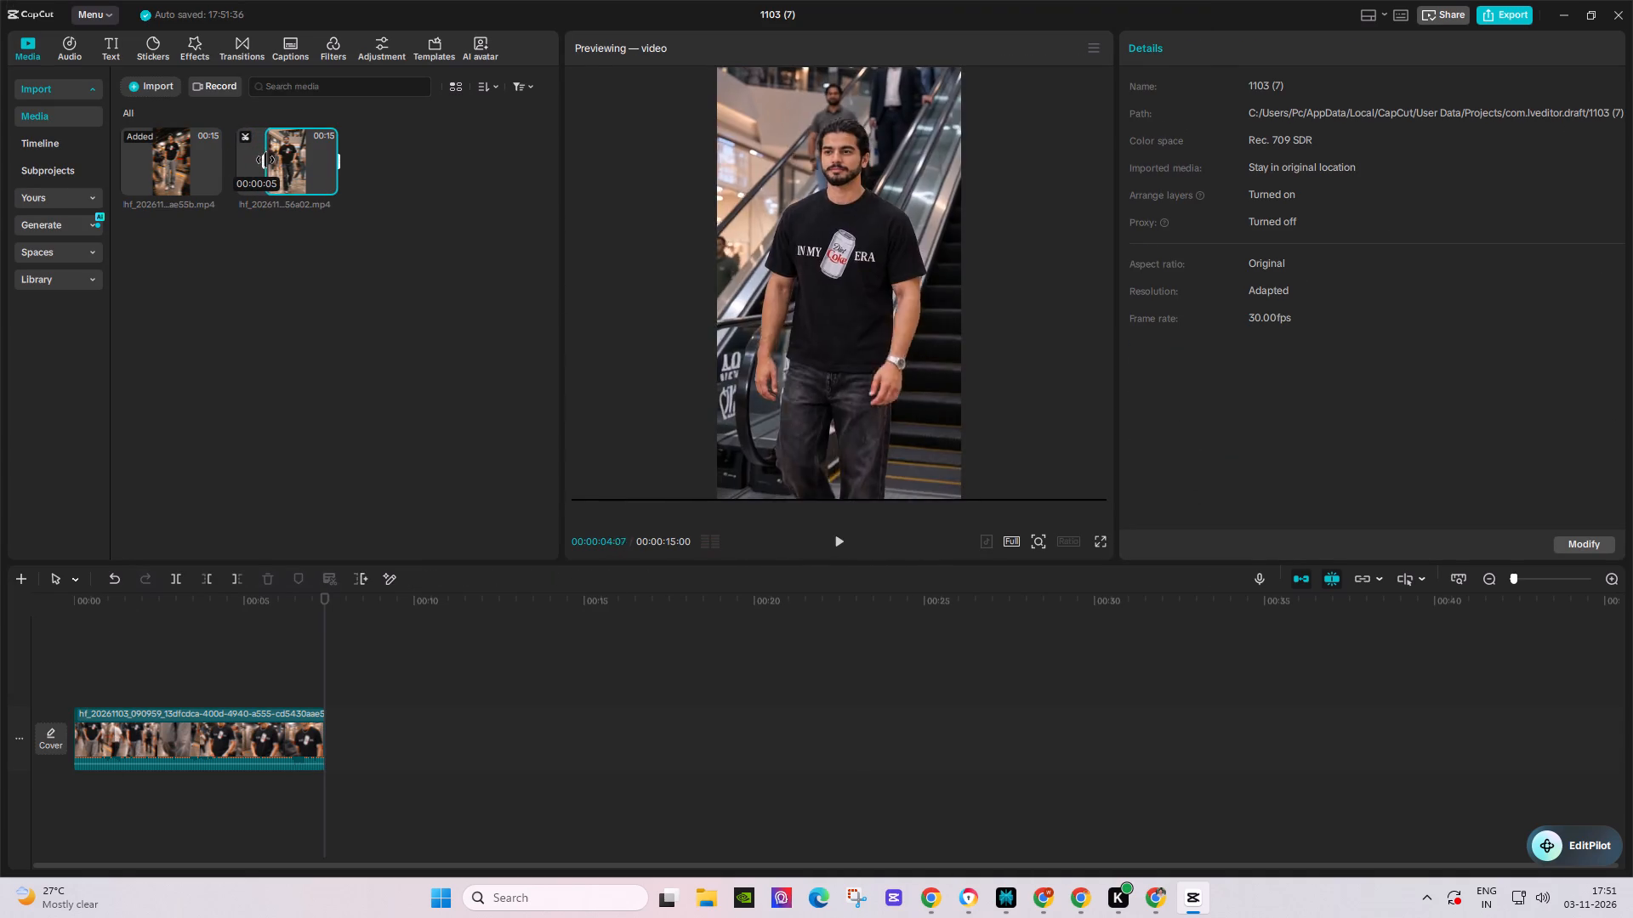
drag(265, 160, 290, 160)
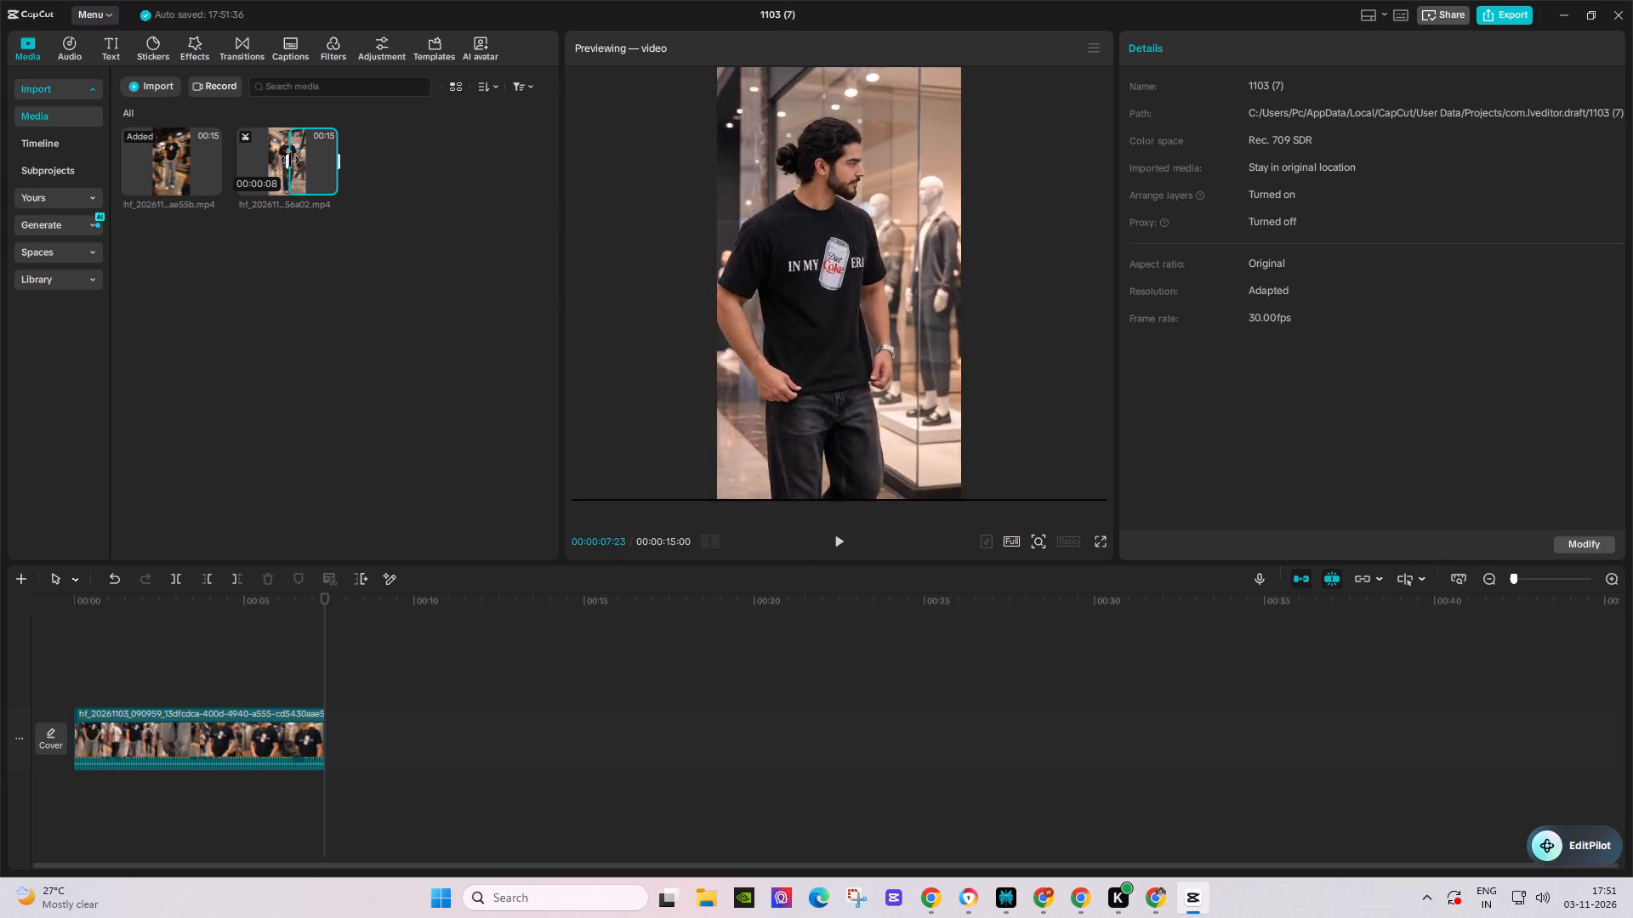
drag(290, 160, 359, 159)
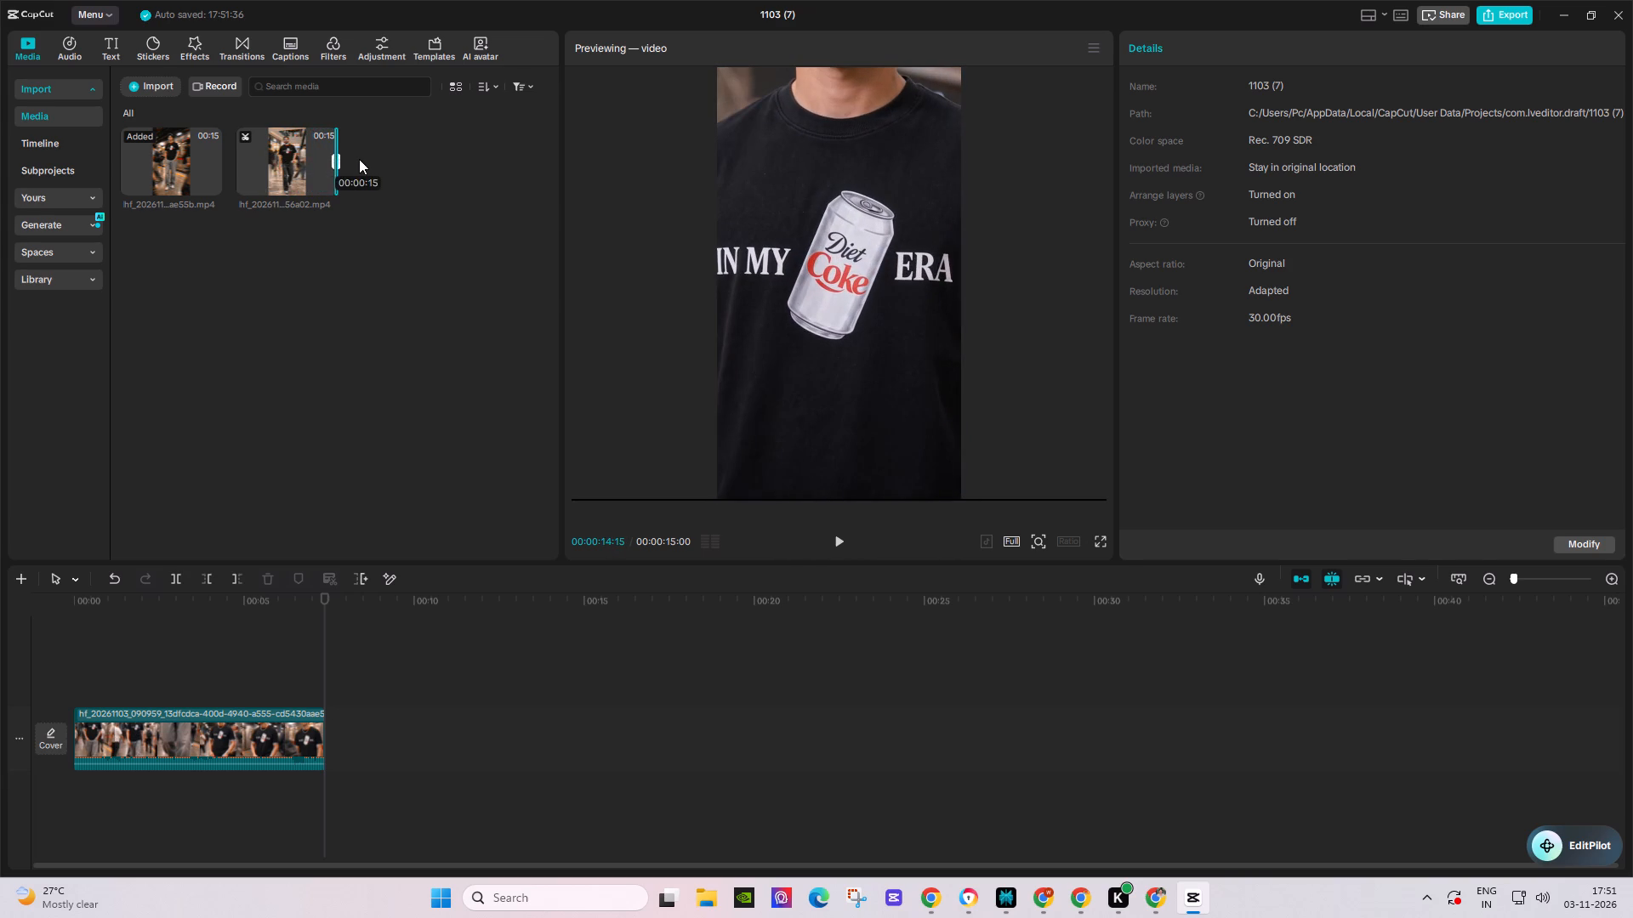
drag(359, 159, 213, 205)
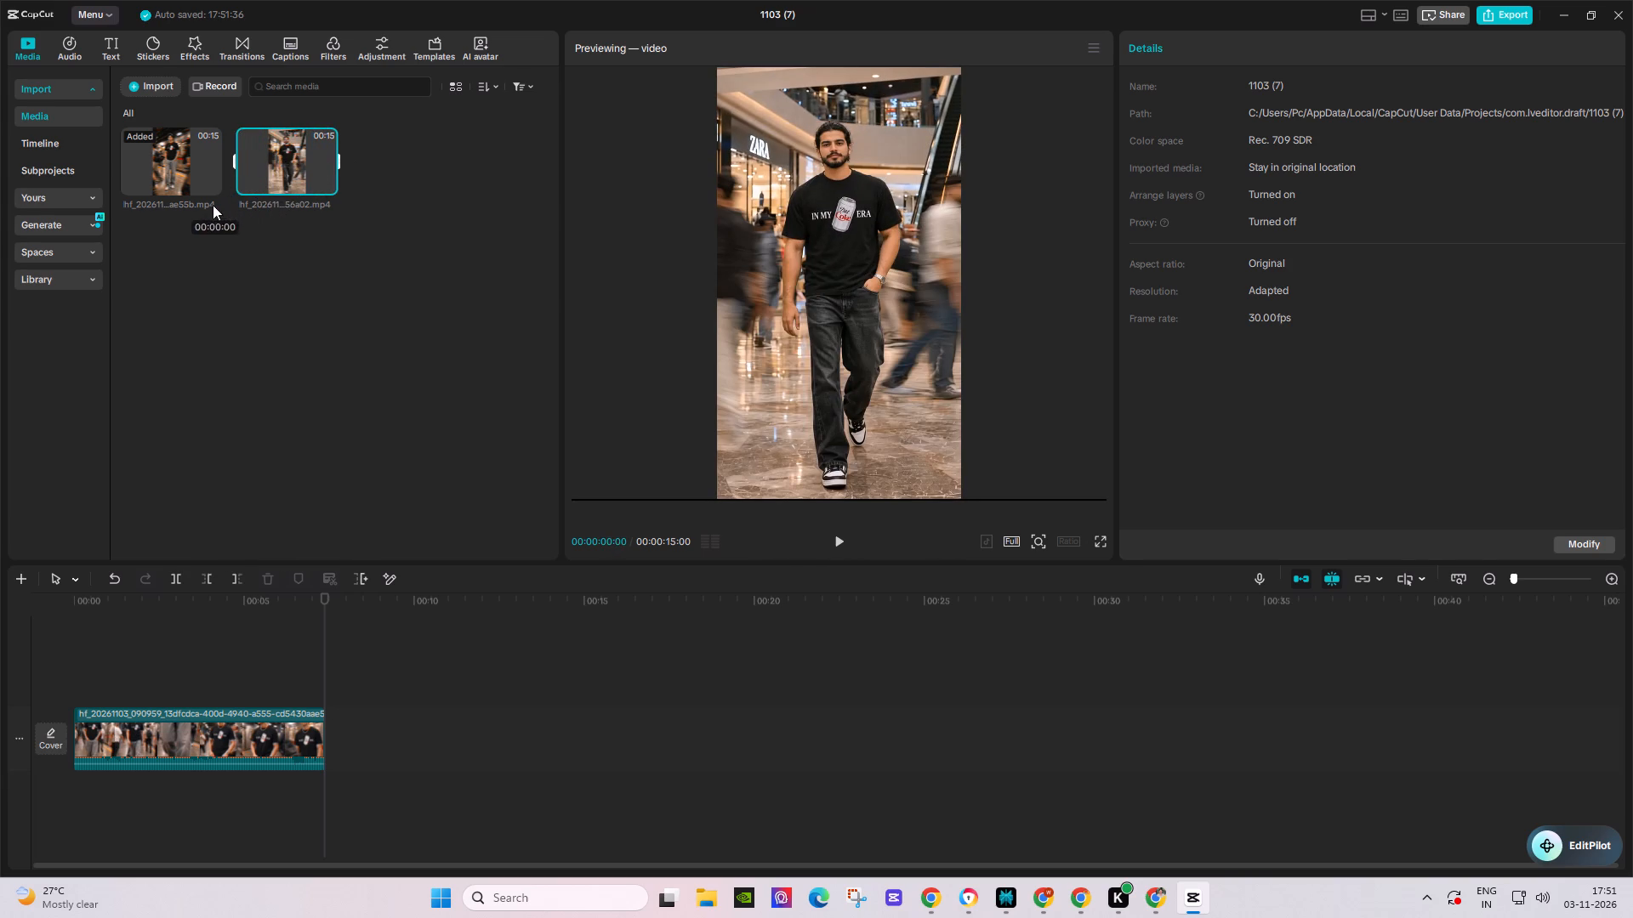
drag(213, 205, 201, 207)
Play back the opening of the subway timeline and return the playhead to the start.
click(108, 680)
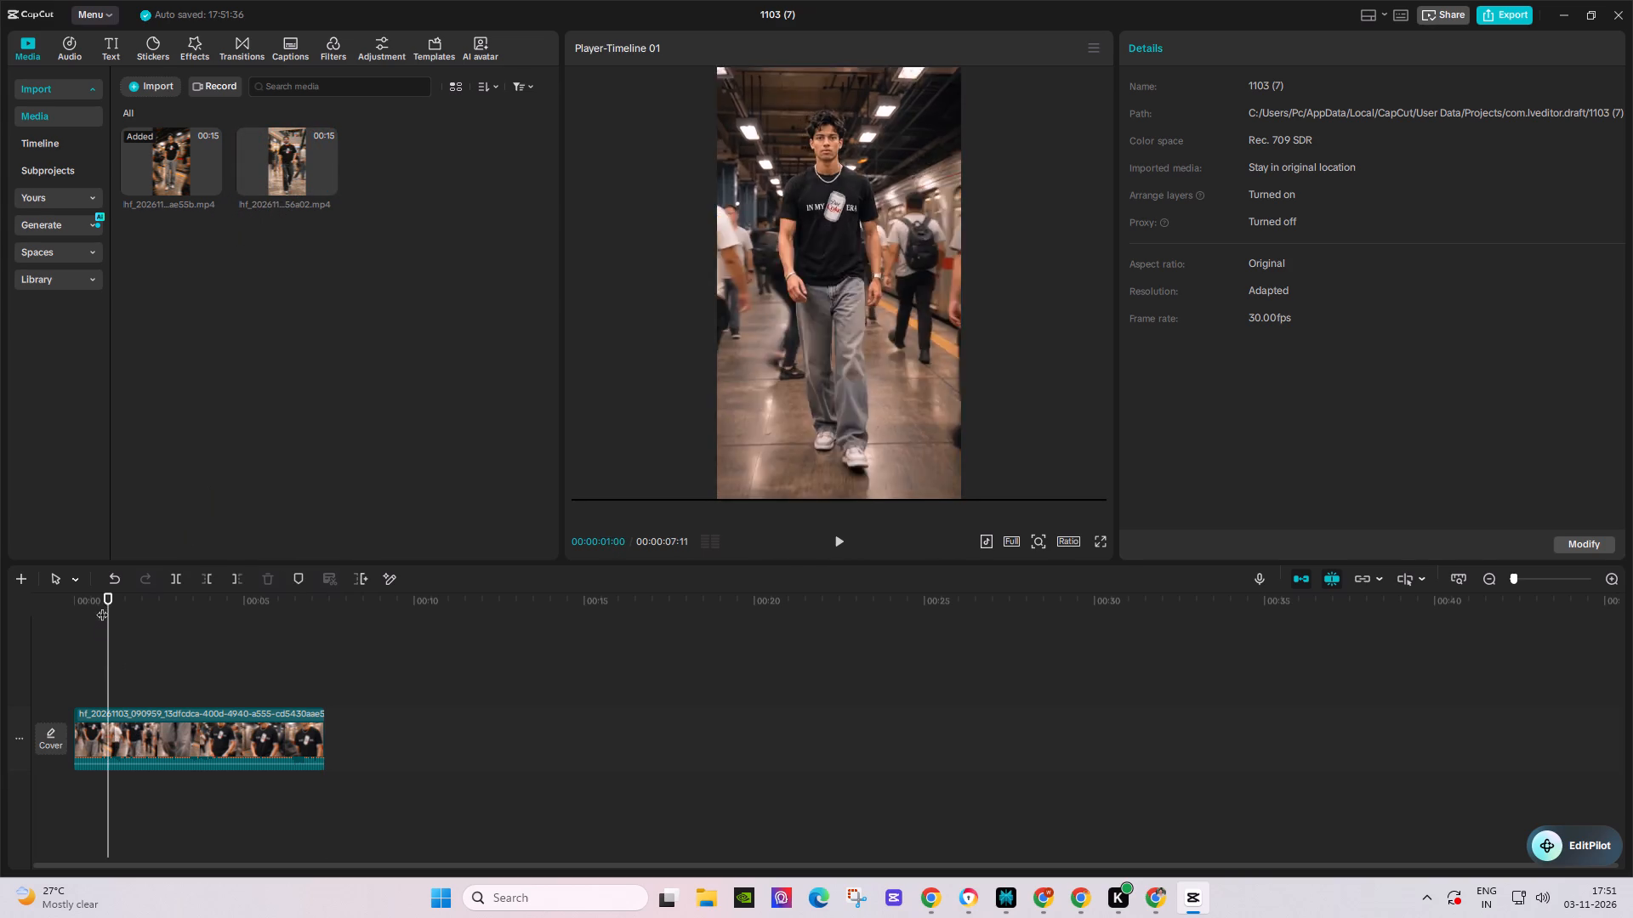
drag(102, 605, 5, 593)
key(space)
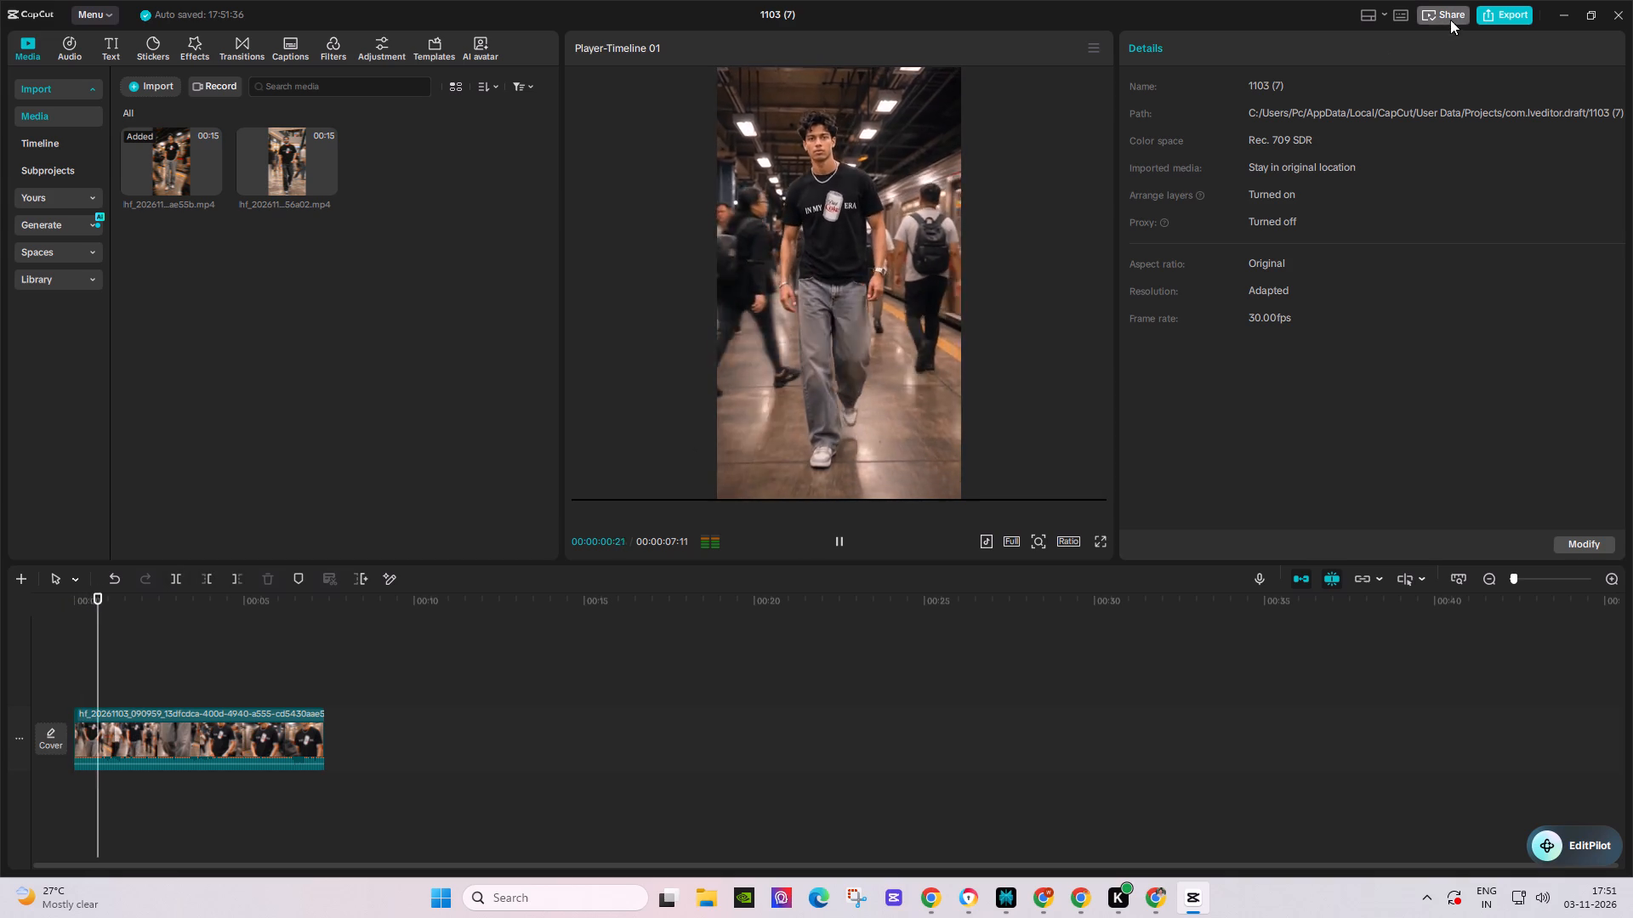
key(space)
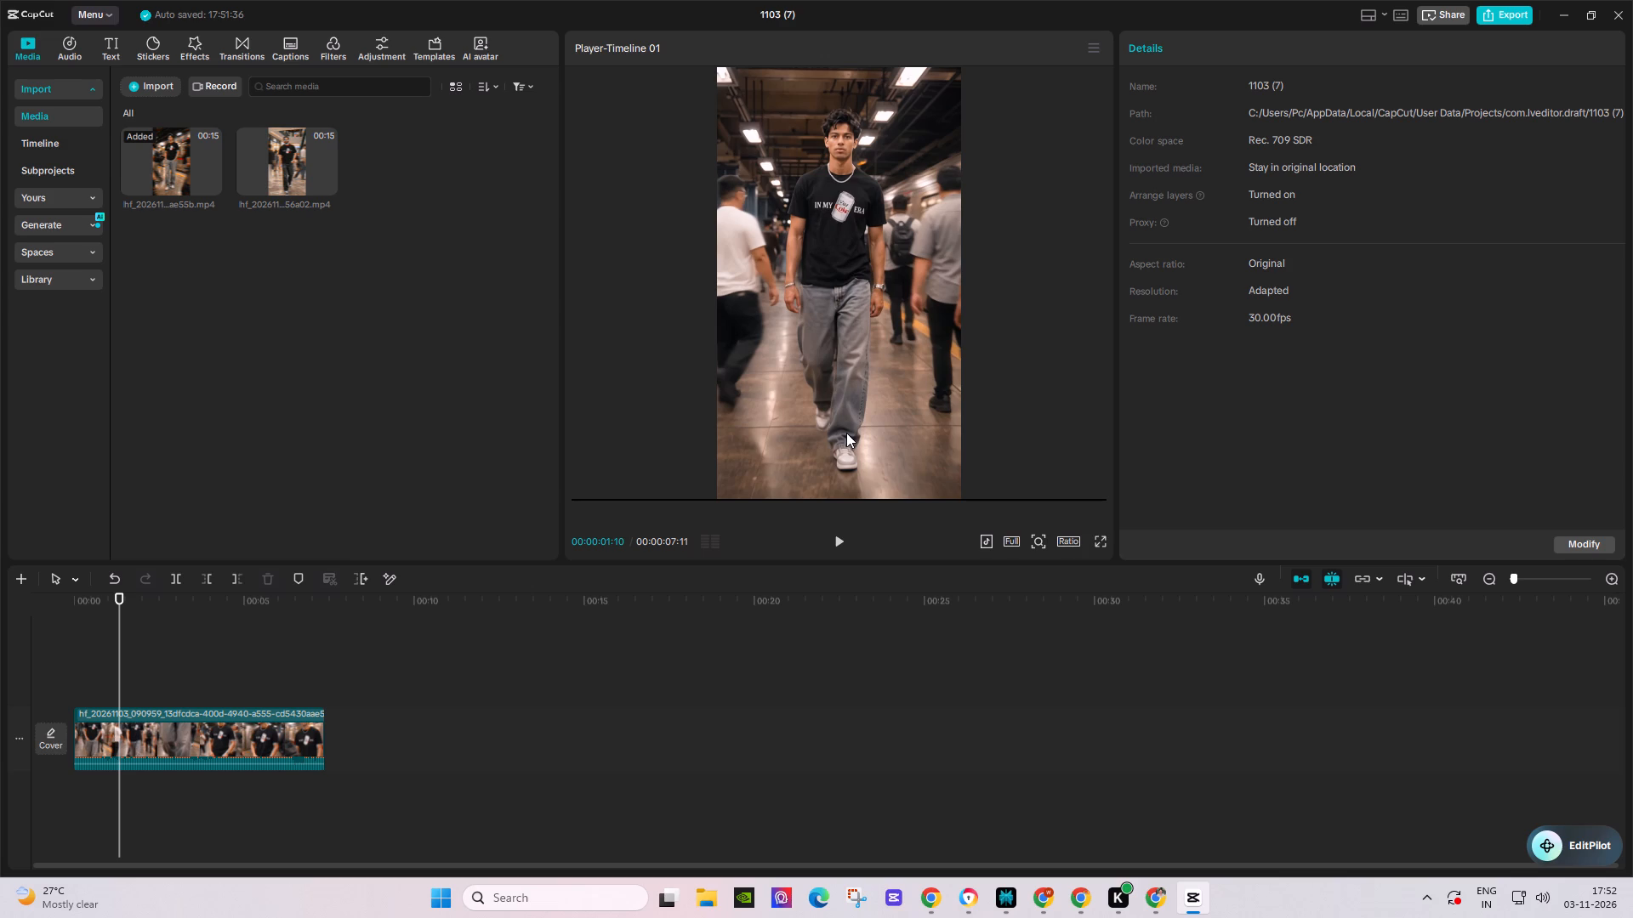
drag(106, 600, 2, 590)
Lower the subway clip's audio volume all the way down on the timeline.
click(1616, 582)
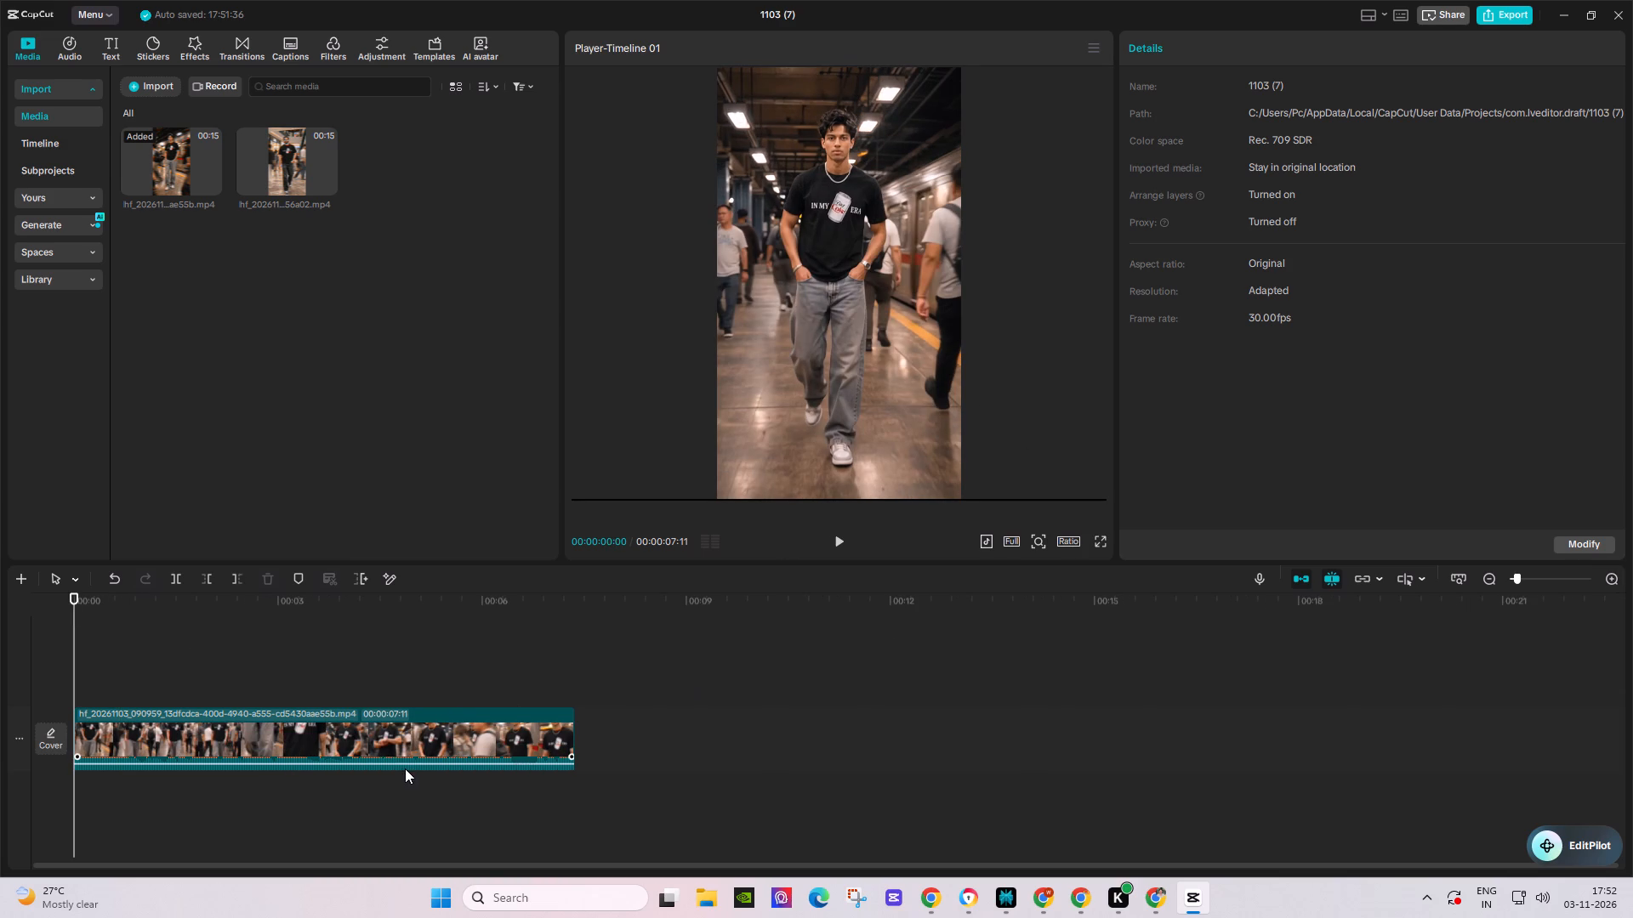
drag(402, 764, 403, 791)
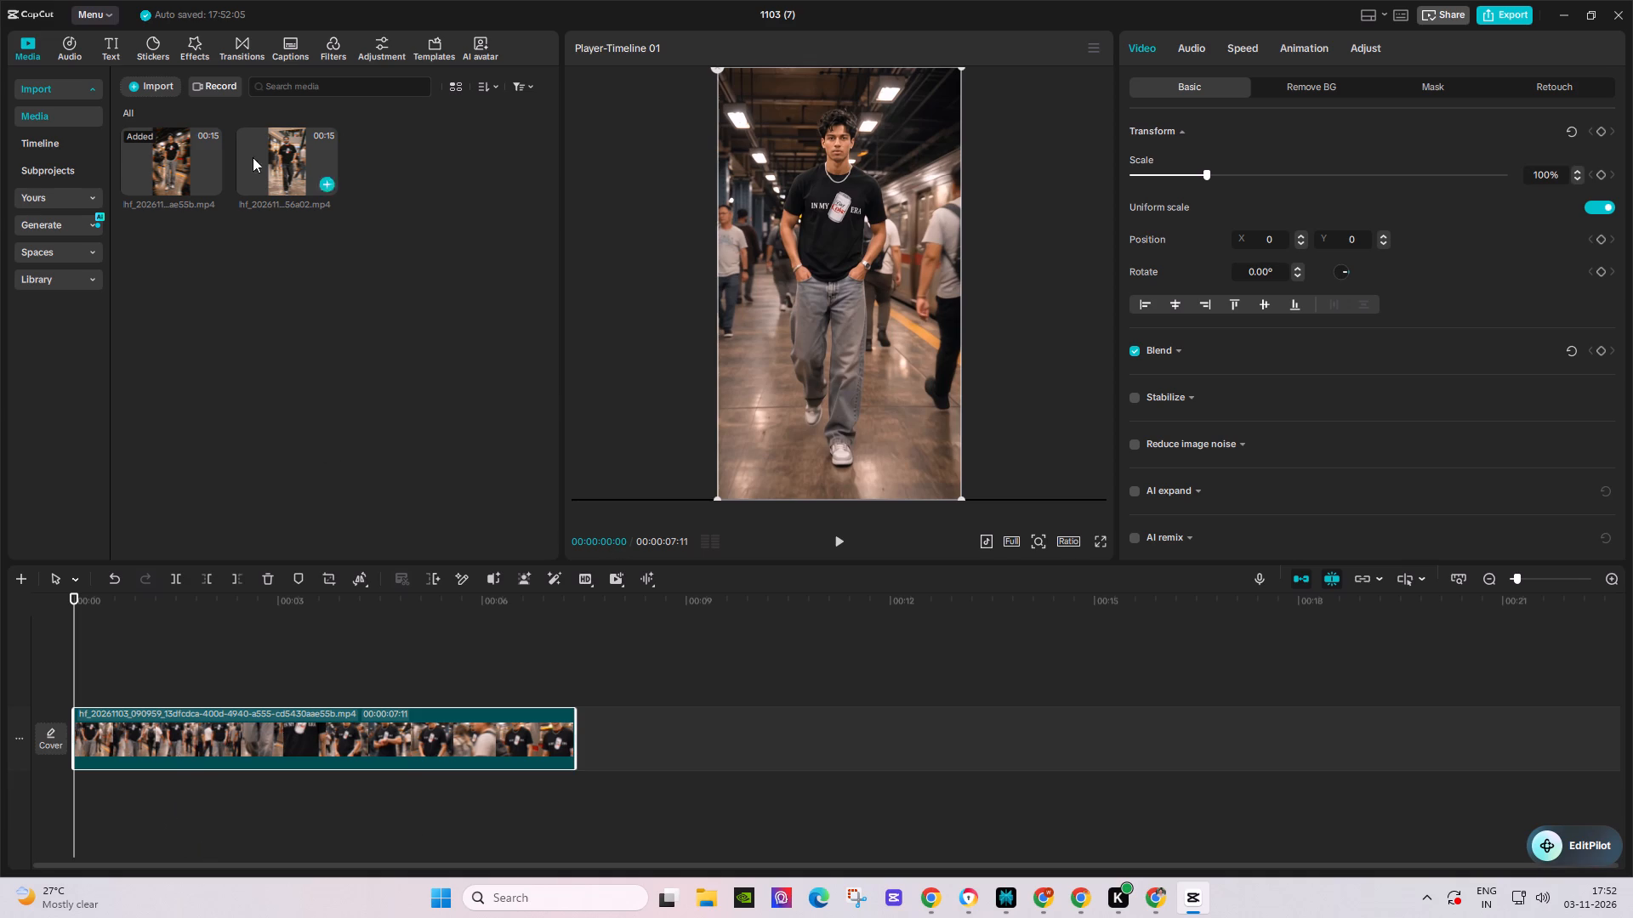
Start another media import and look through the Downloads folder for a suitable file.
click(144, 79)
click(168, 112)
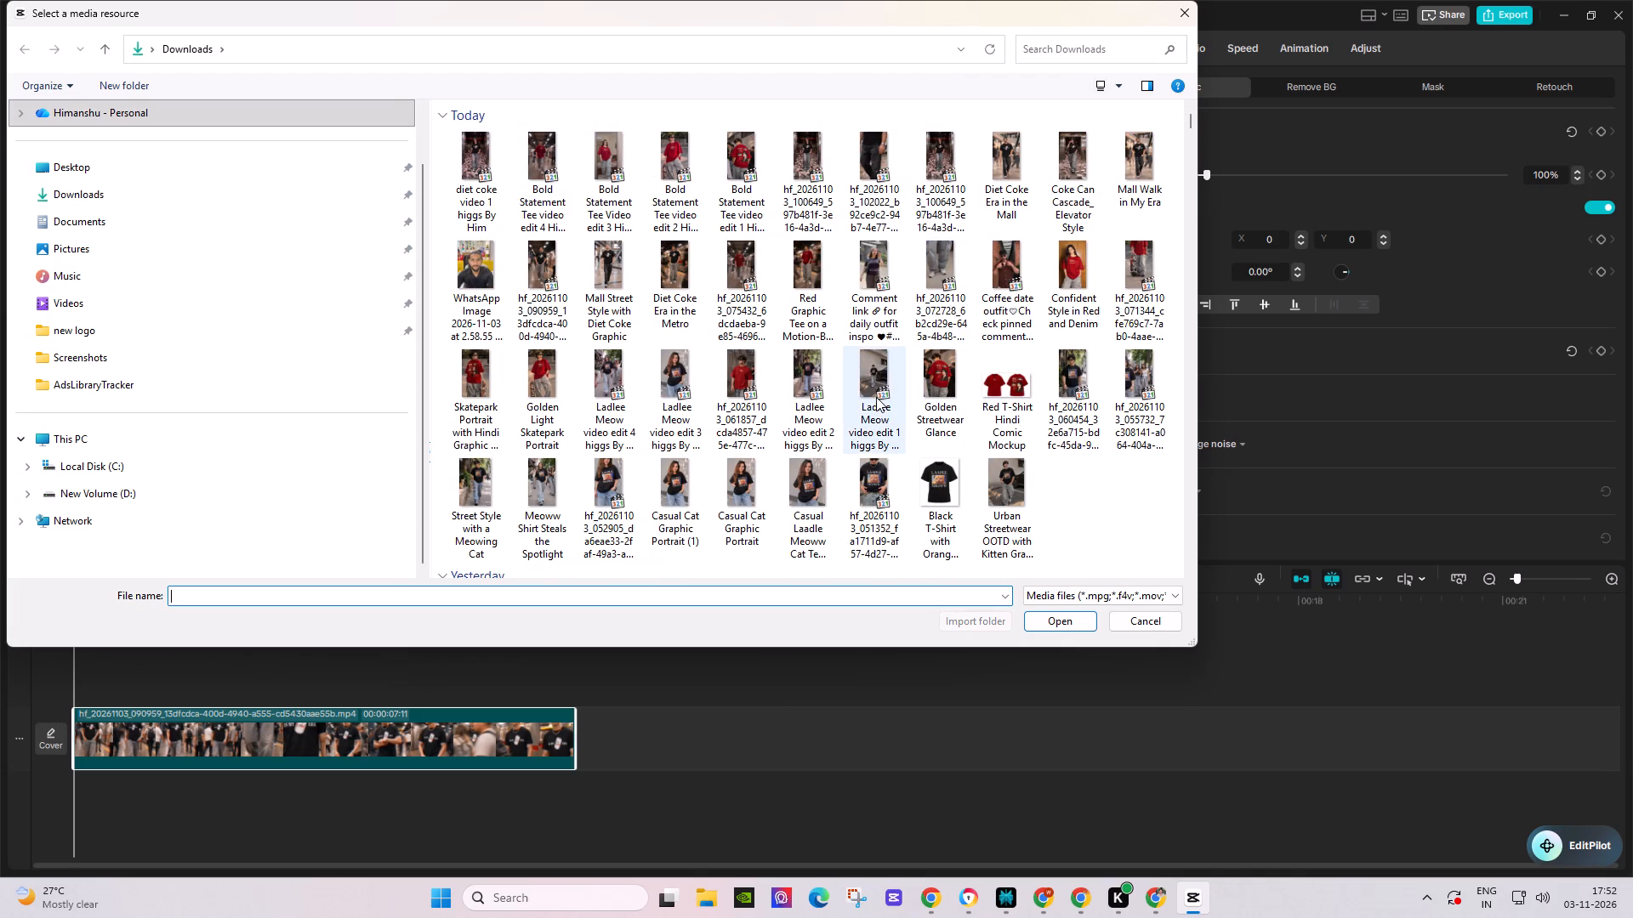
scroll(876, 397, up, 2)
scroll(876, 397, down, 1)
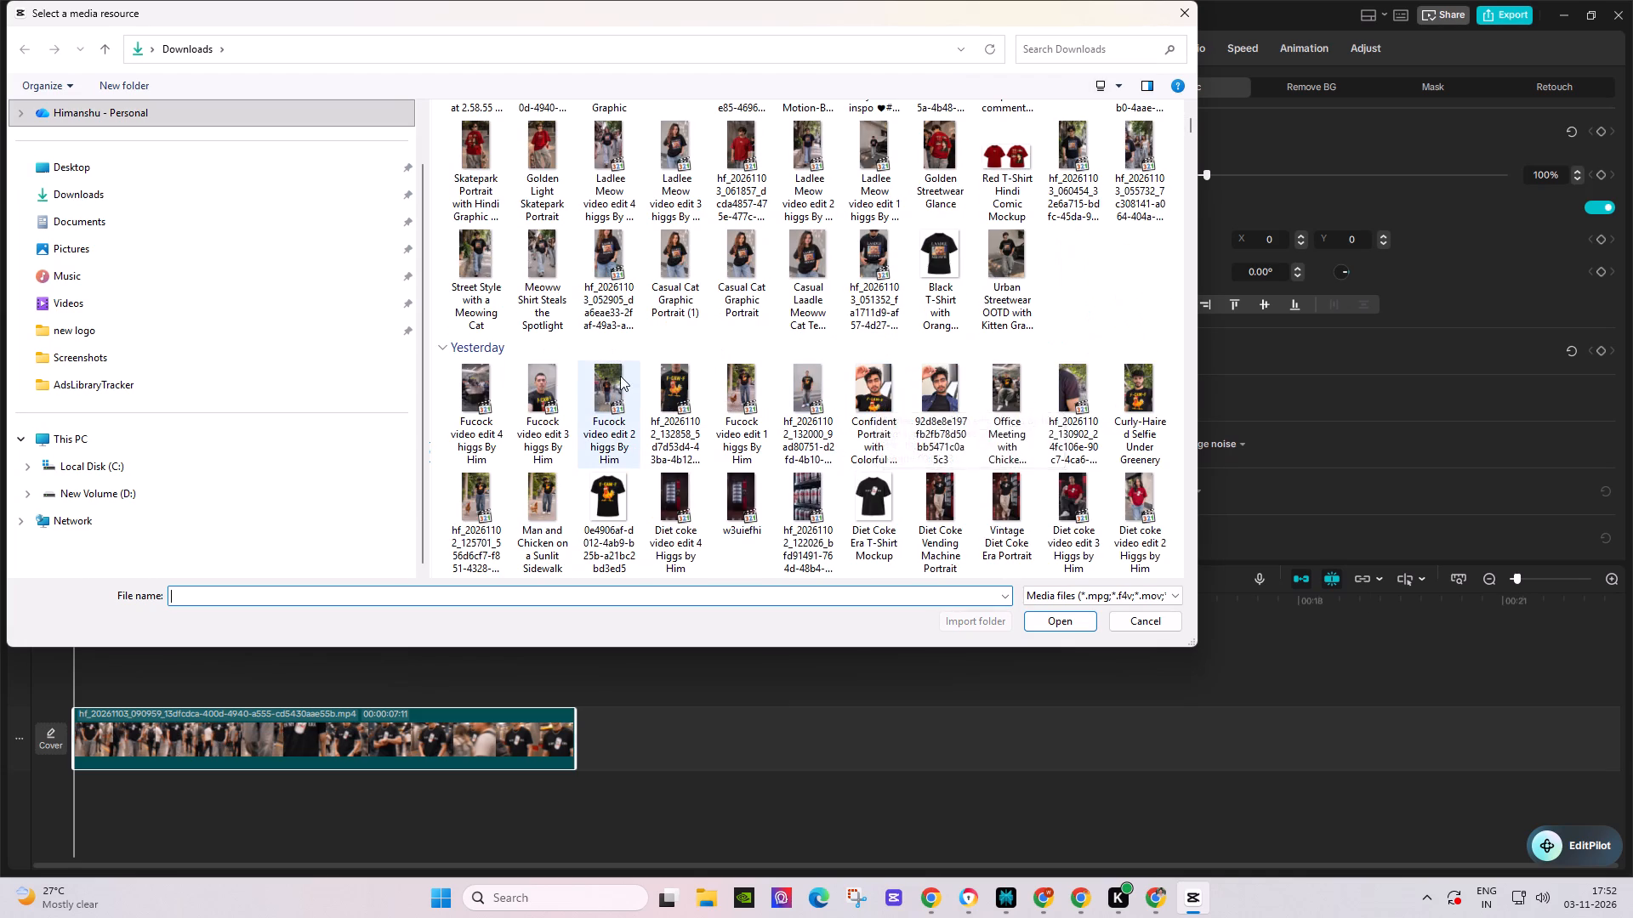
scroll(620, 376, down, 1)
scroll(763, 435, up, 2)
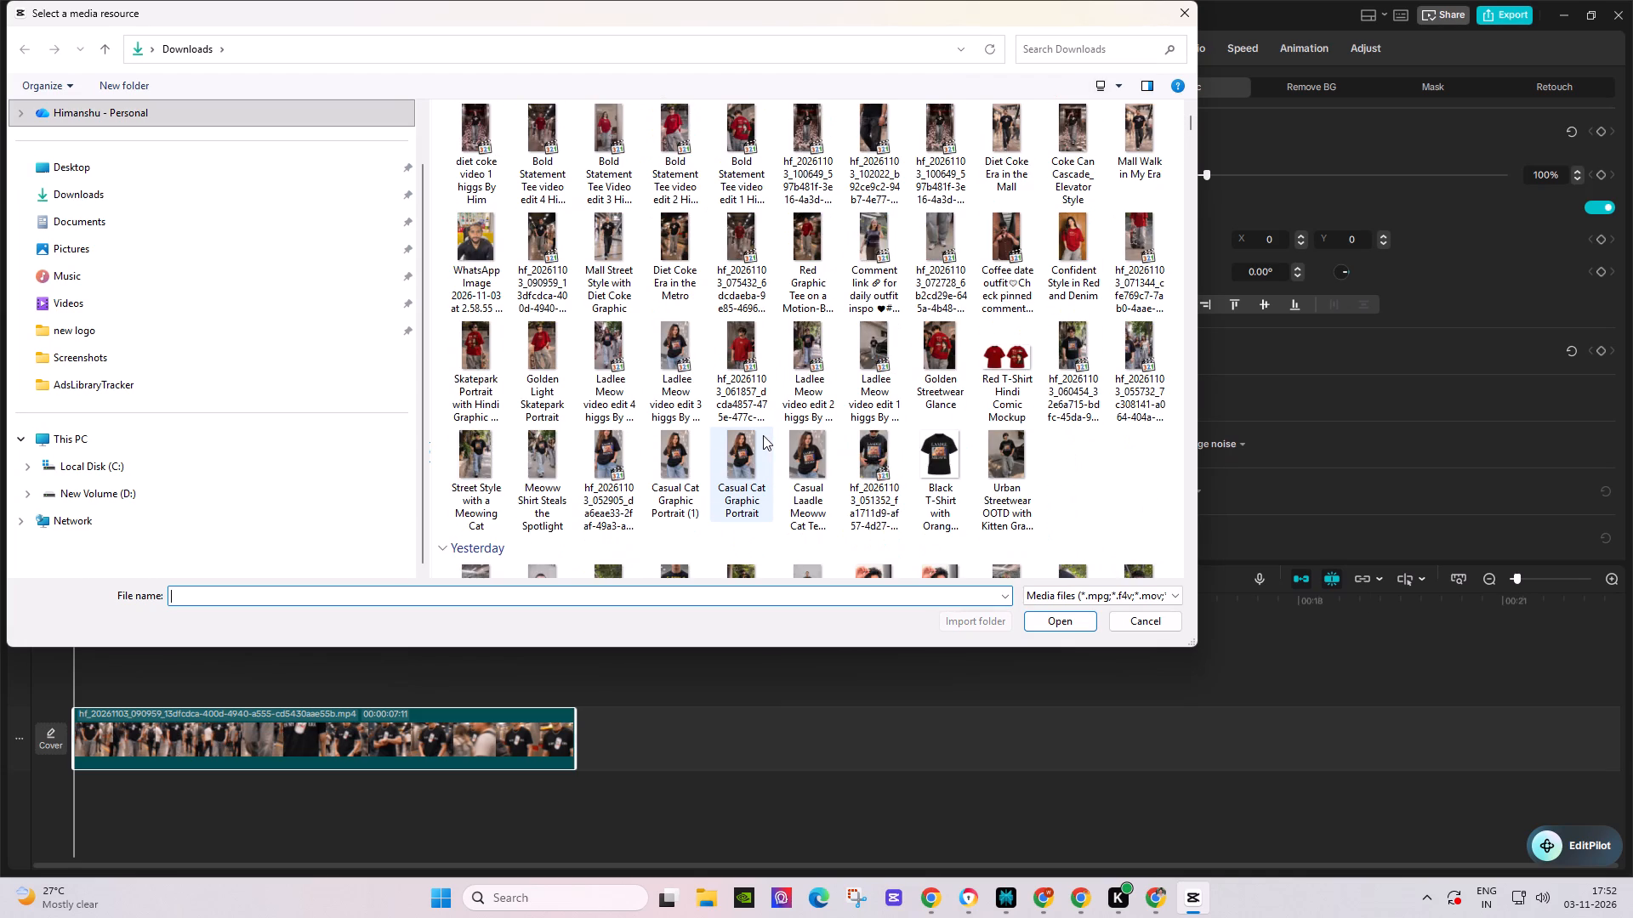
scroll(763, 435, up, 1)
scroll(879, 331, down, 1)
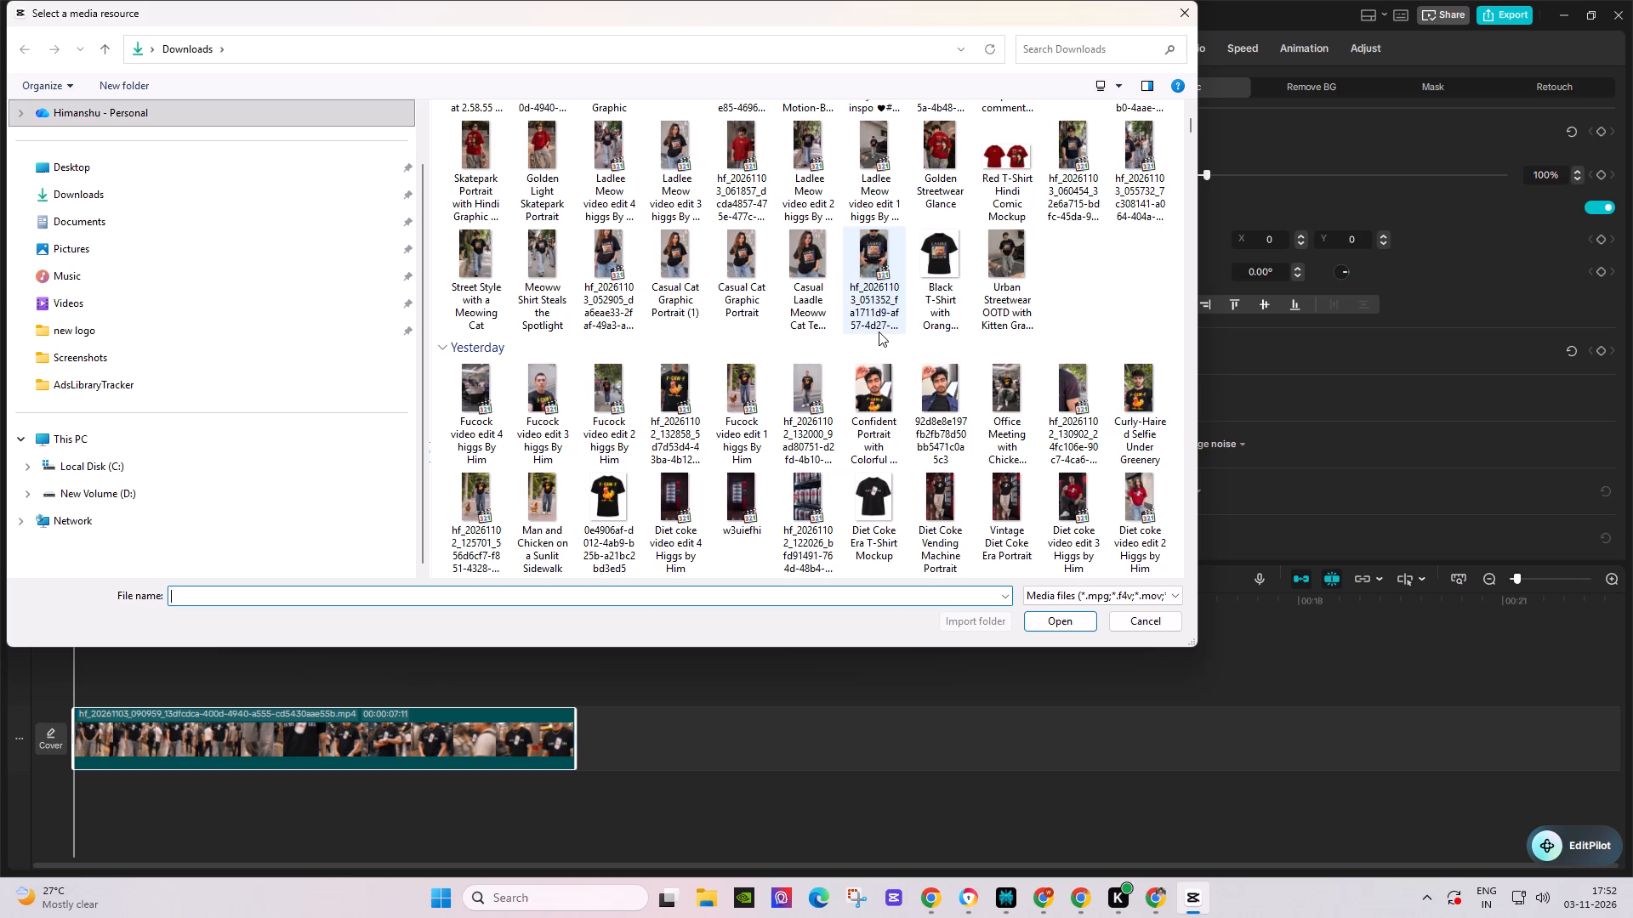
scroll(879, 333, down, 3)
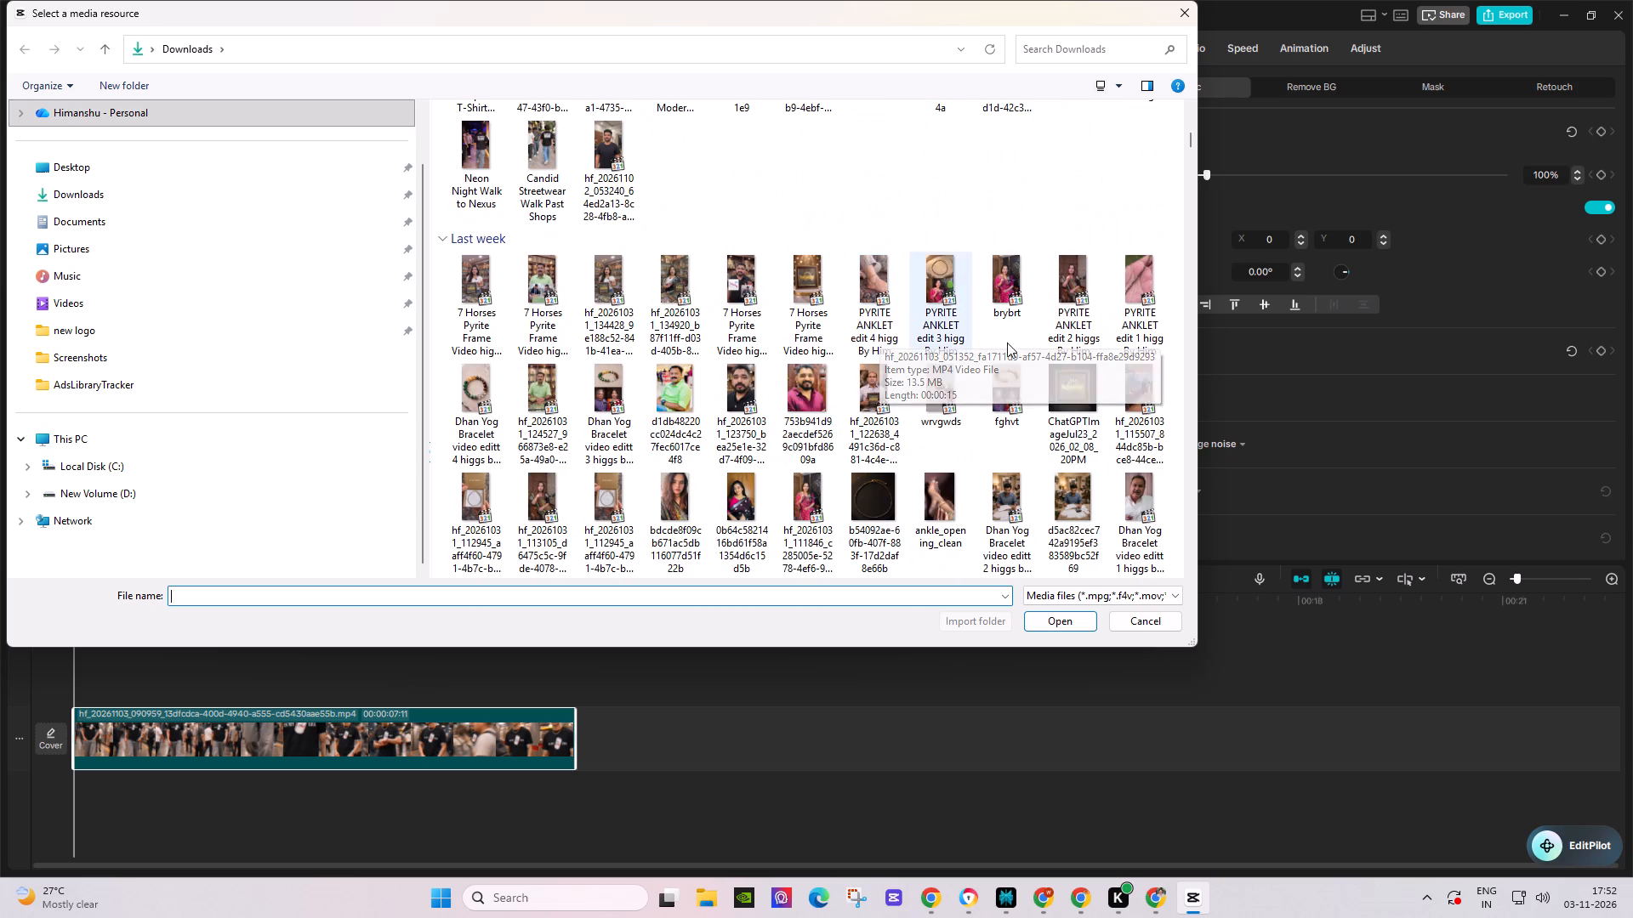
scroll(1078, 353, down, 3)
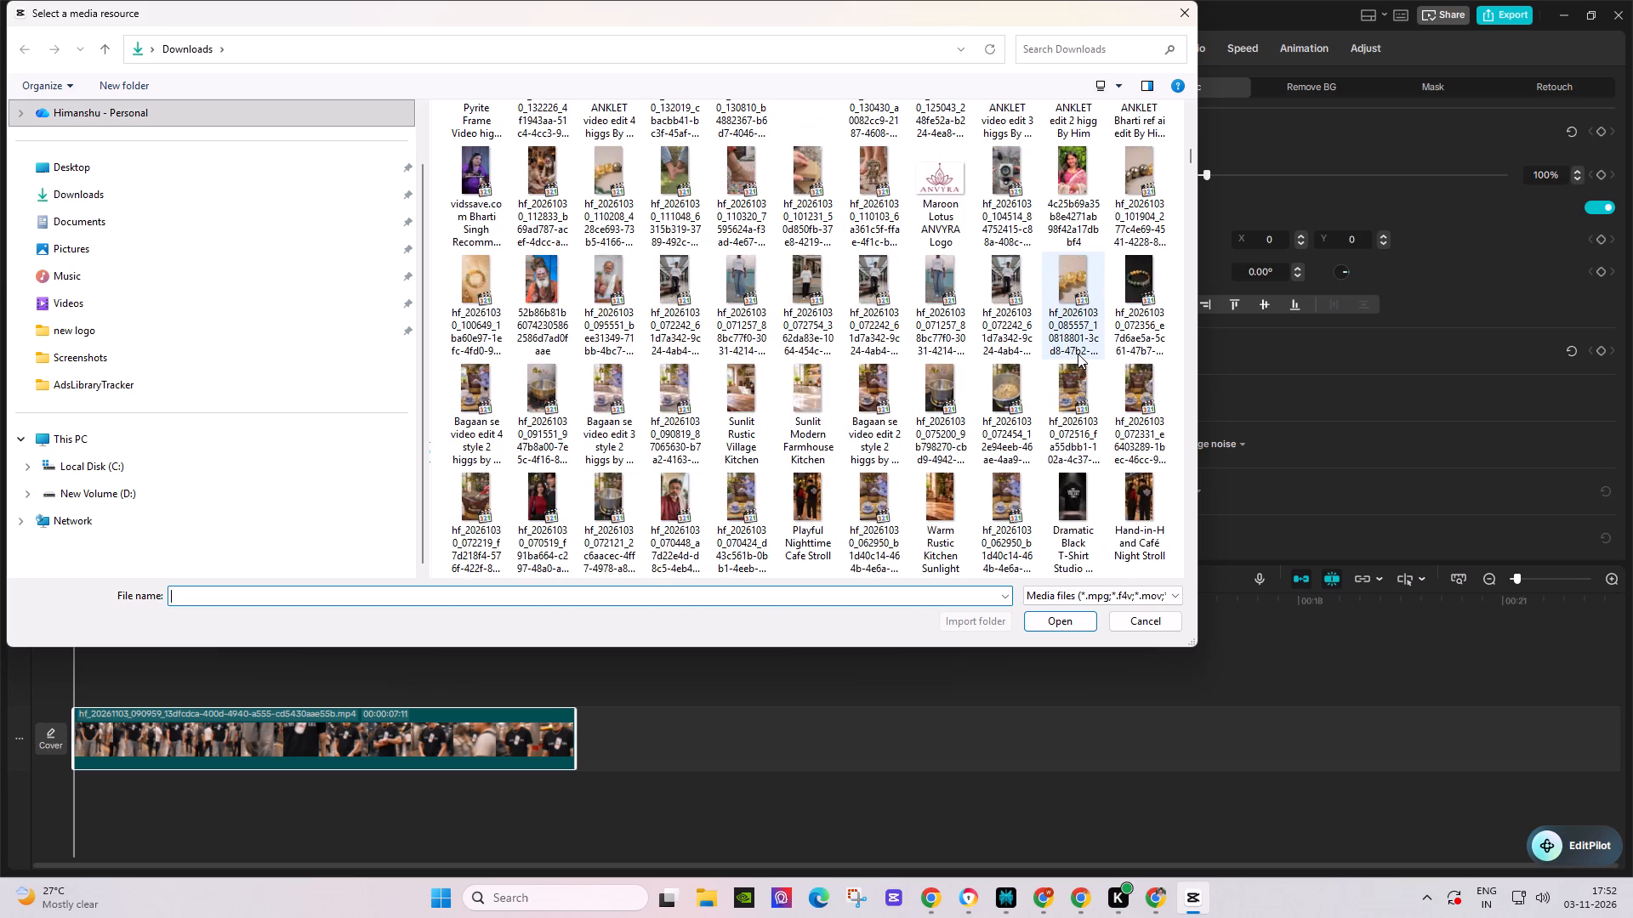
scroll(1078, 354, down, 2)
scroll(625, 383, up, 20)
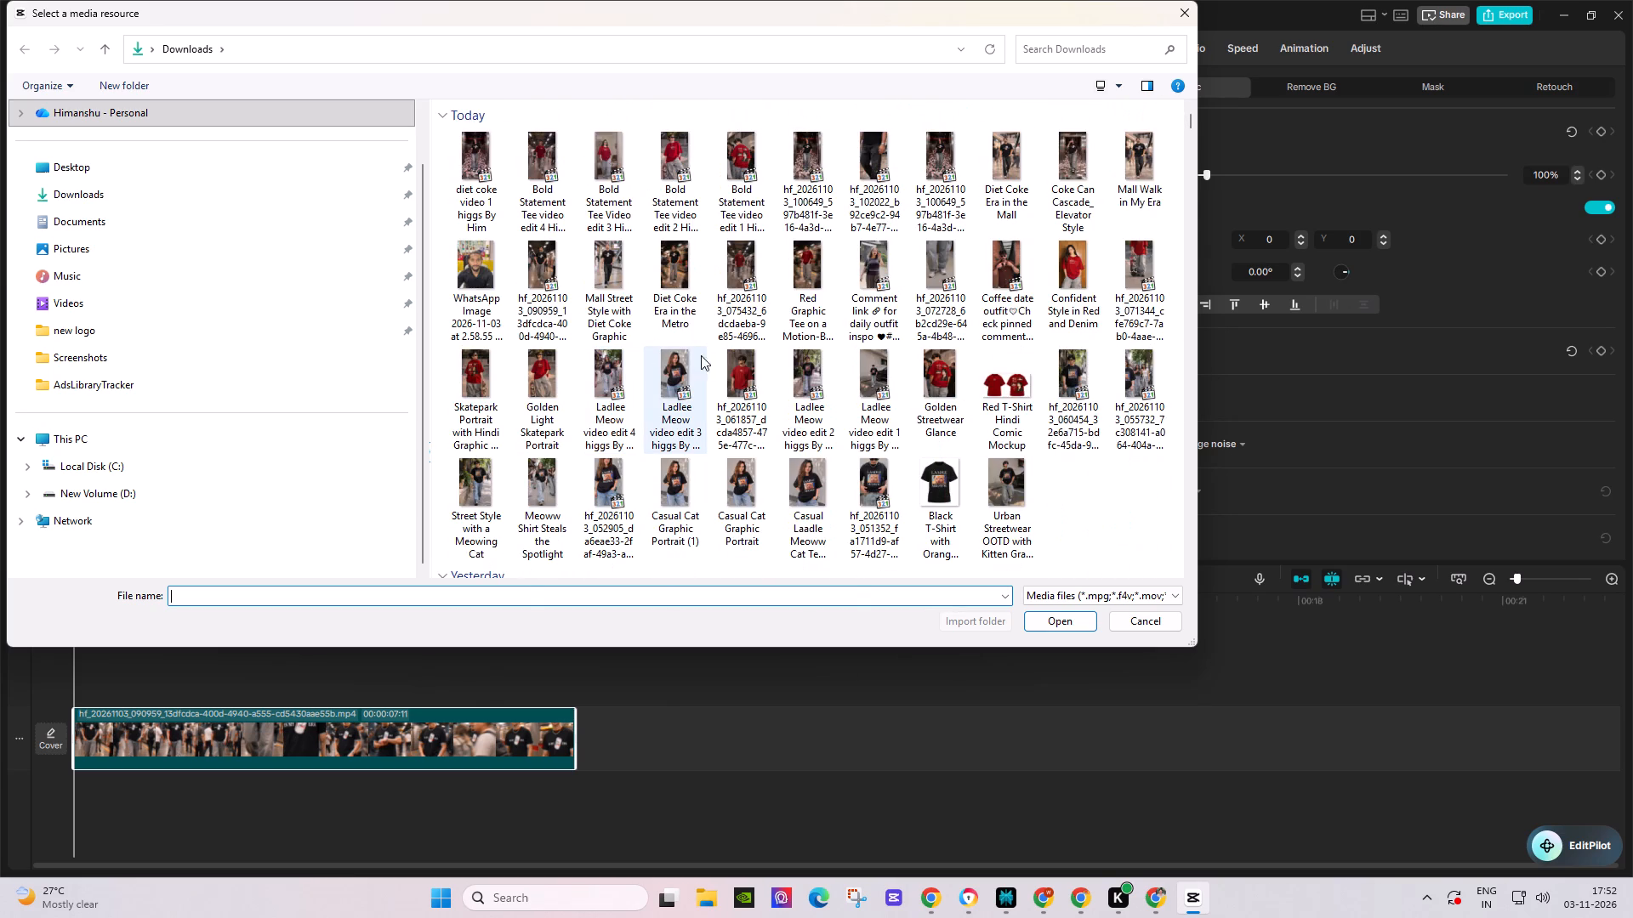
scroll(721, 360, down, 1)
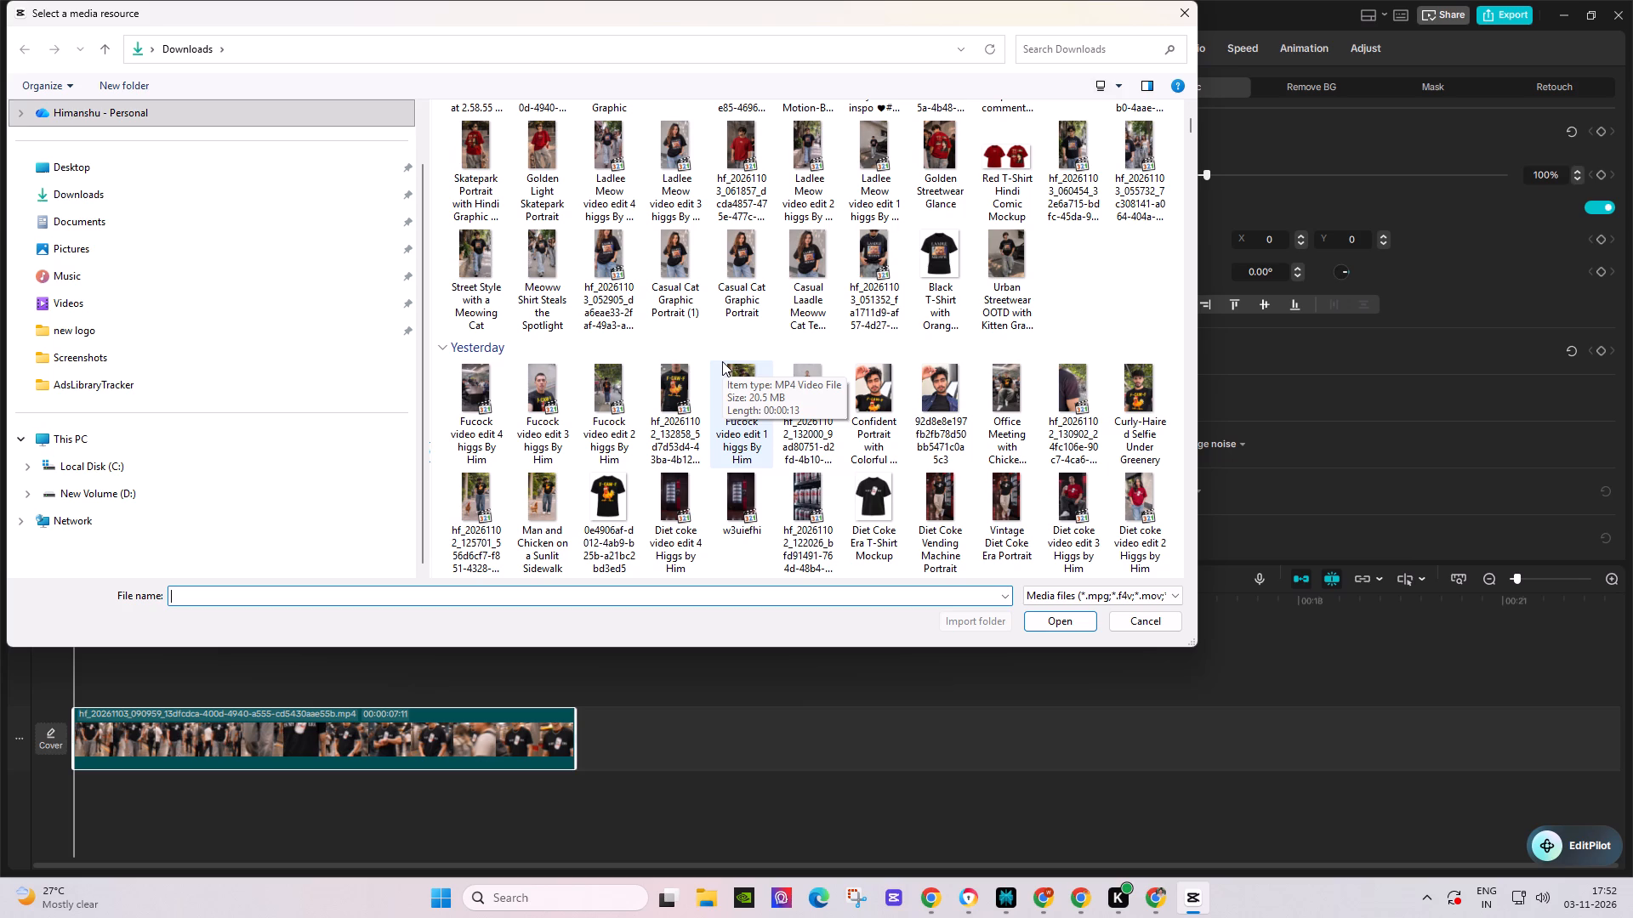
scroll(862, 369, up, 1)
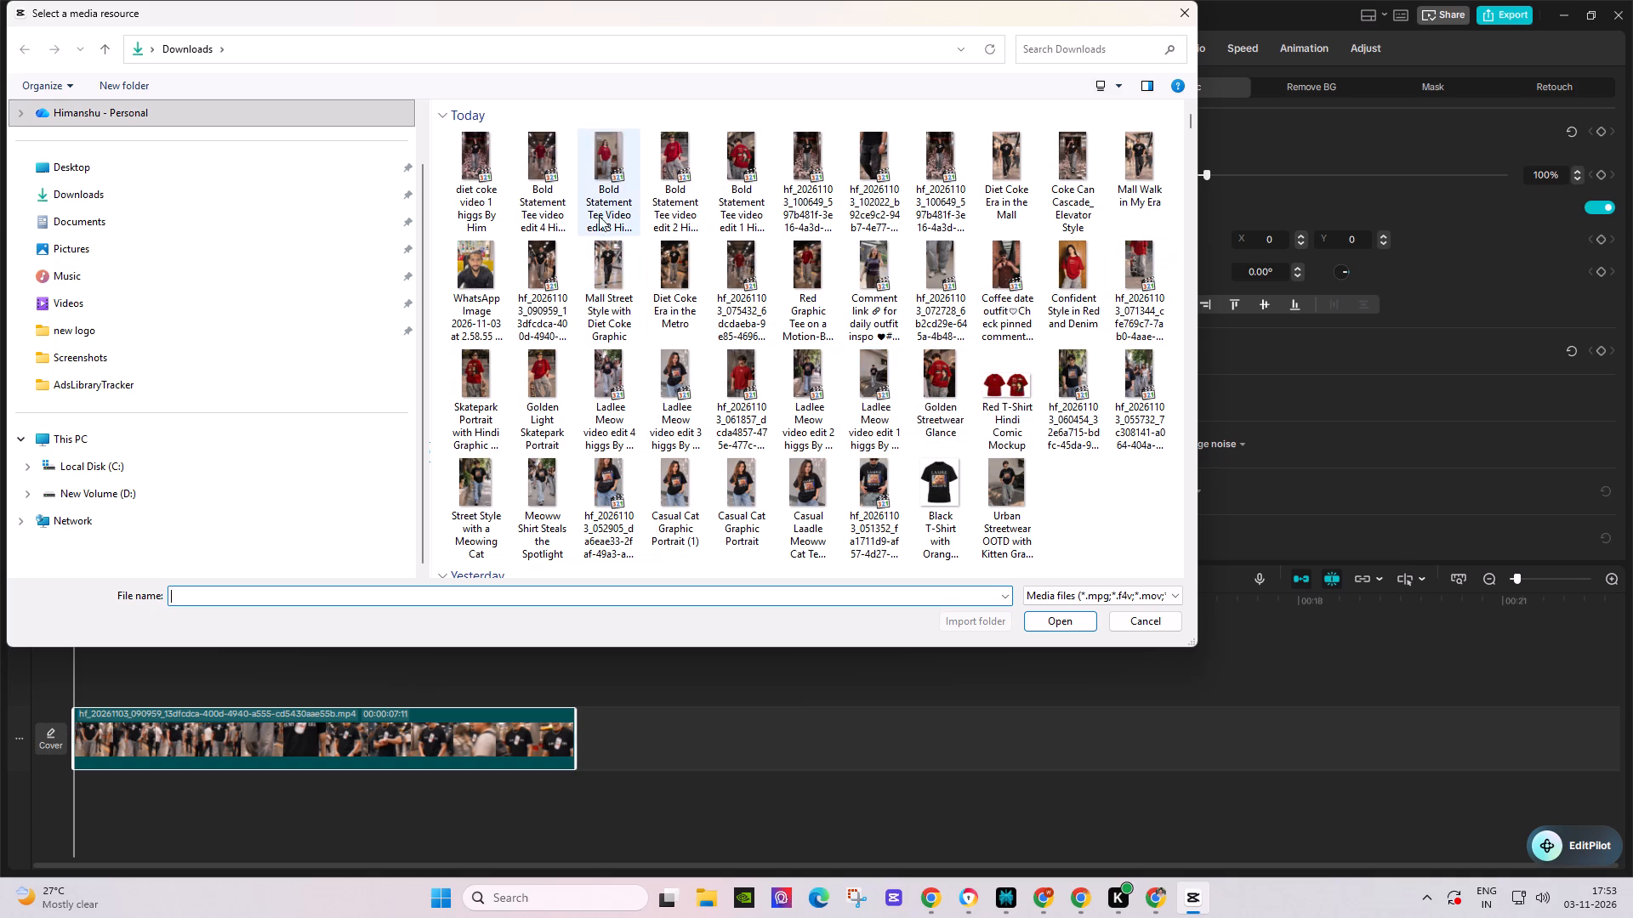
scroll(1015, 366, down, 1)
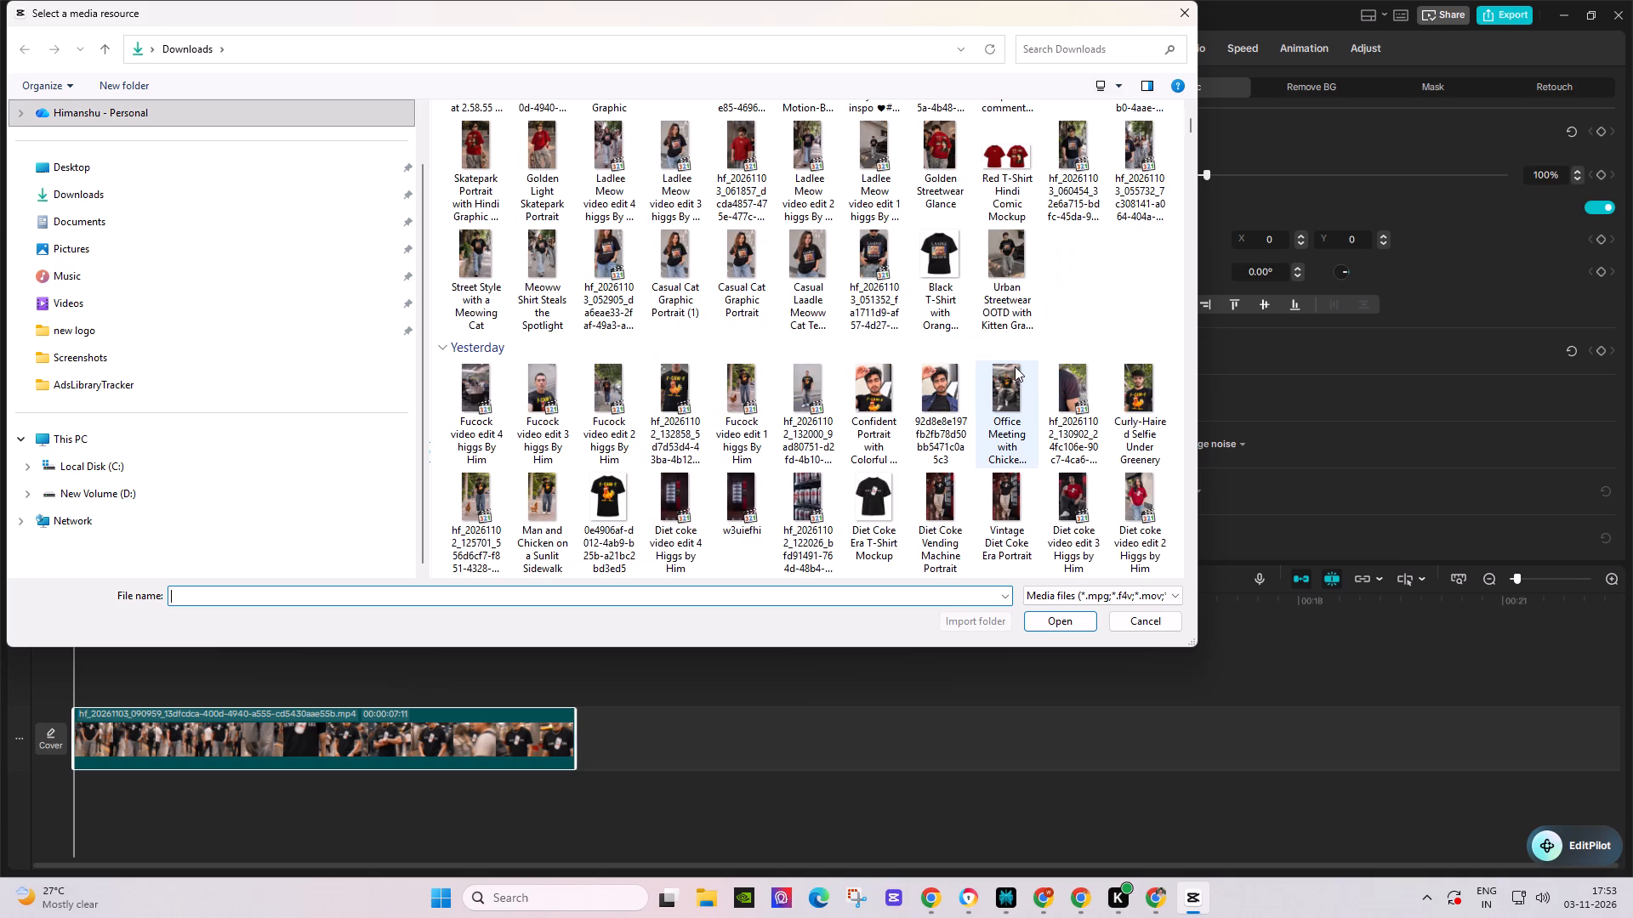
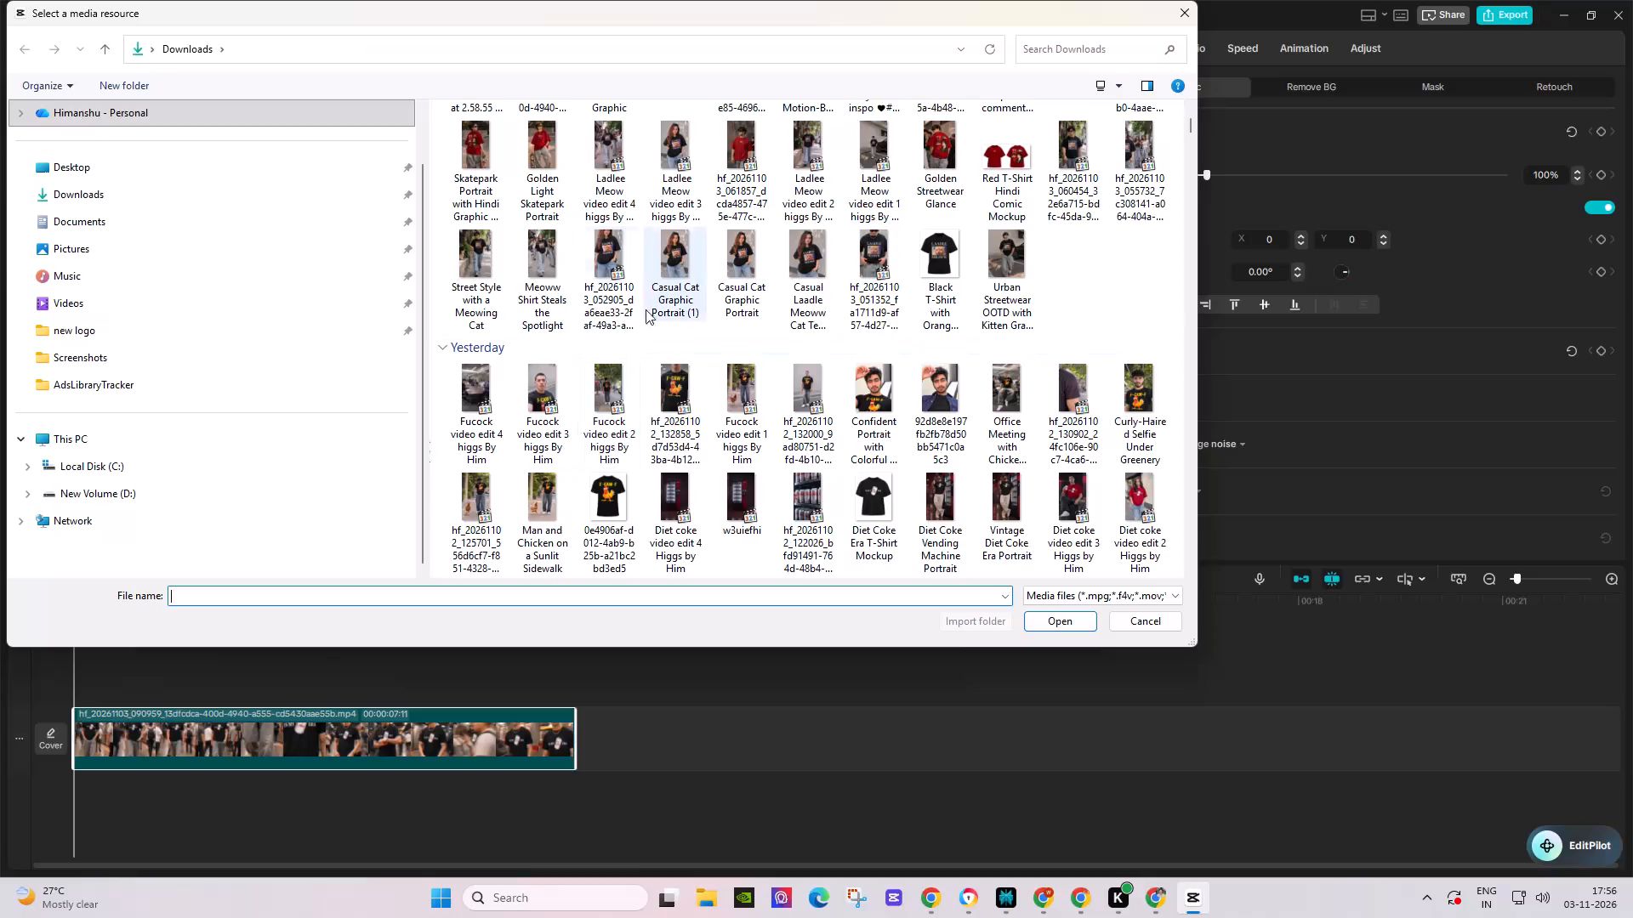
Close the media import without choosing a file and play back the opening of the subway timeline.
scroll(748, 229, up, 5)
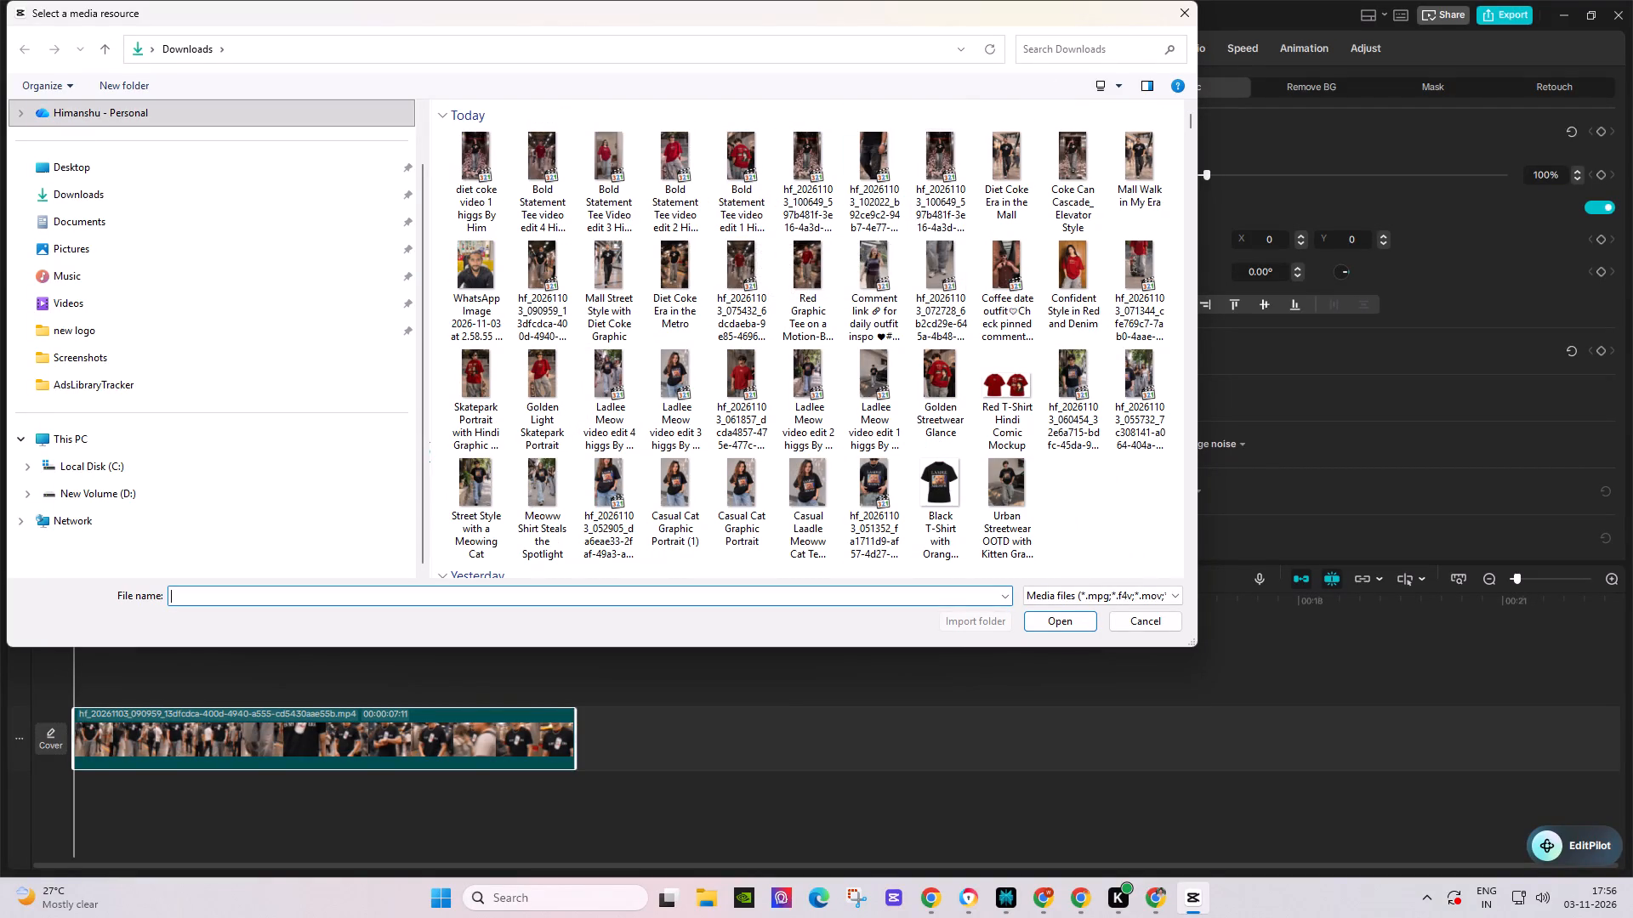
click(1191, 14)
key(space)
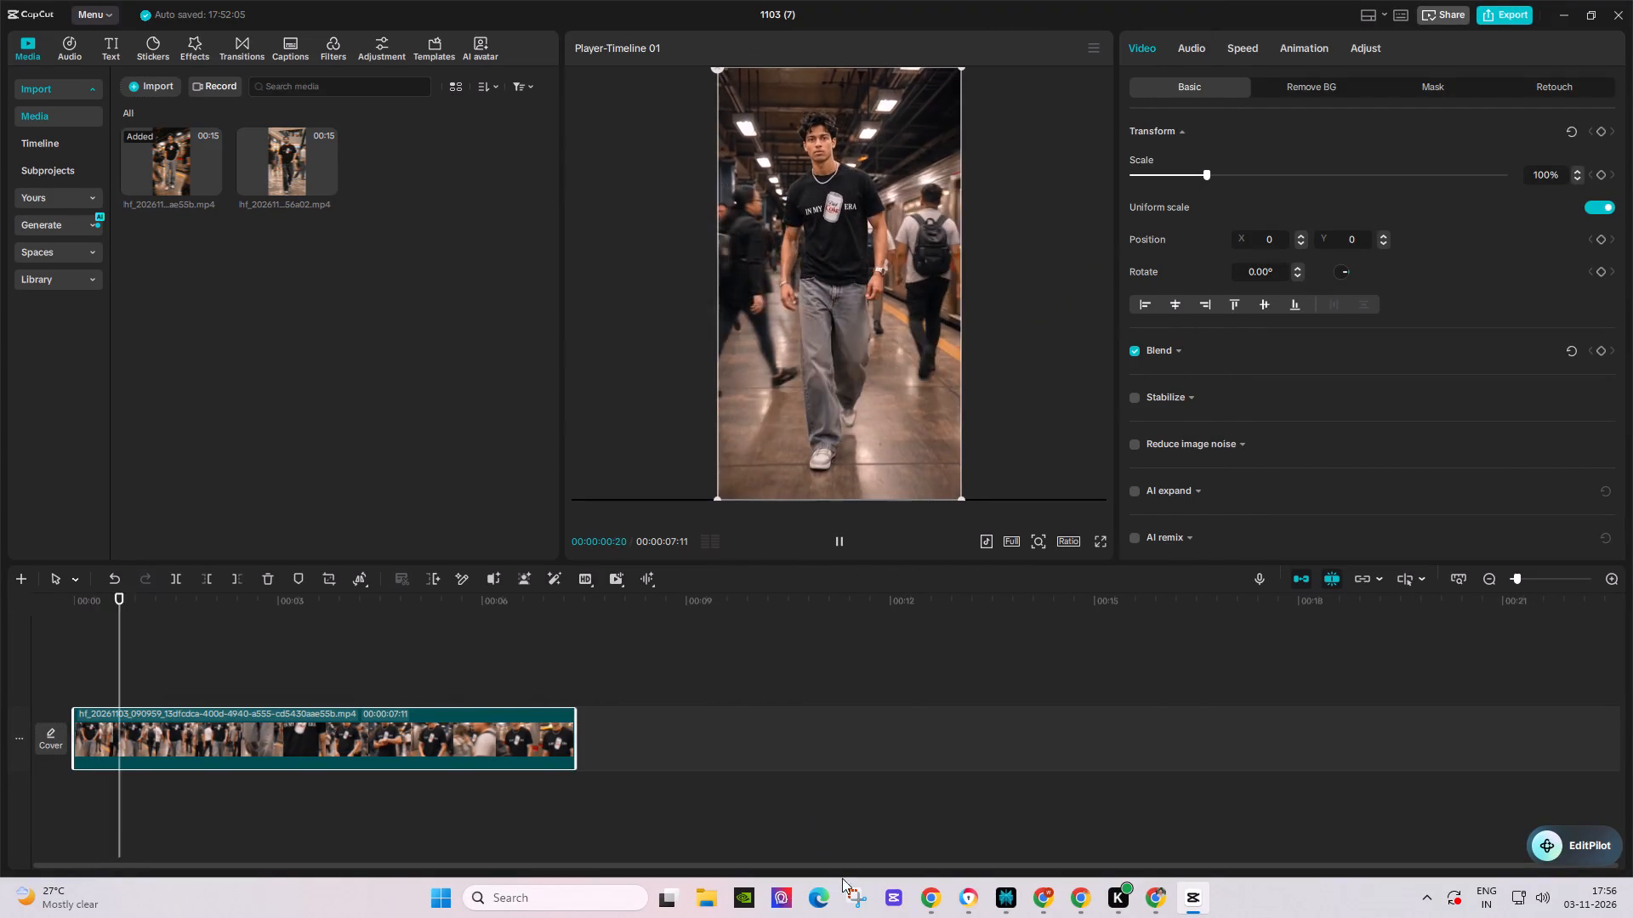
key(space)
Search the Downloads folder for "song" and import the For A Reason audio file into the media library.
click(149, 88)
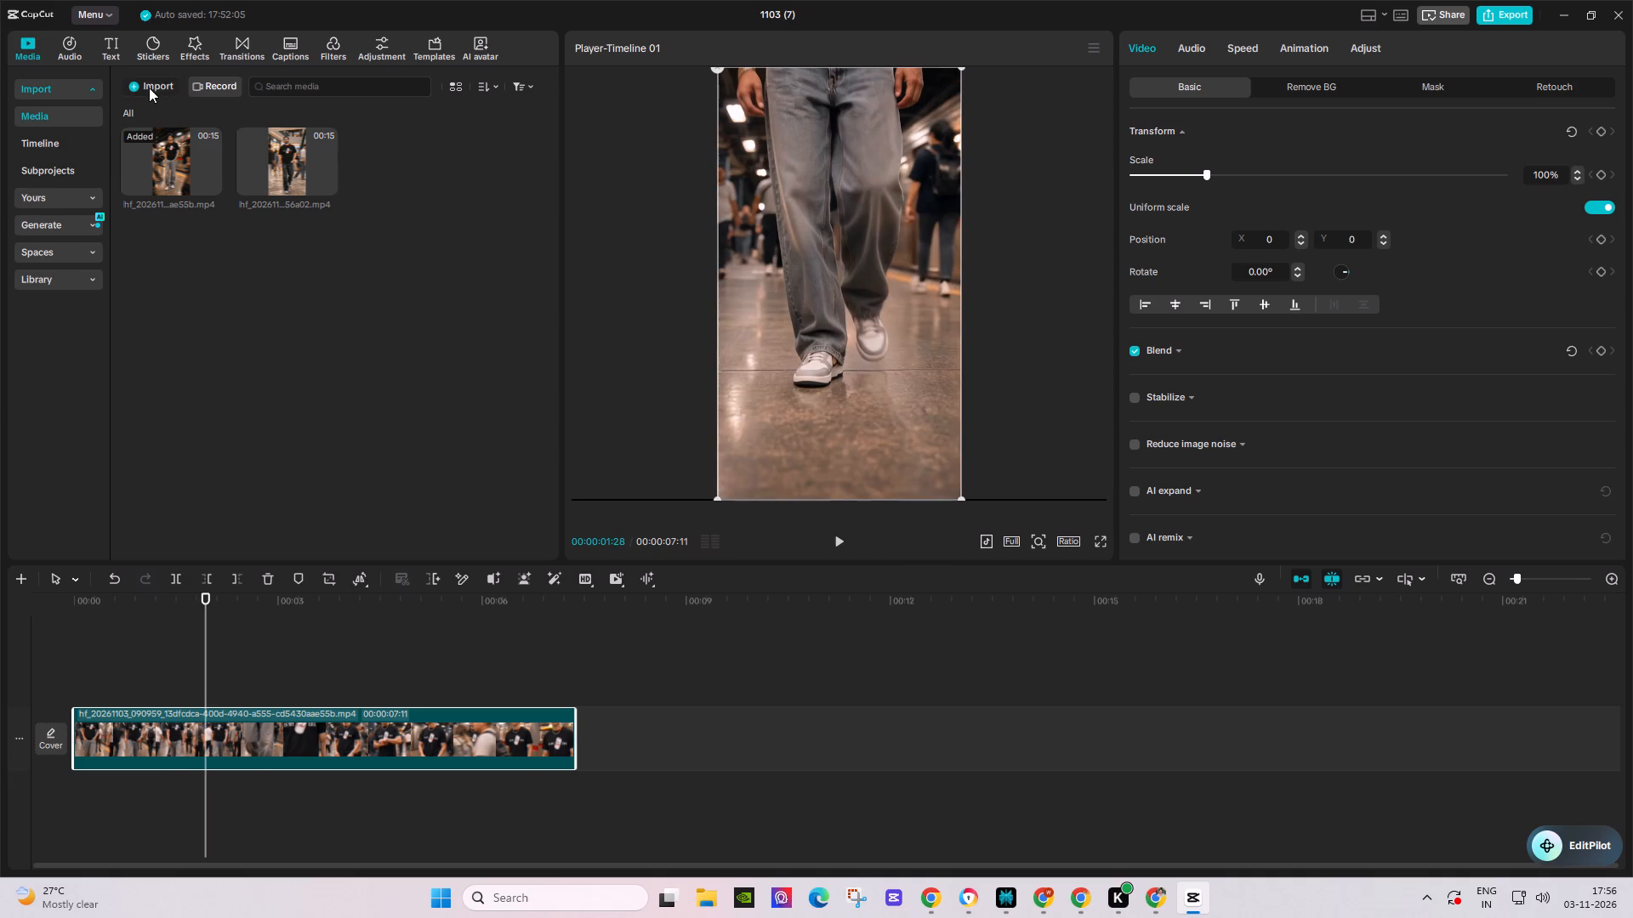
click(174, 114)
click(1065, 53)
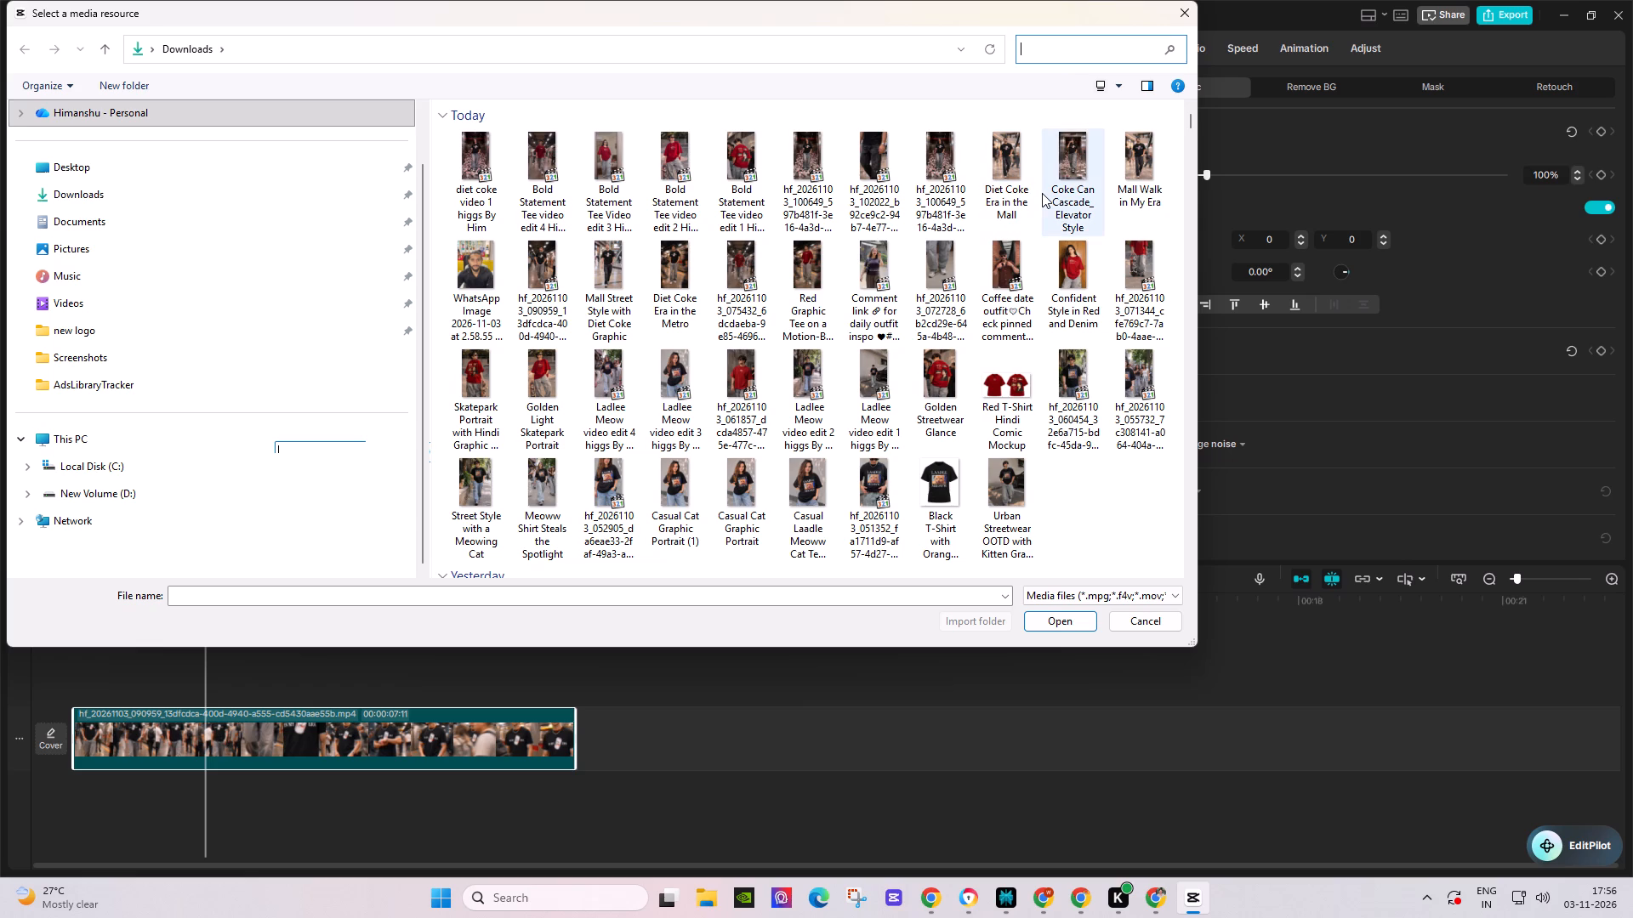
text(song)
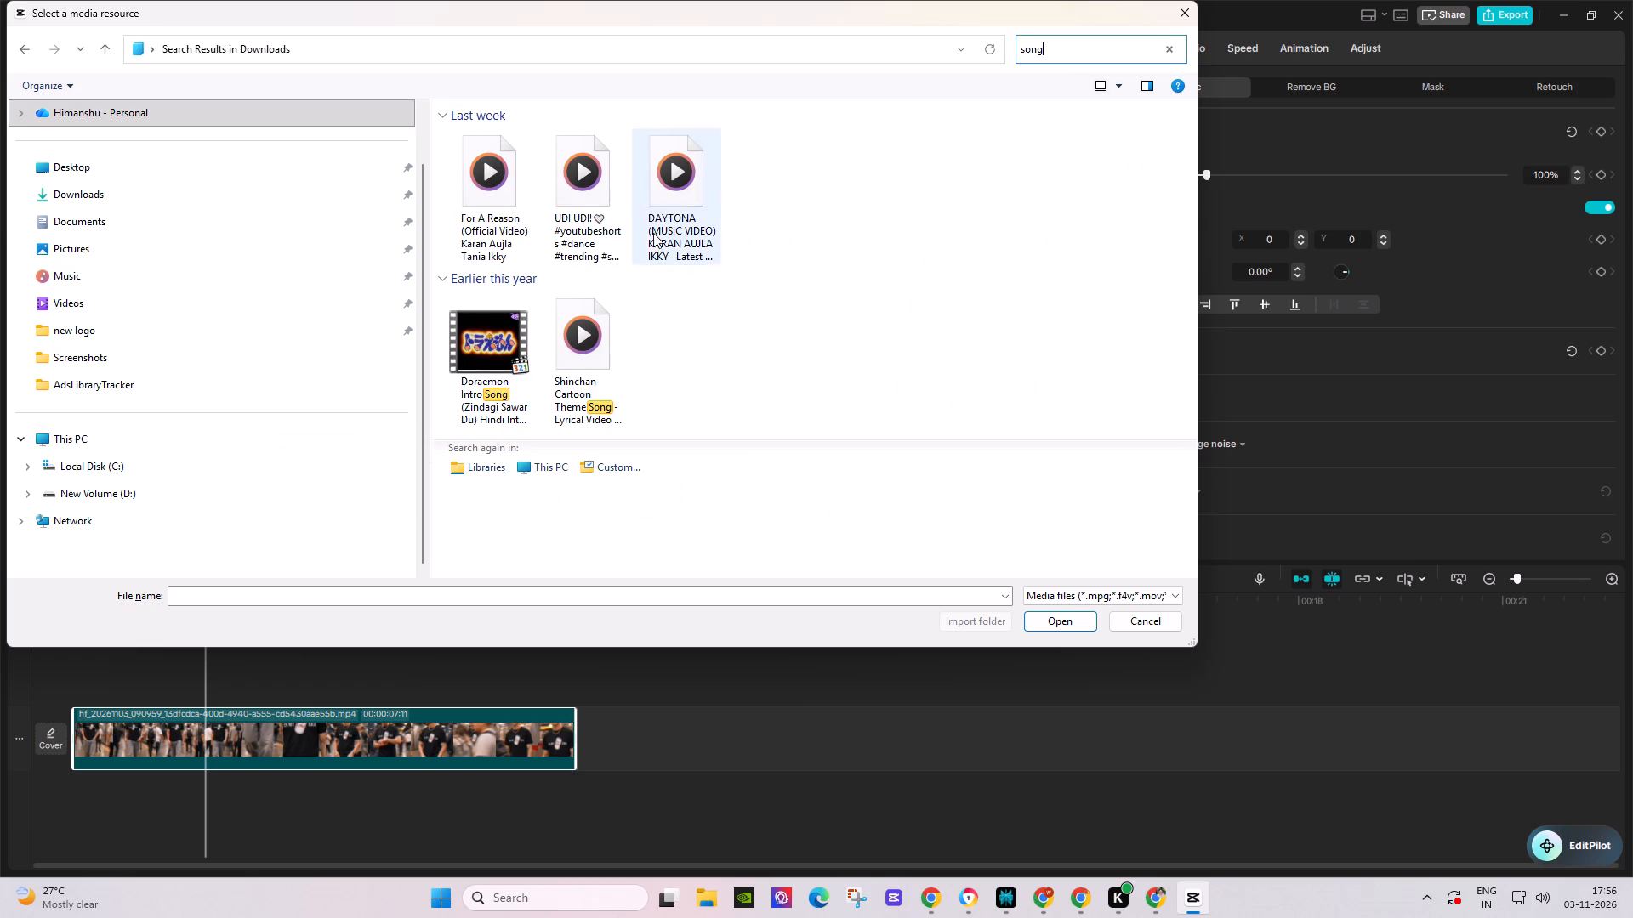
double_click(496, 212)
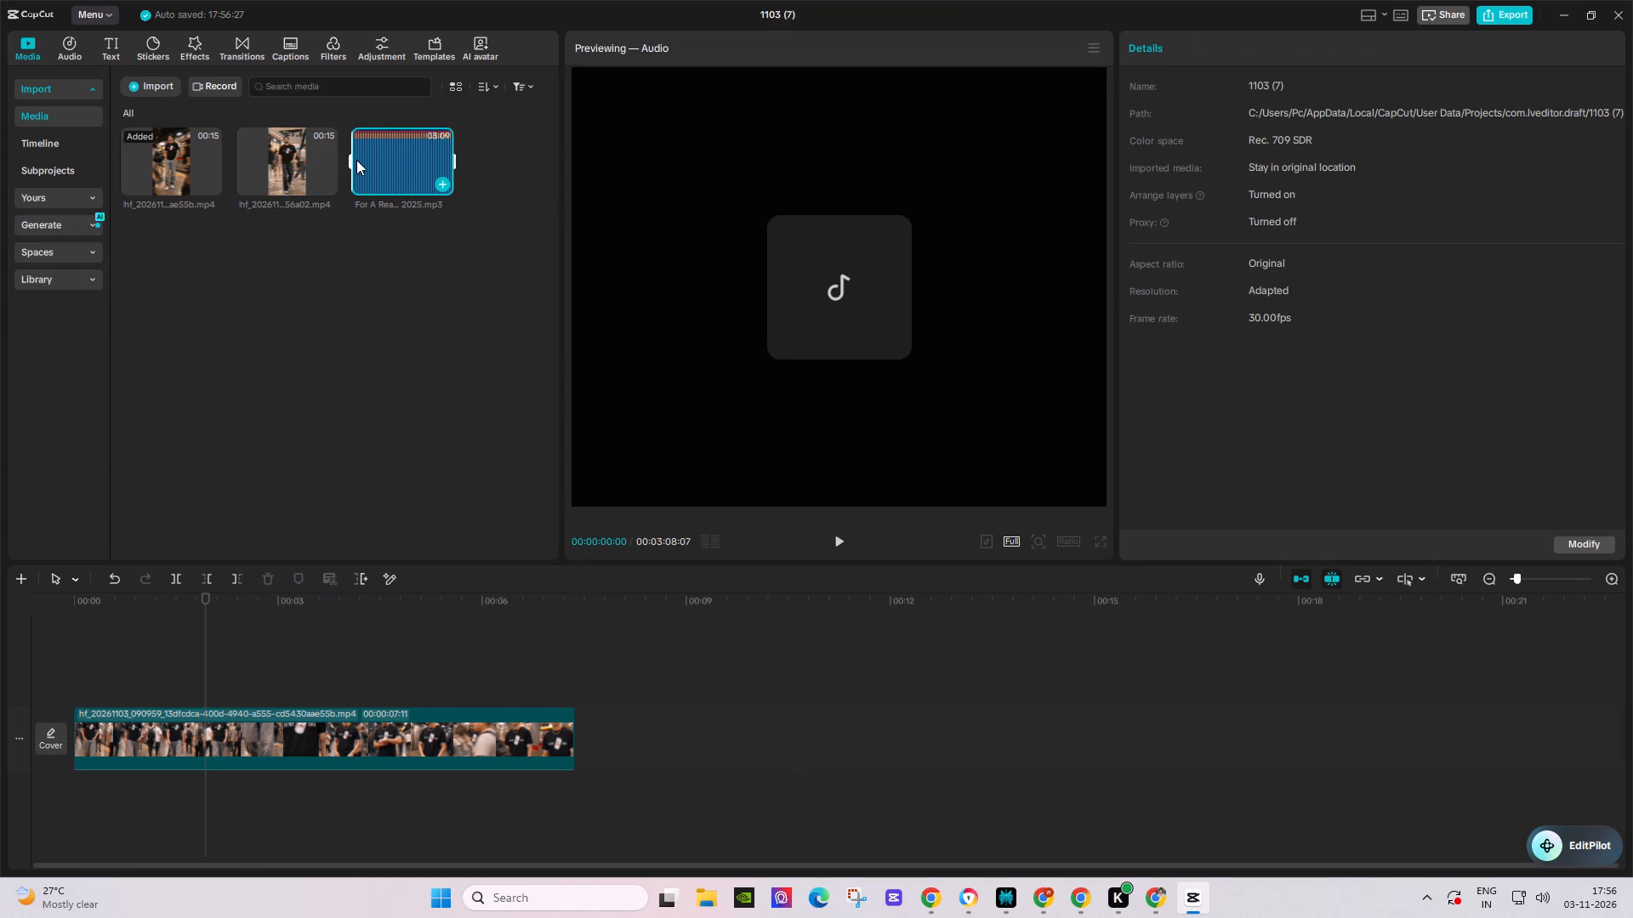
Trim about 20 seconds off the song's start, place it beneath the subway clip from the timeline's beginning, and preview it.
drag(354, 160, 365, 161)
drag(390, 157, 60, 671)
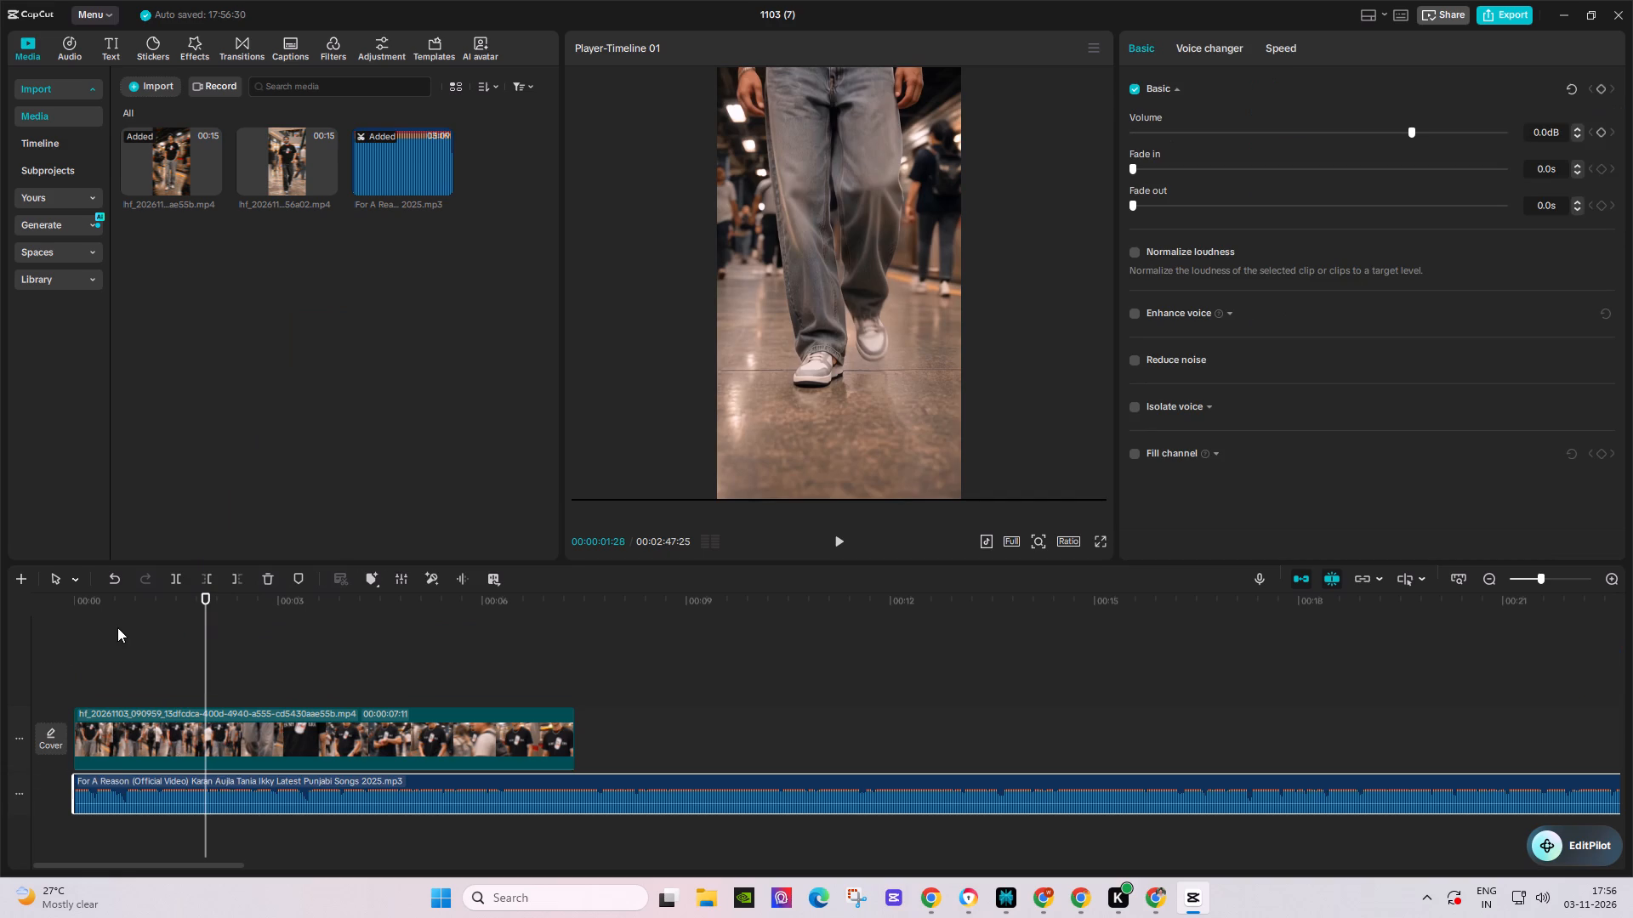
drag(124, 602, 40, 600)
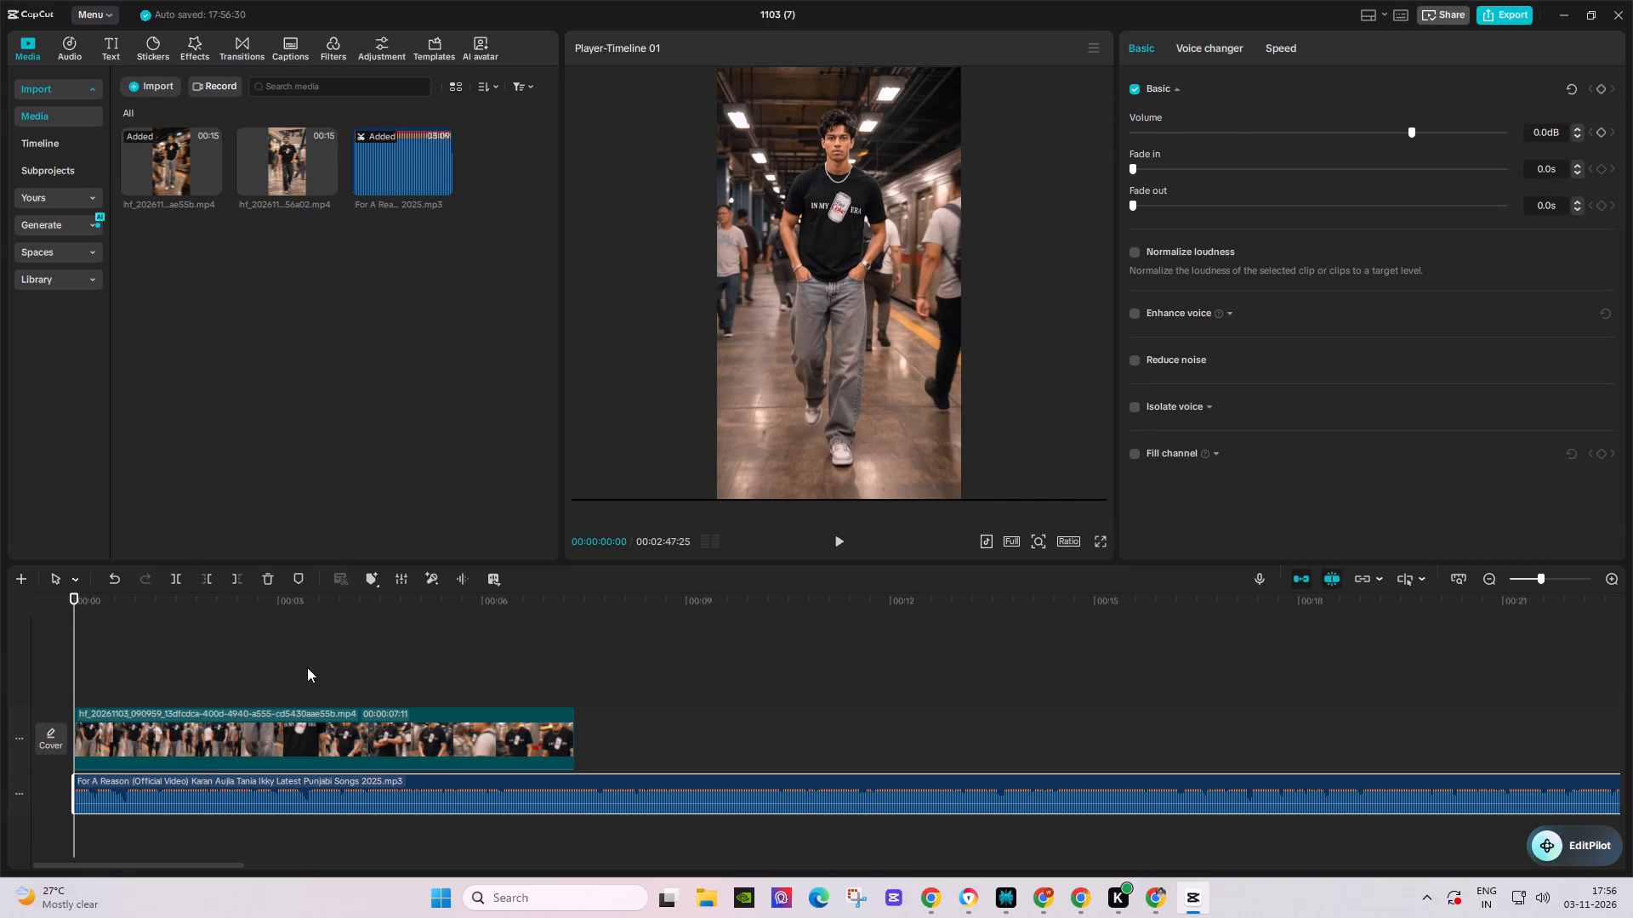
key(space)
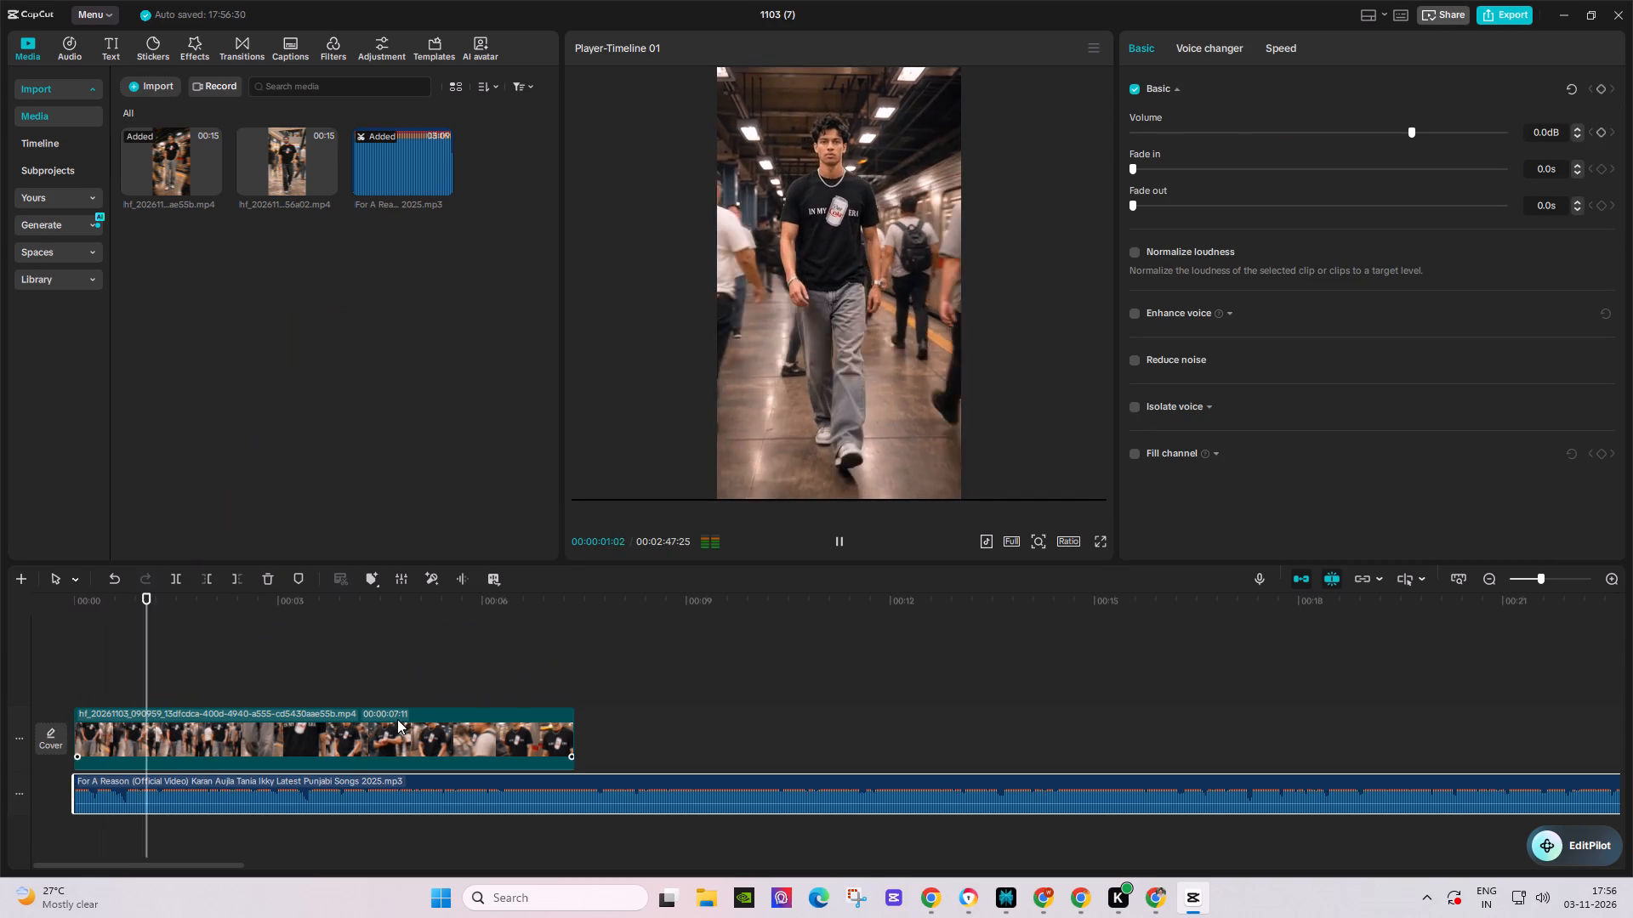
key(space)
Restore about 4 seconds of the song's trimmed beginning, keeping its start at the timeline's beginning, and preview the opening.
drag(270, 790, 561, 797)
drag(363, 780, 308, 780)
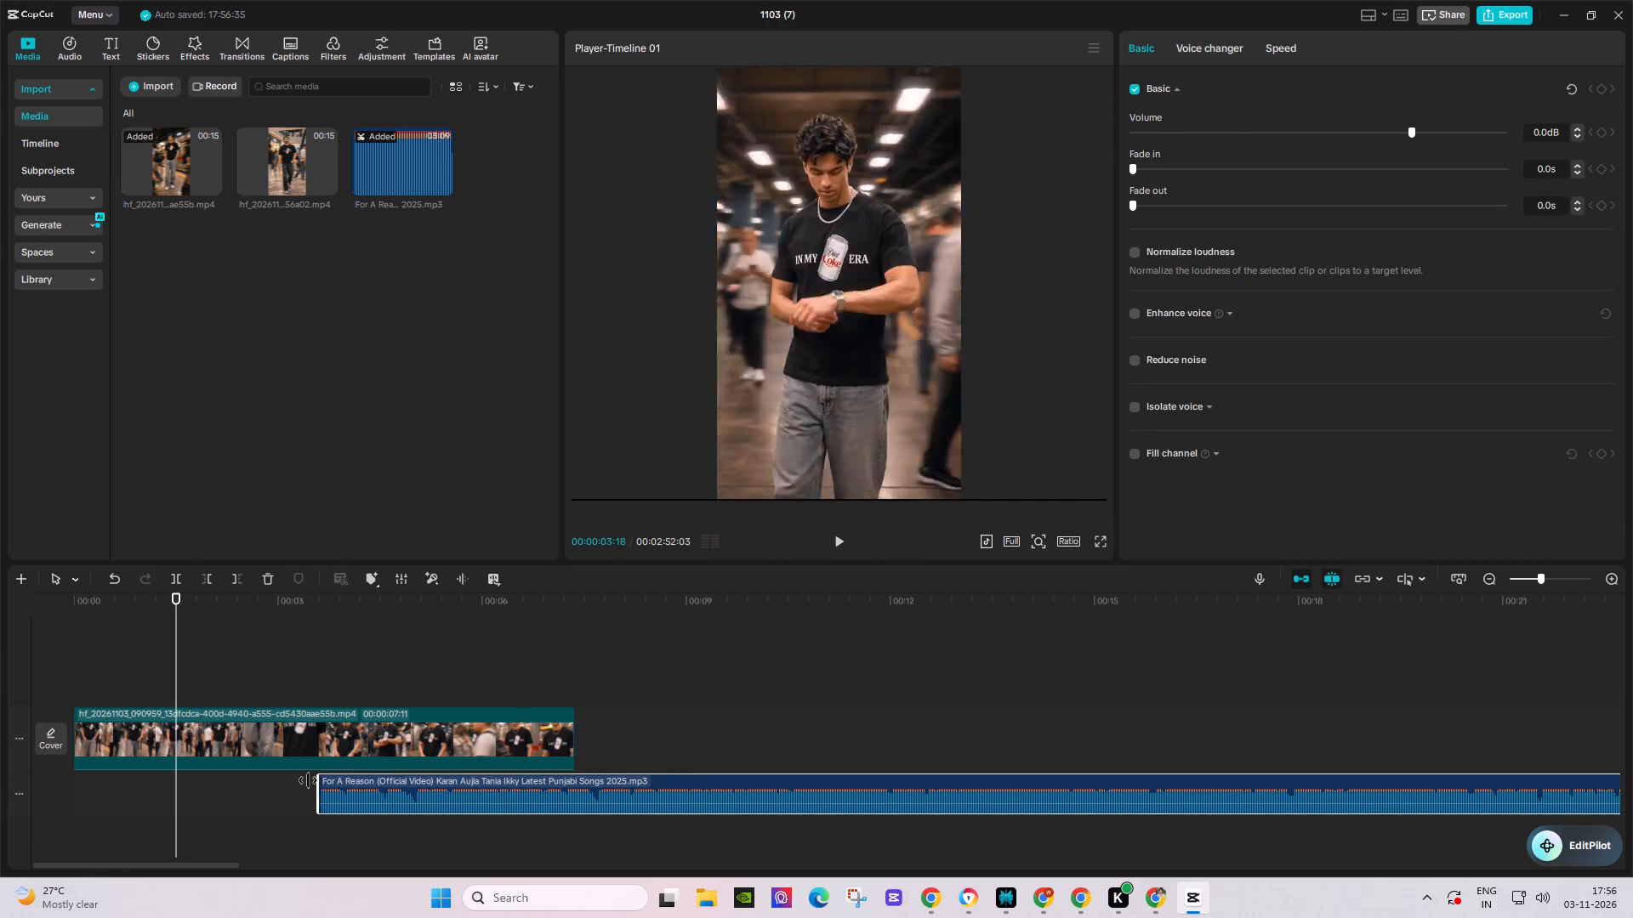
drag(308, 780, 0, 864)
drag(129, 616, 0, 614)
key(space)
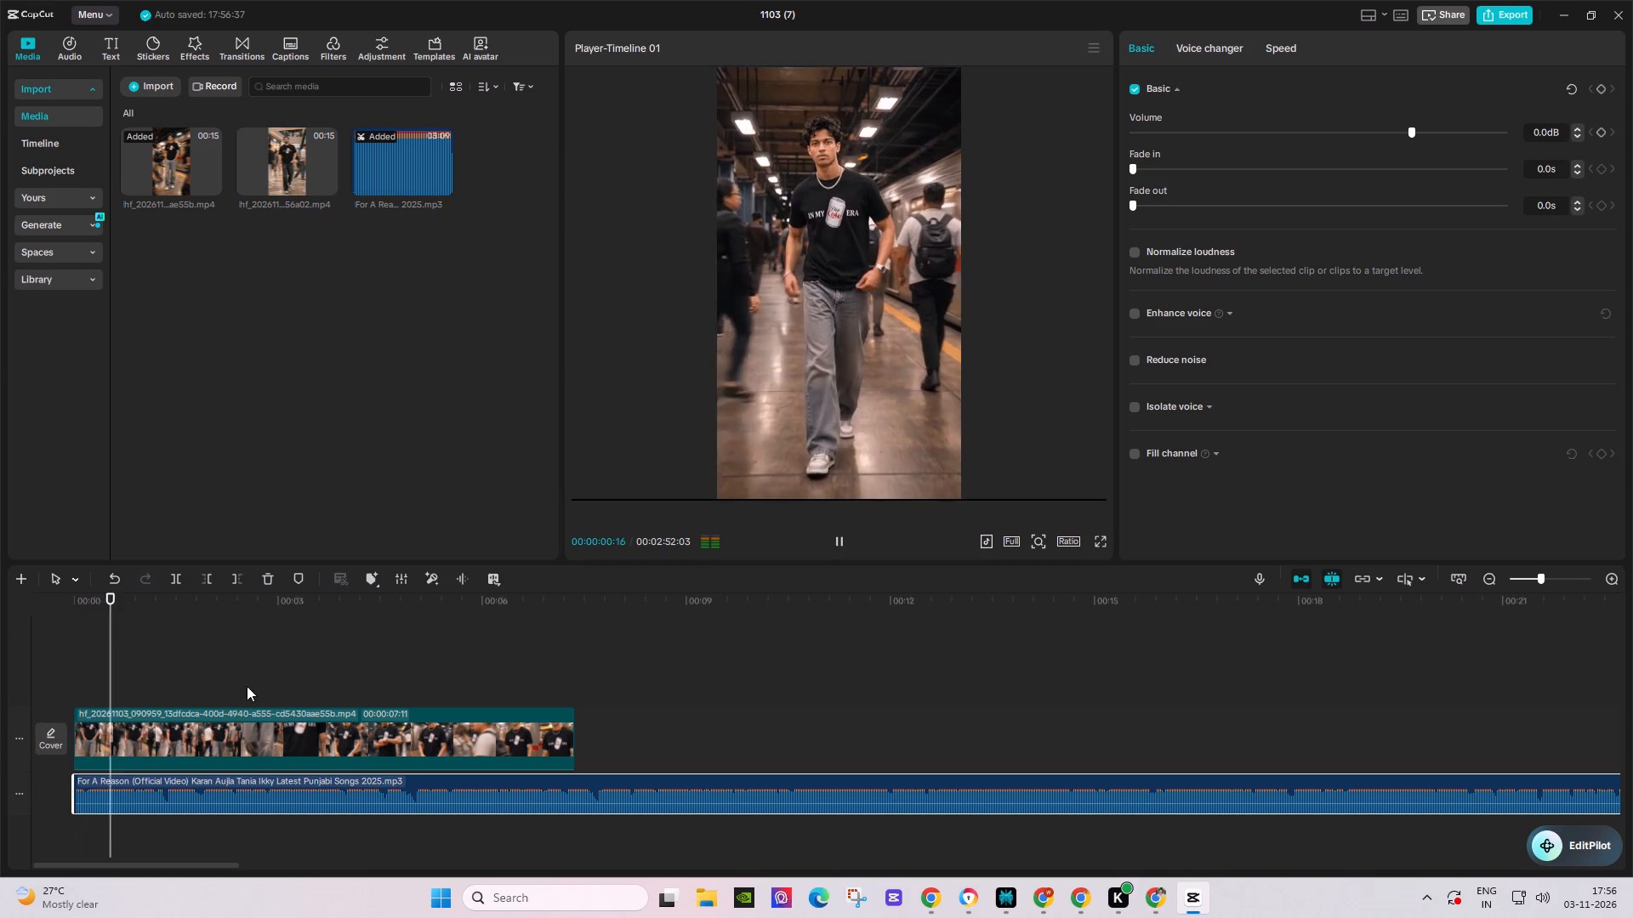
key(space)
Move the song about 8 seconds later and extend its front edge back to the timeline's beginning.
drag(202, 799, 743, 781)
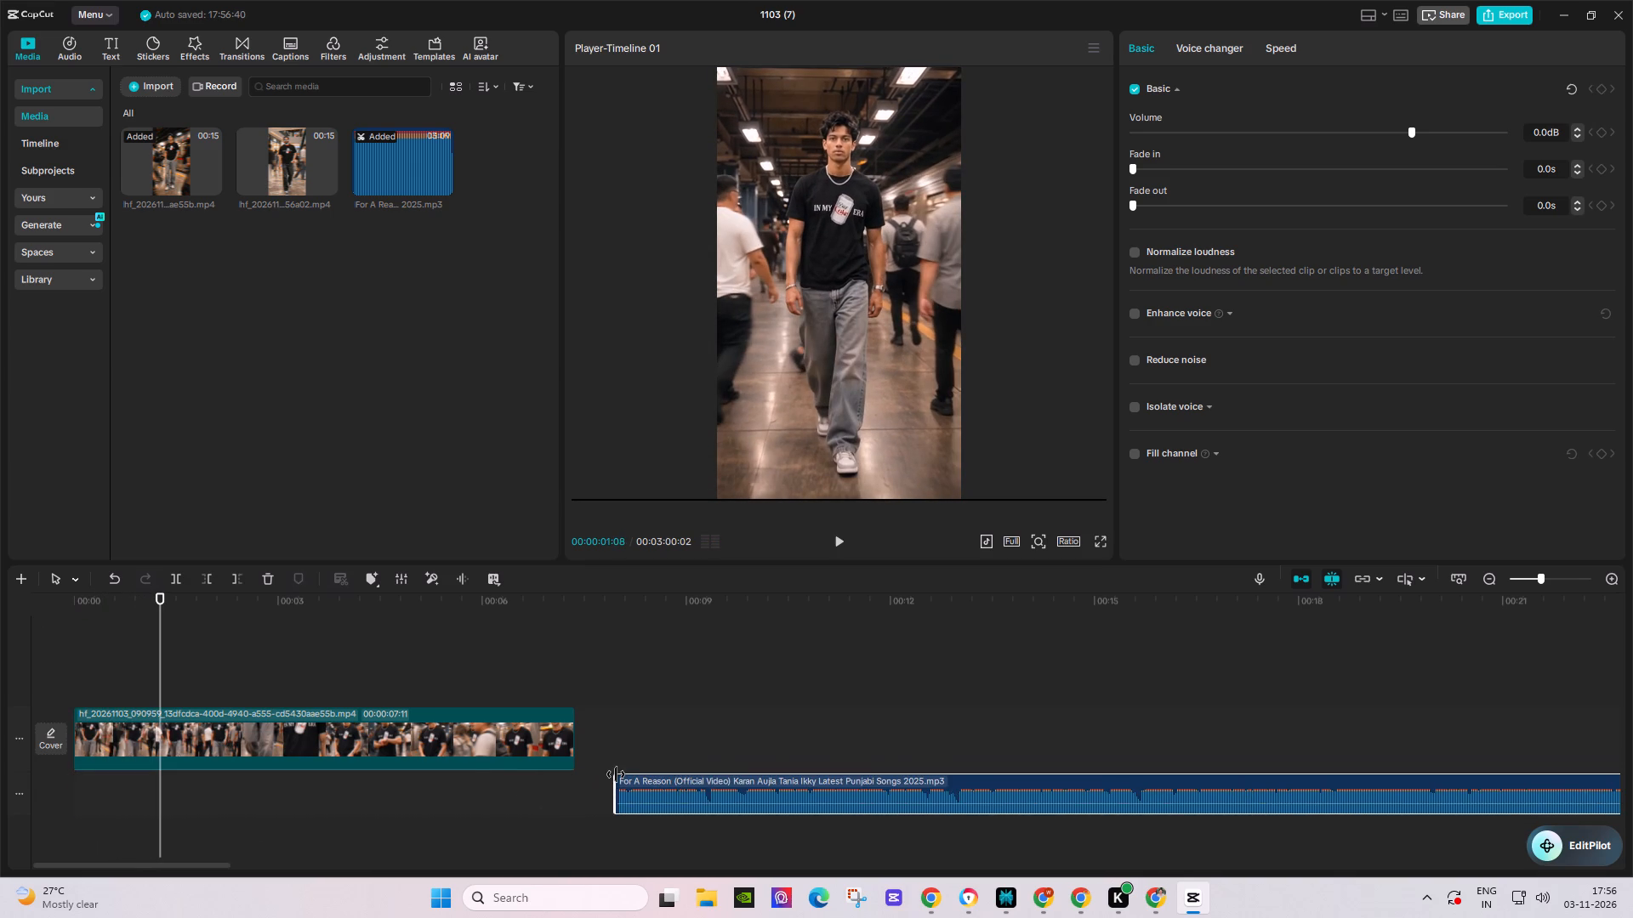
drag(616, 774, 0, 865)
Play the subway clip with the song from the start until just past the clip's end.
drag(137, 616, 3, 601)
key(space)
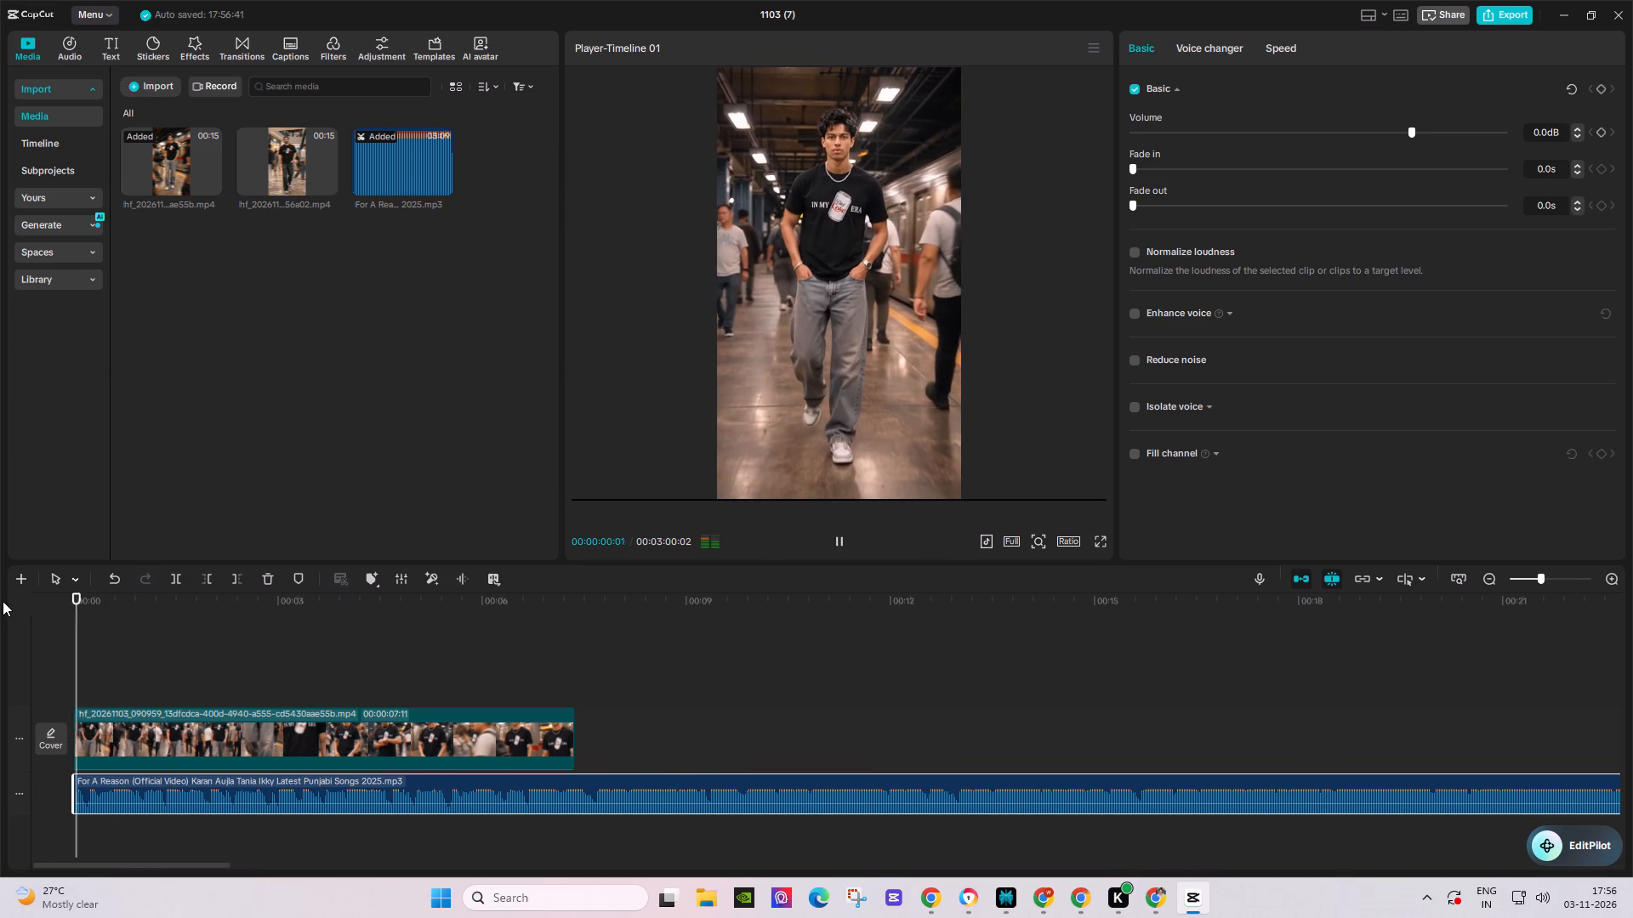
click(151, 606)
key(space)
drag(150, 605, 53, 604)
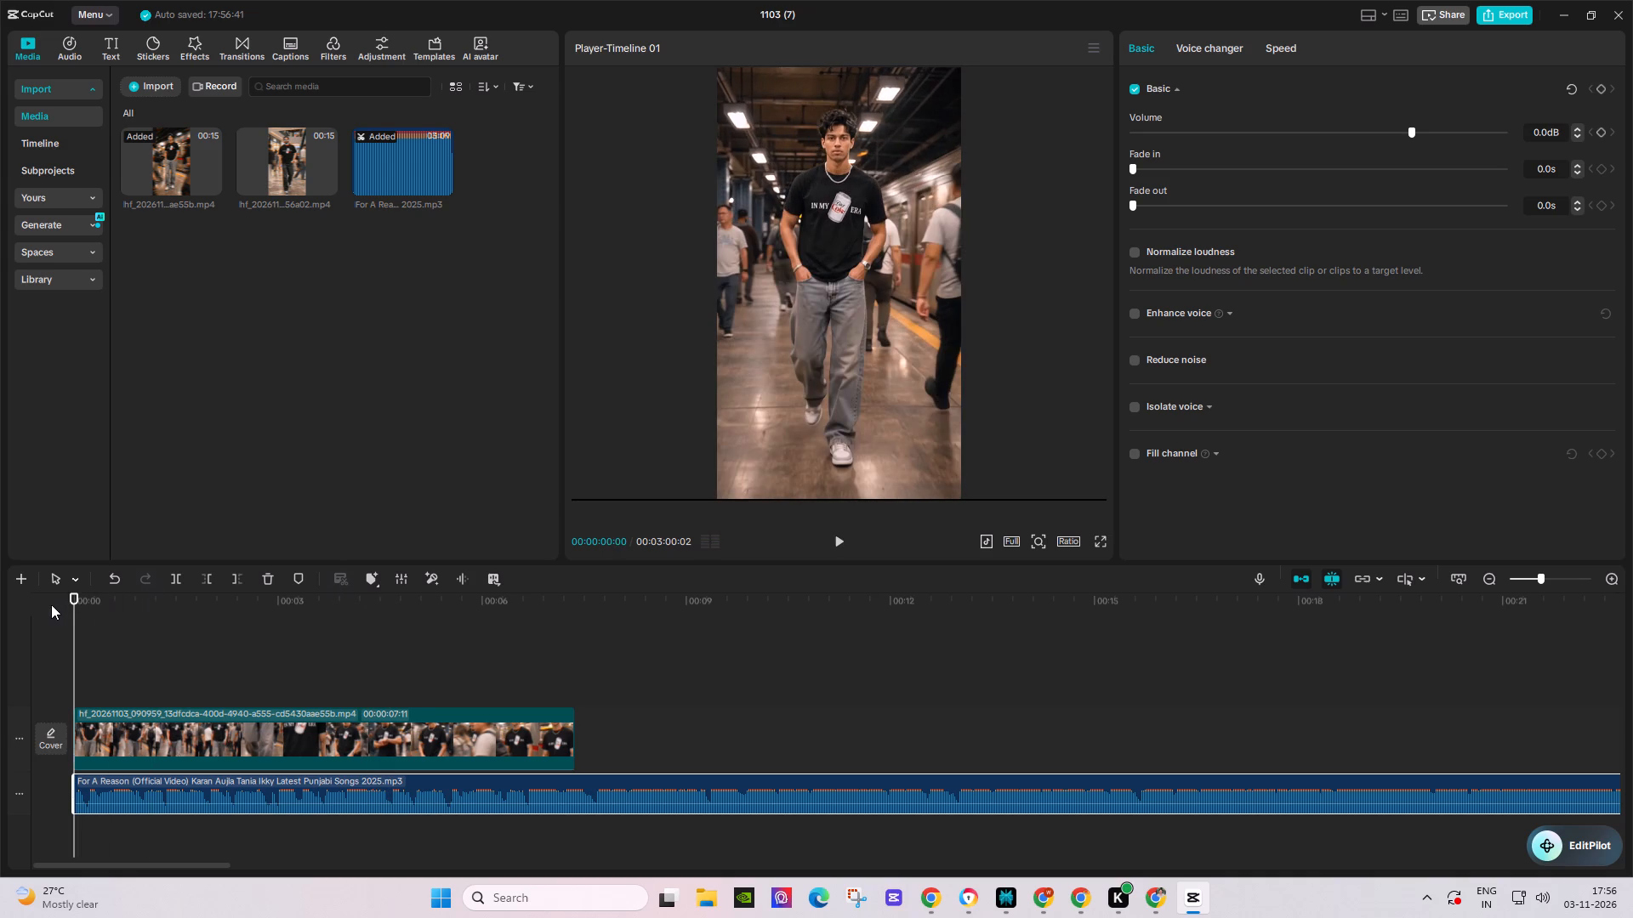
key(space)
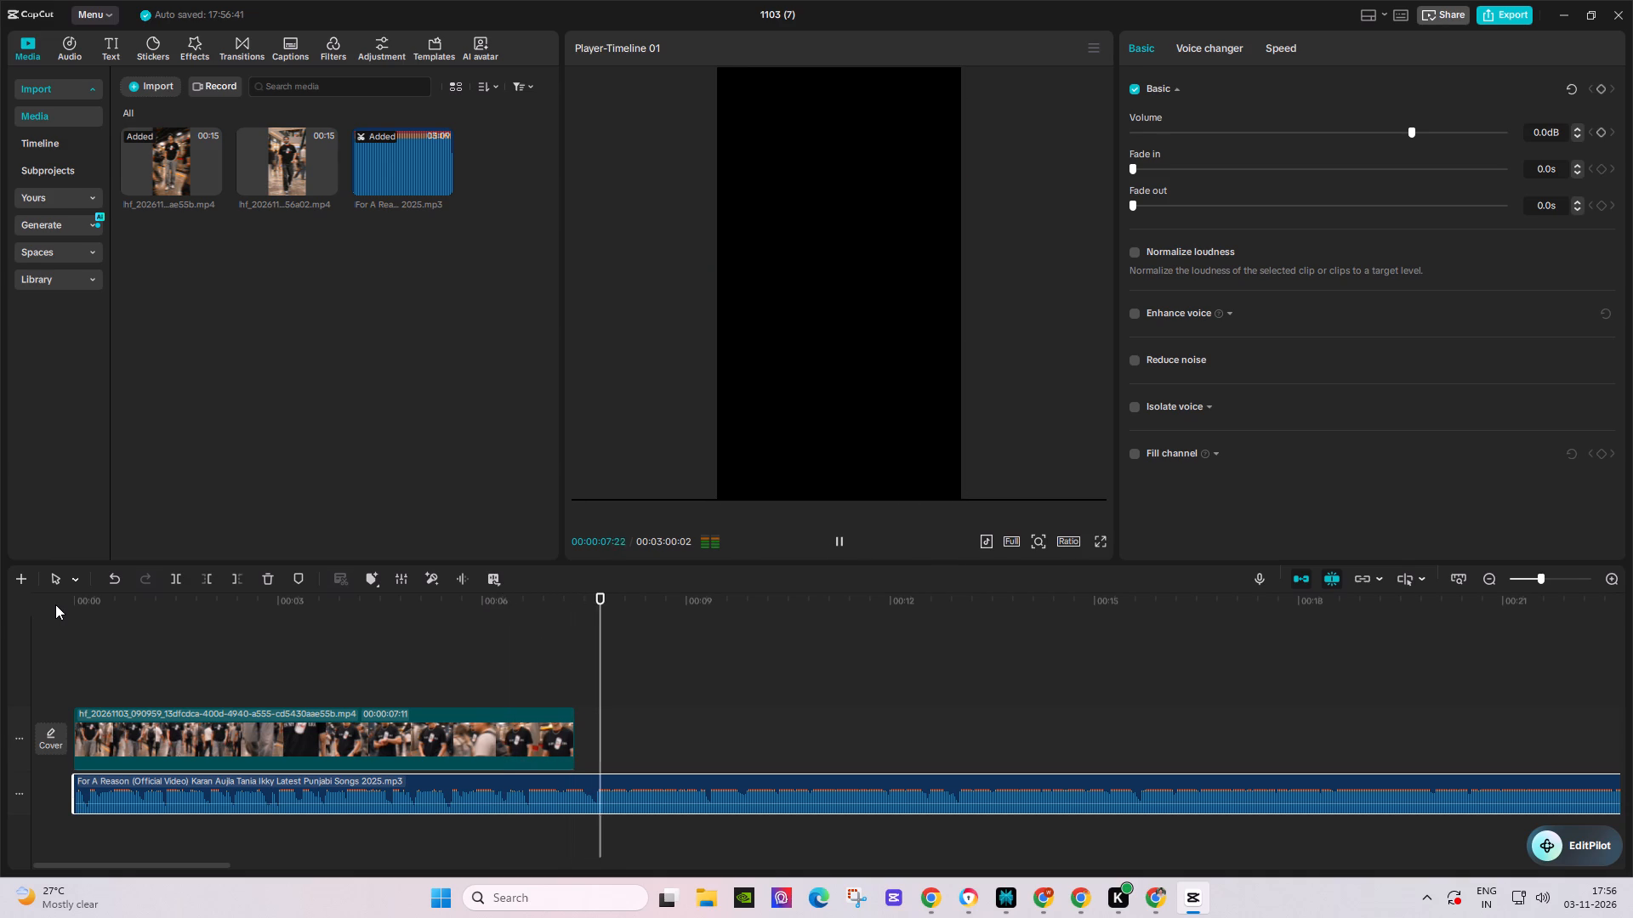
key(space)
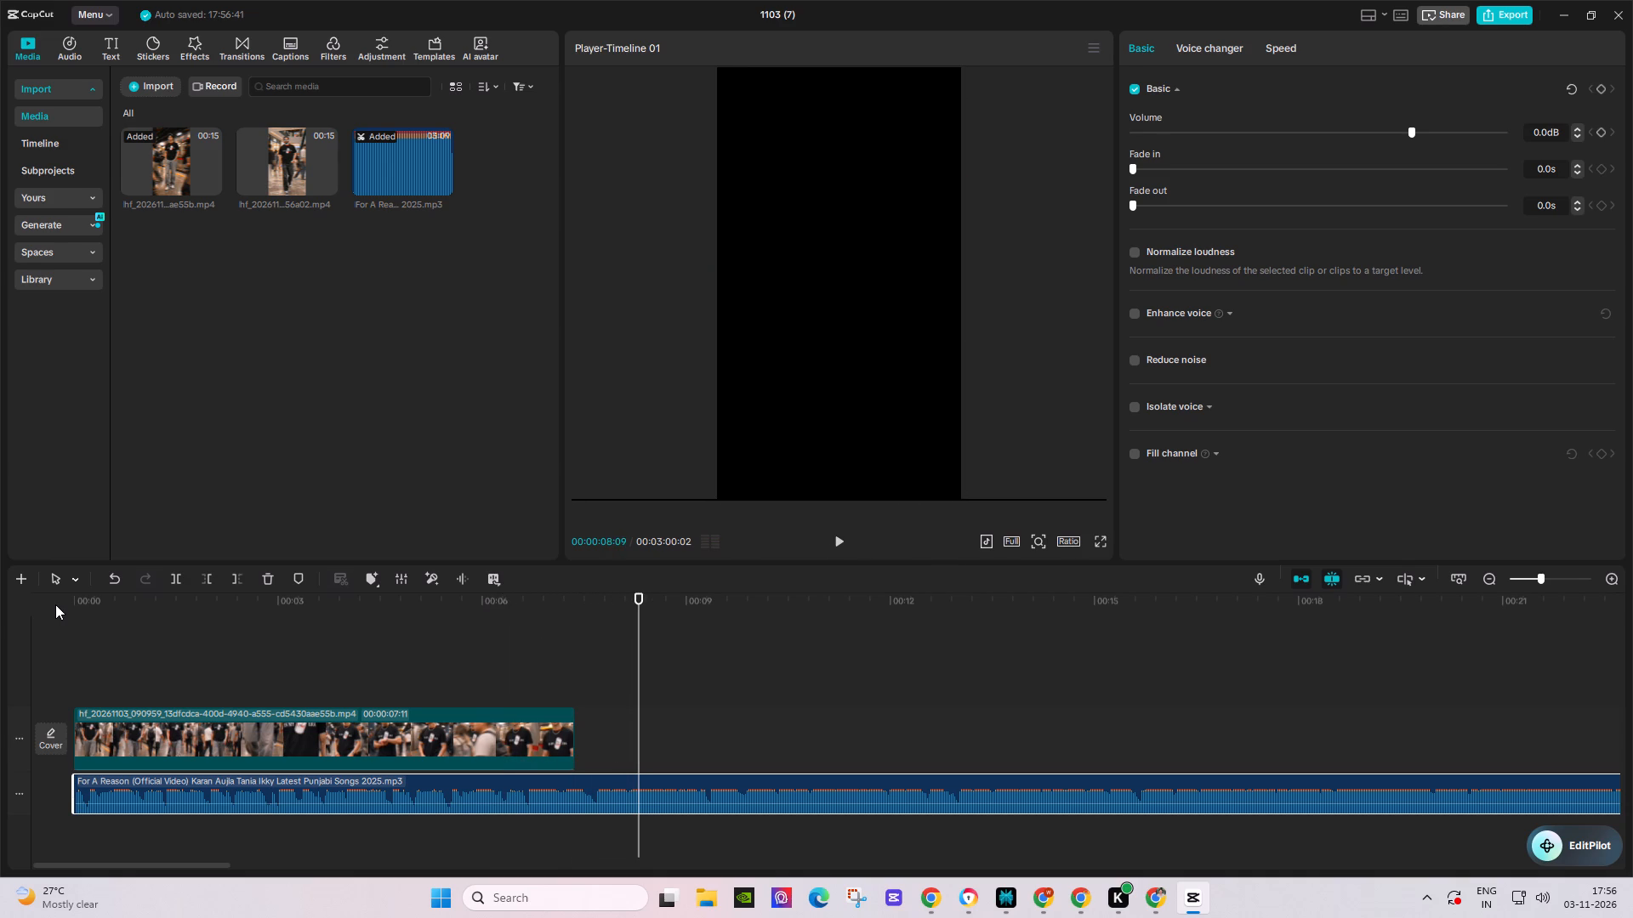
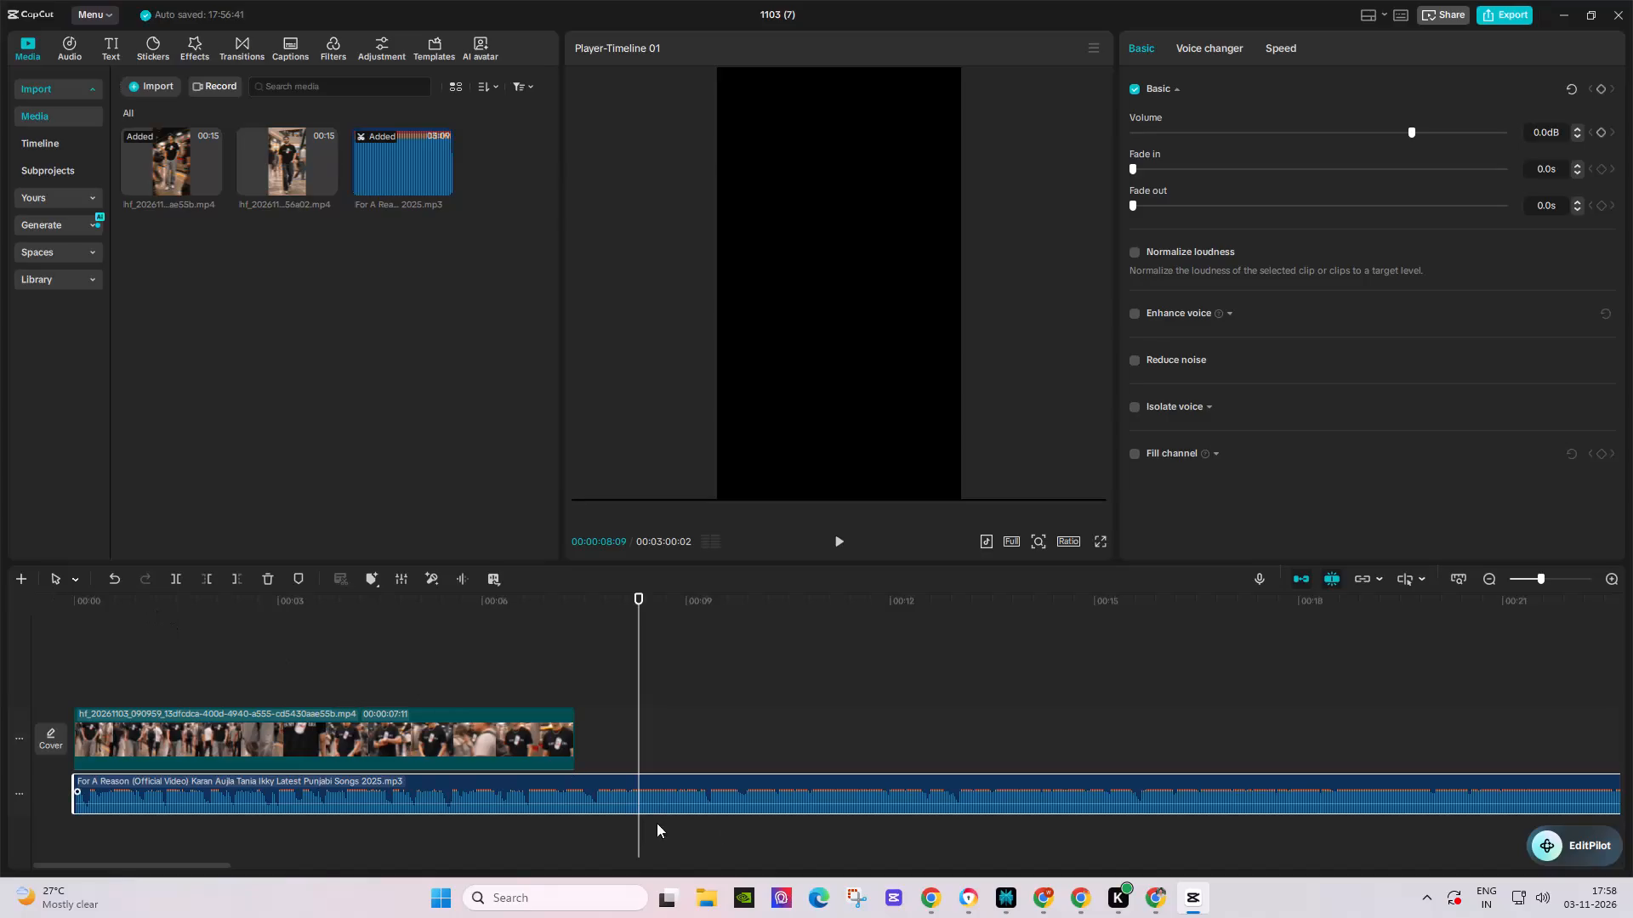
Replay the subway clip with the song from the timeline's beginning, including a full-screen run past the clip's end.
drag(145, 591, 0, 604)
drag(88, 624, 41, 614)
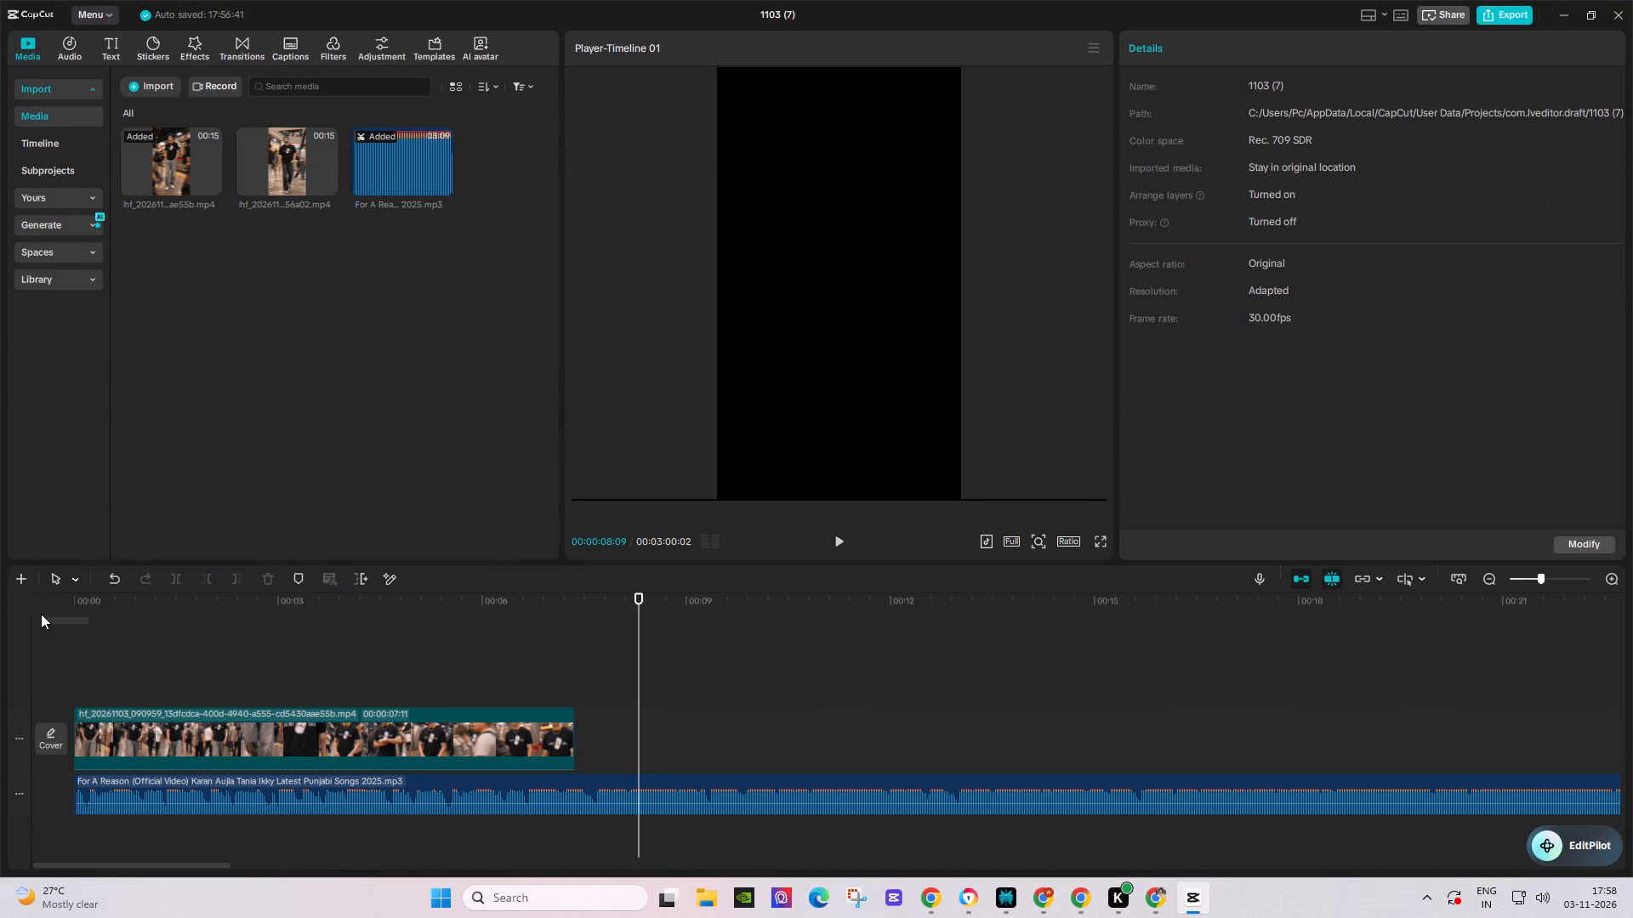
drag(41, 614, 39, 614)
drag(83, 603, 43, 600)
key(space)
key(space)
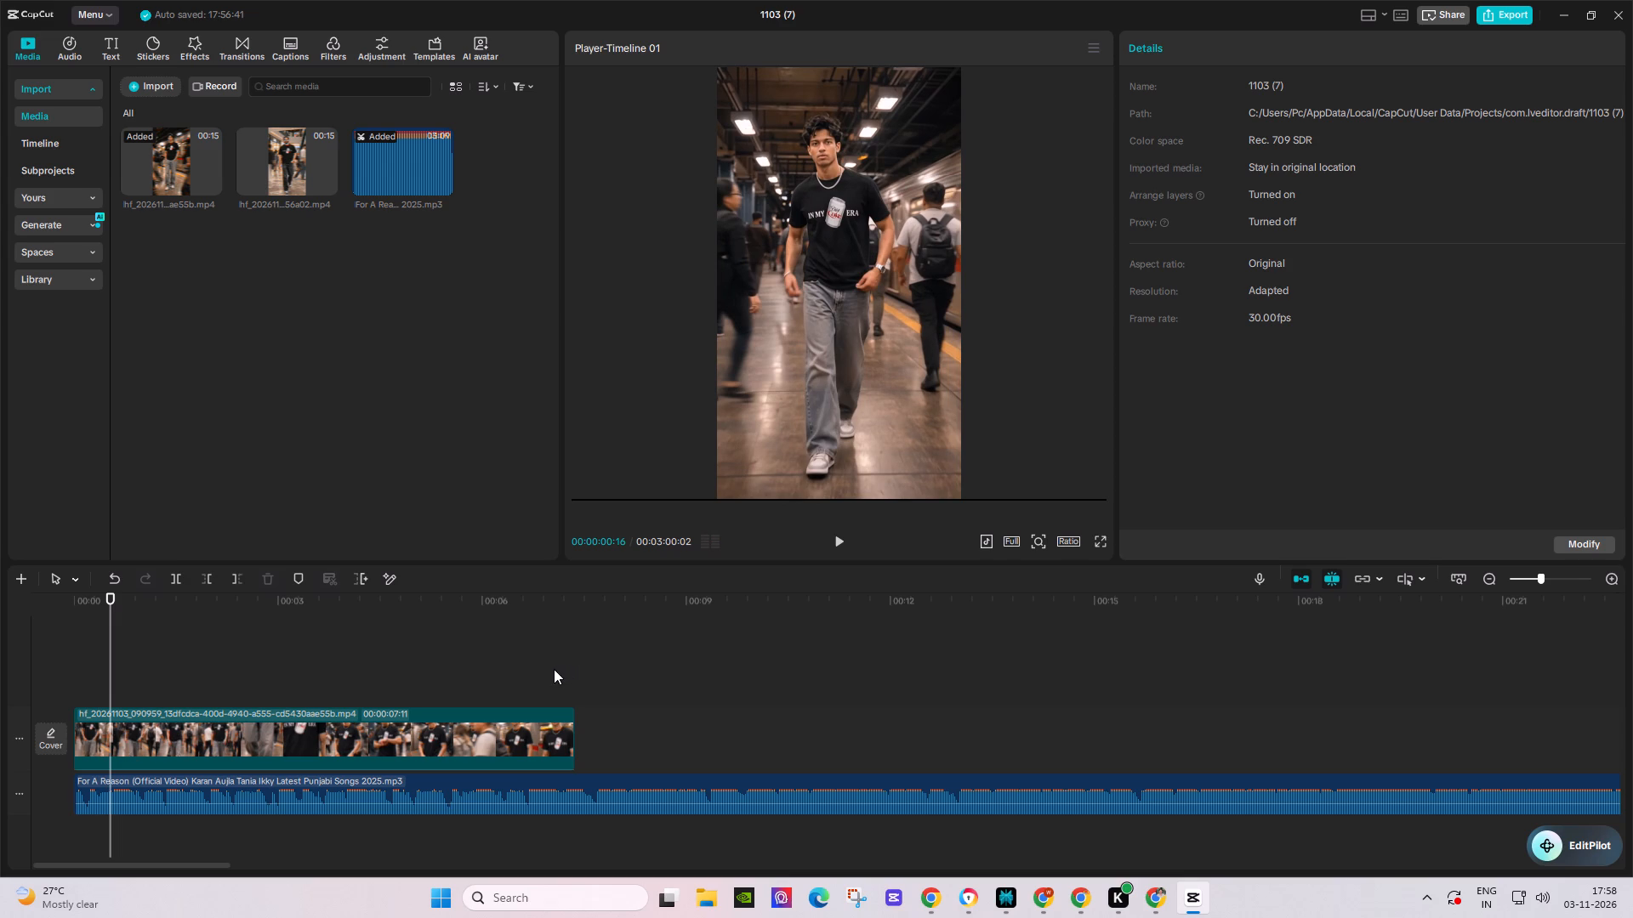
drag(112, 620, 109, 620)
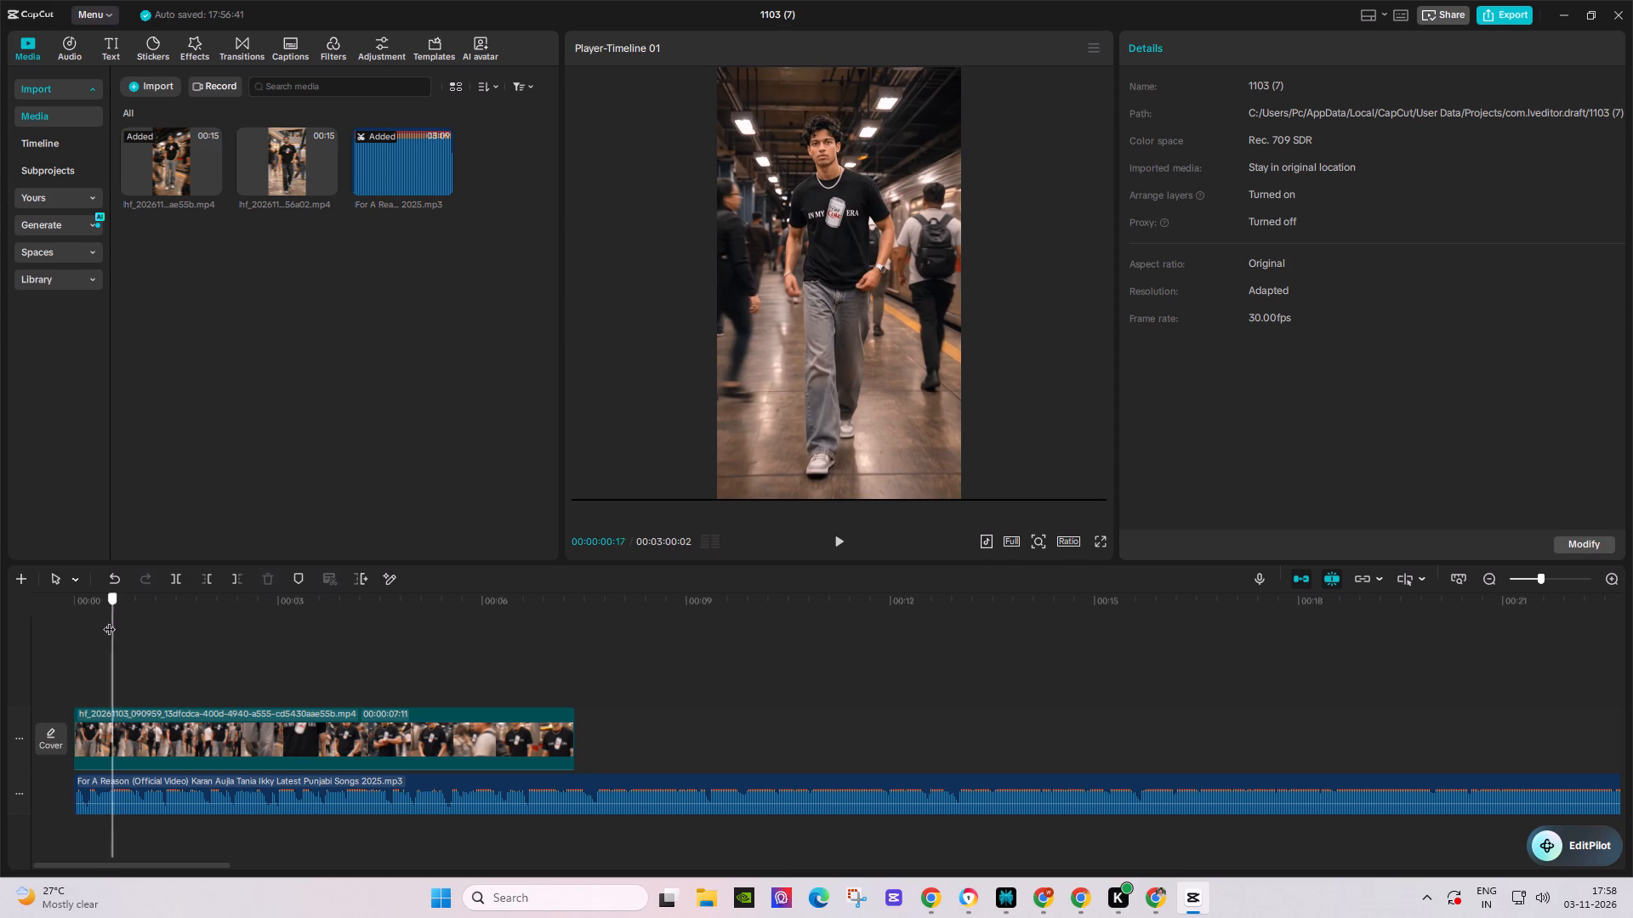
drag(109, 620, 24, 621)
click(842, 535)
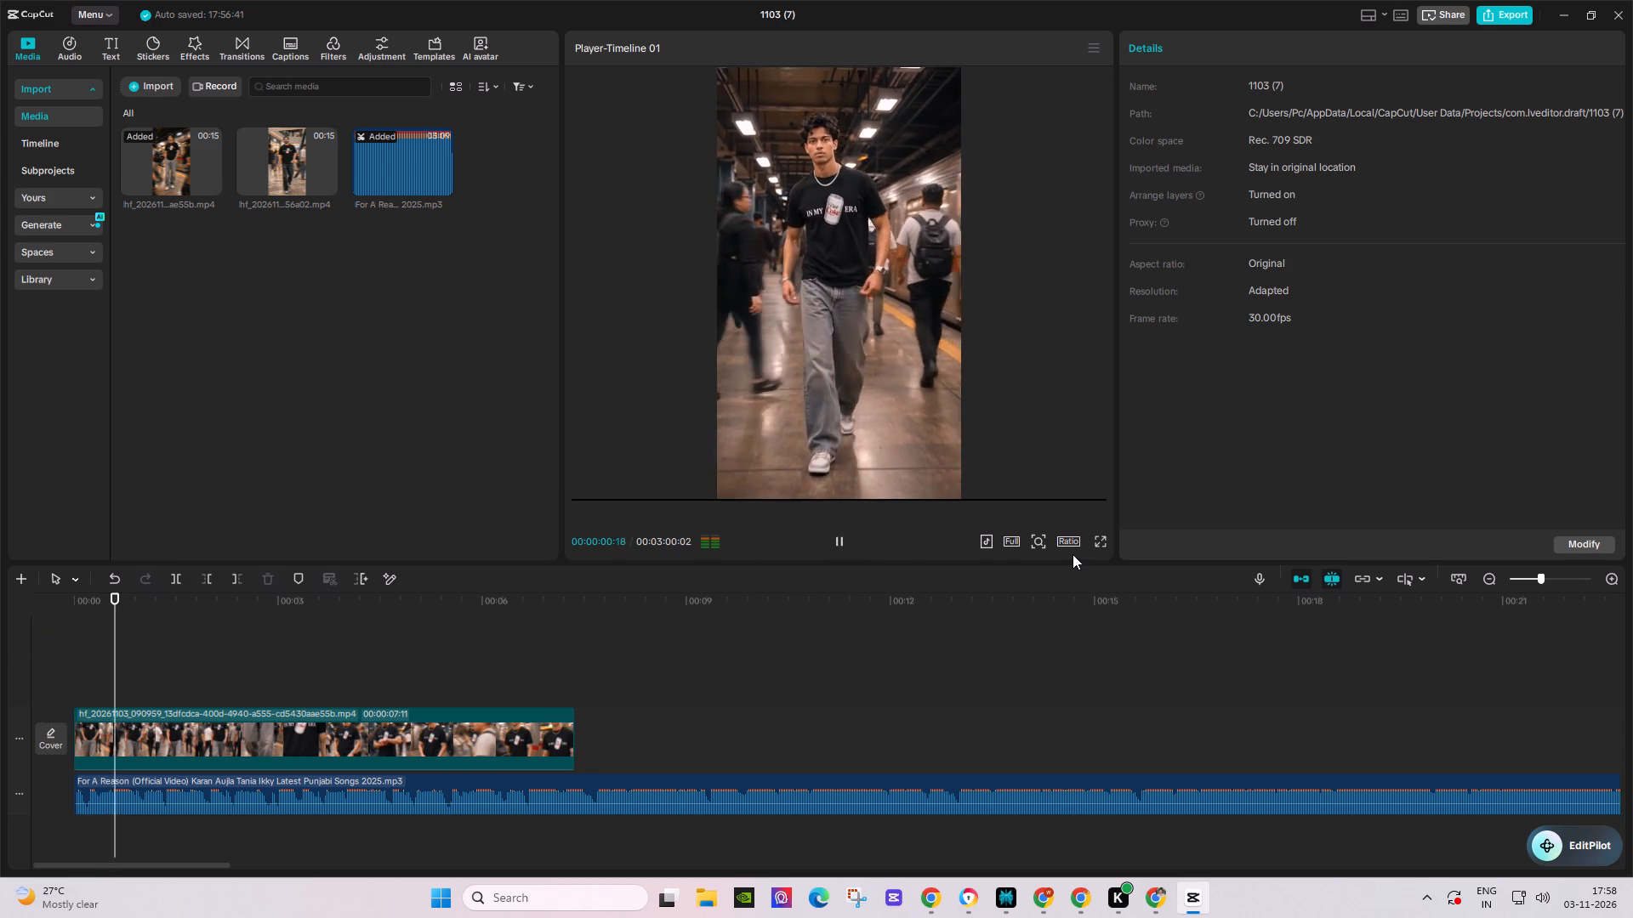
click(840, 540)
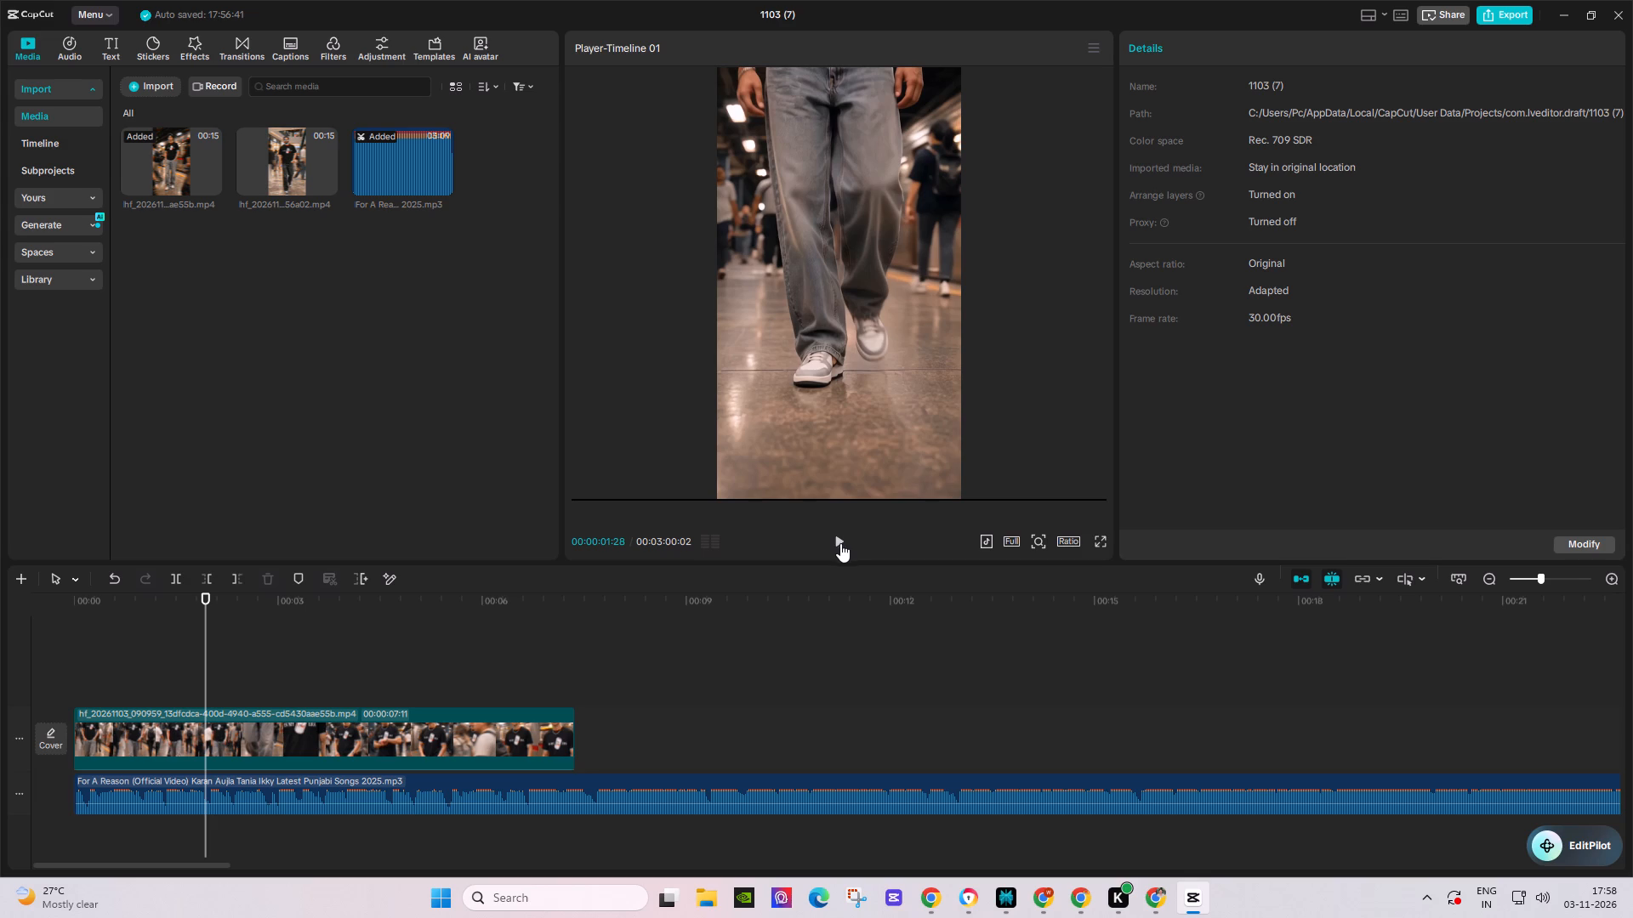
drag(231, 603, 0, 582)
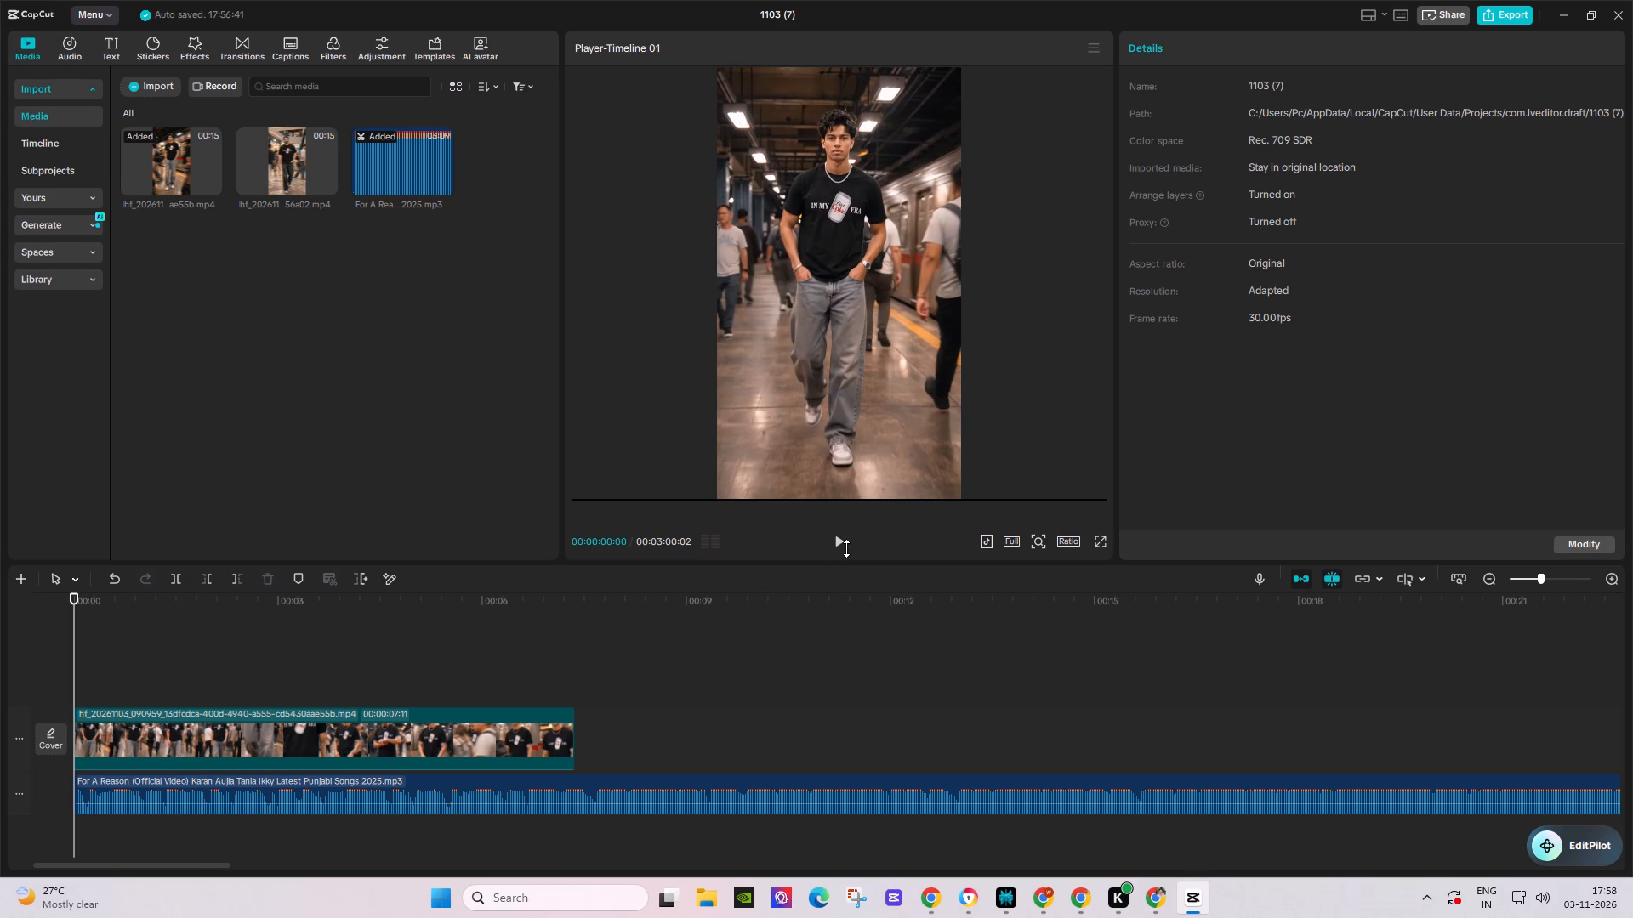
click(846, 548)
click(1099, 543)
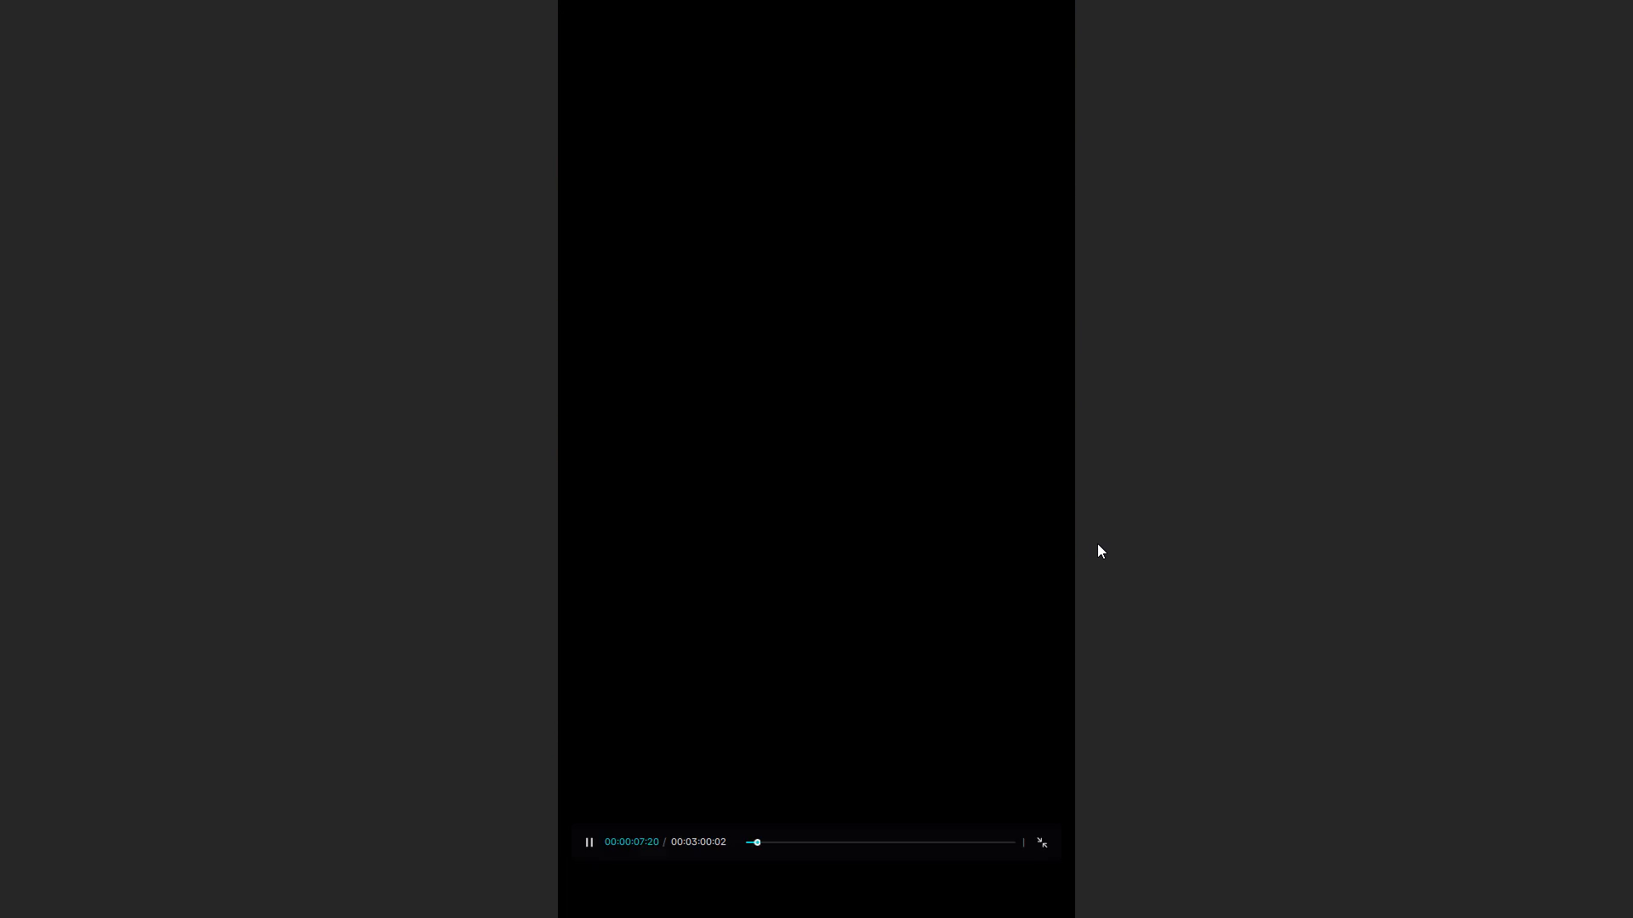
click(1097, 543)
key(space)
click(1039, 847)
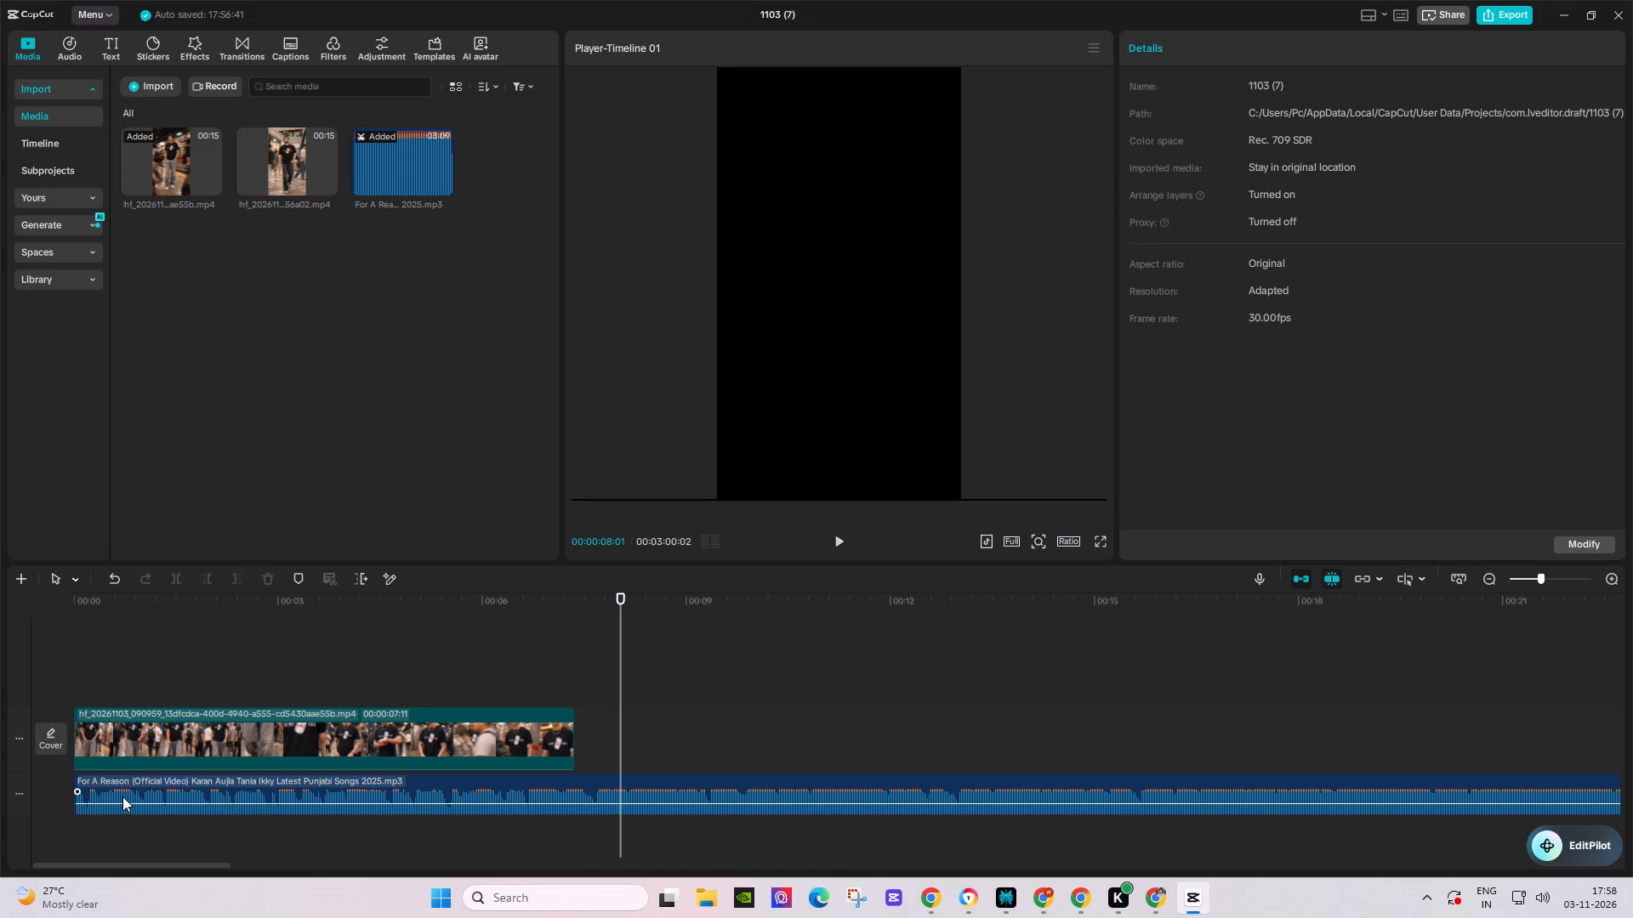
Restore about 1 second of the song's trimmed beginning, keeping its start at the timeline's beginning, and preview the whole clip.
drag(122, 796, 195, 794)
drag(149, 782, 0, 774)
drag(122, 613, 0, 612)
key(space)
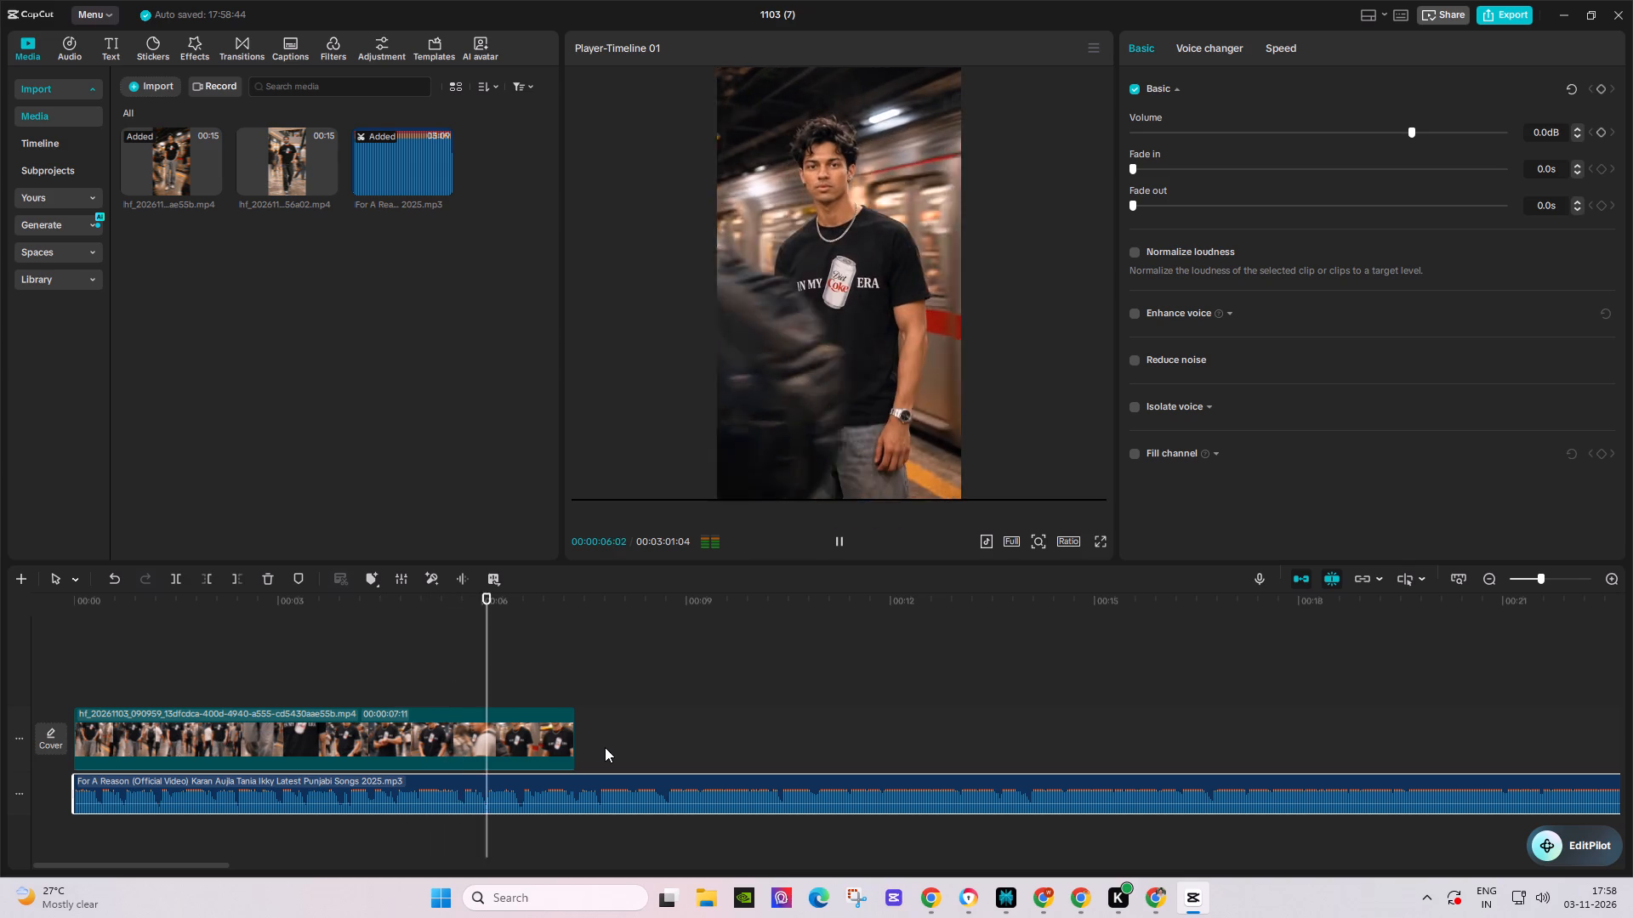
key(space)
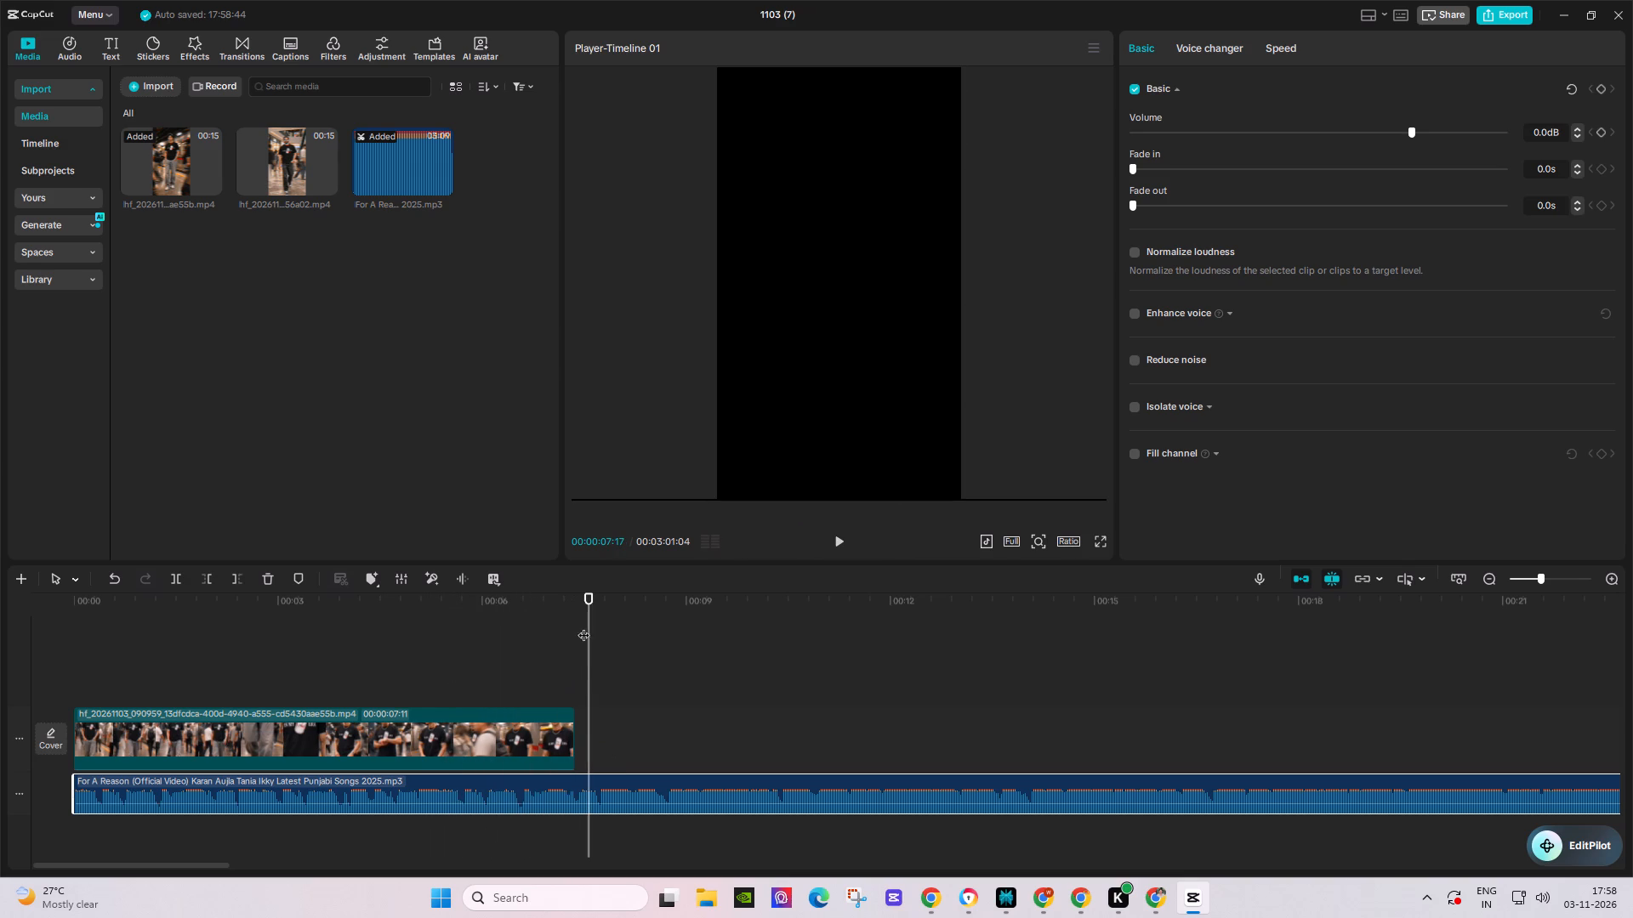
Find the shot with passersby crossing in front of the man and split the subway clip there, at 00:00:05:12.
click(572, 612)
click(546, 756)
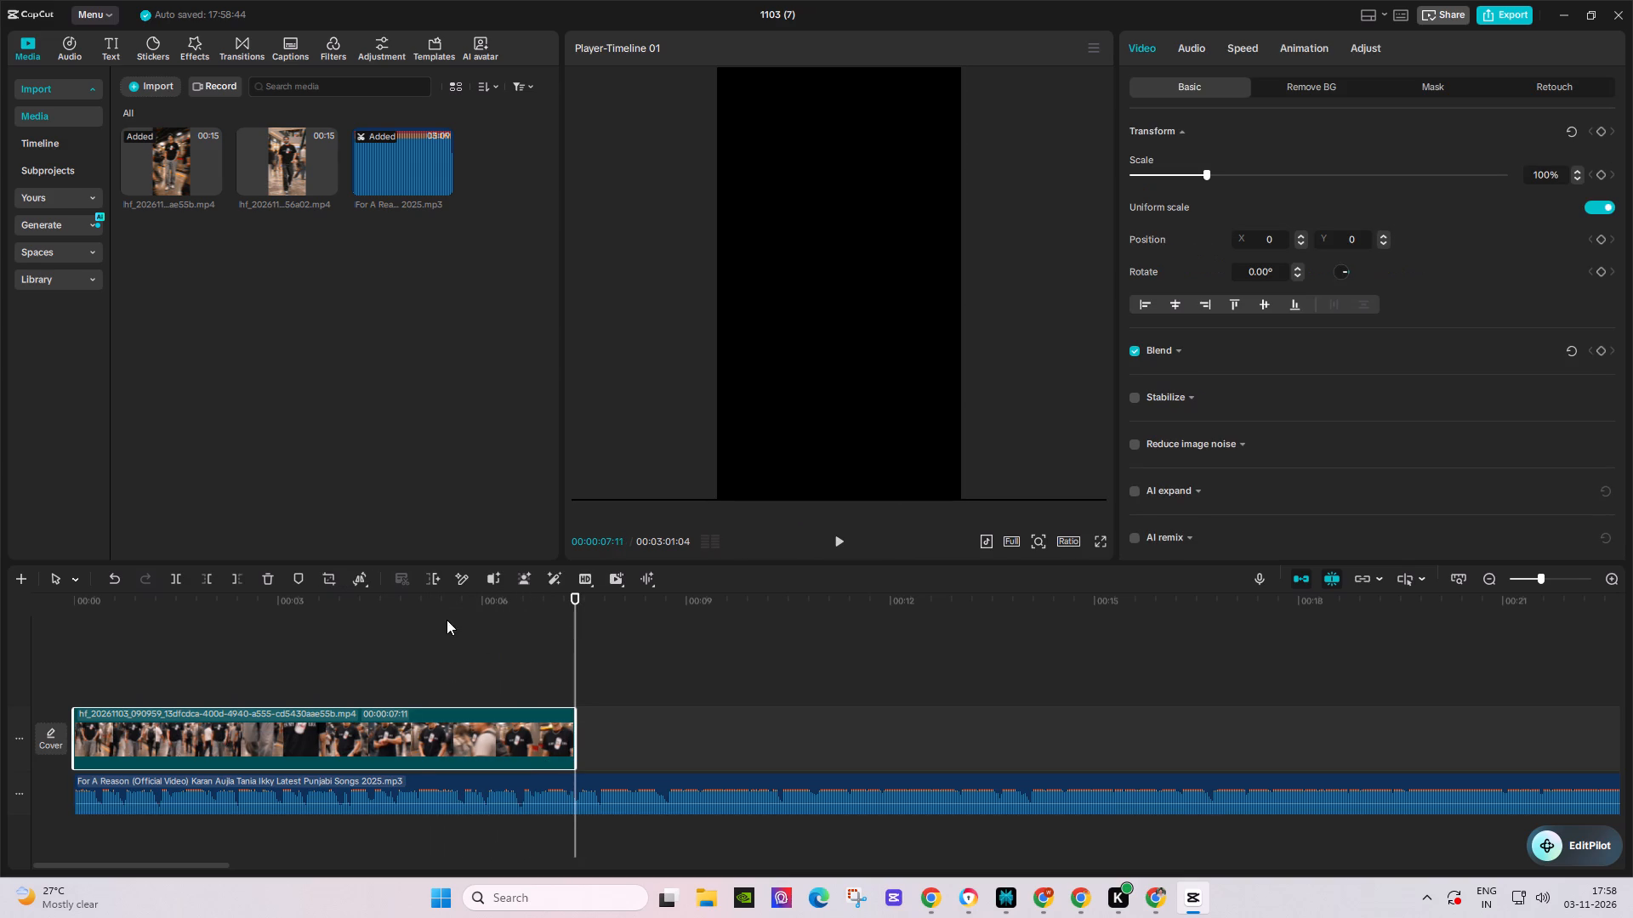
click(441, 611)
key(space)
key(space)
drag(433, 611, 369, 606)
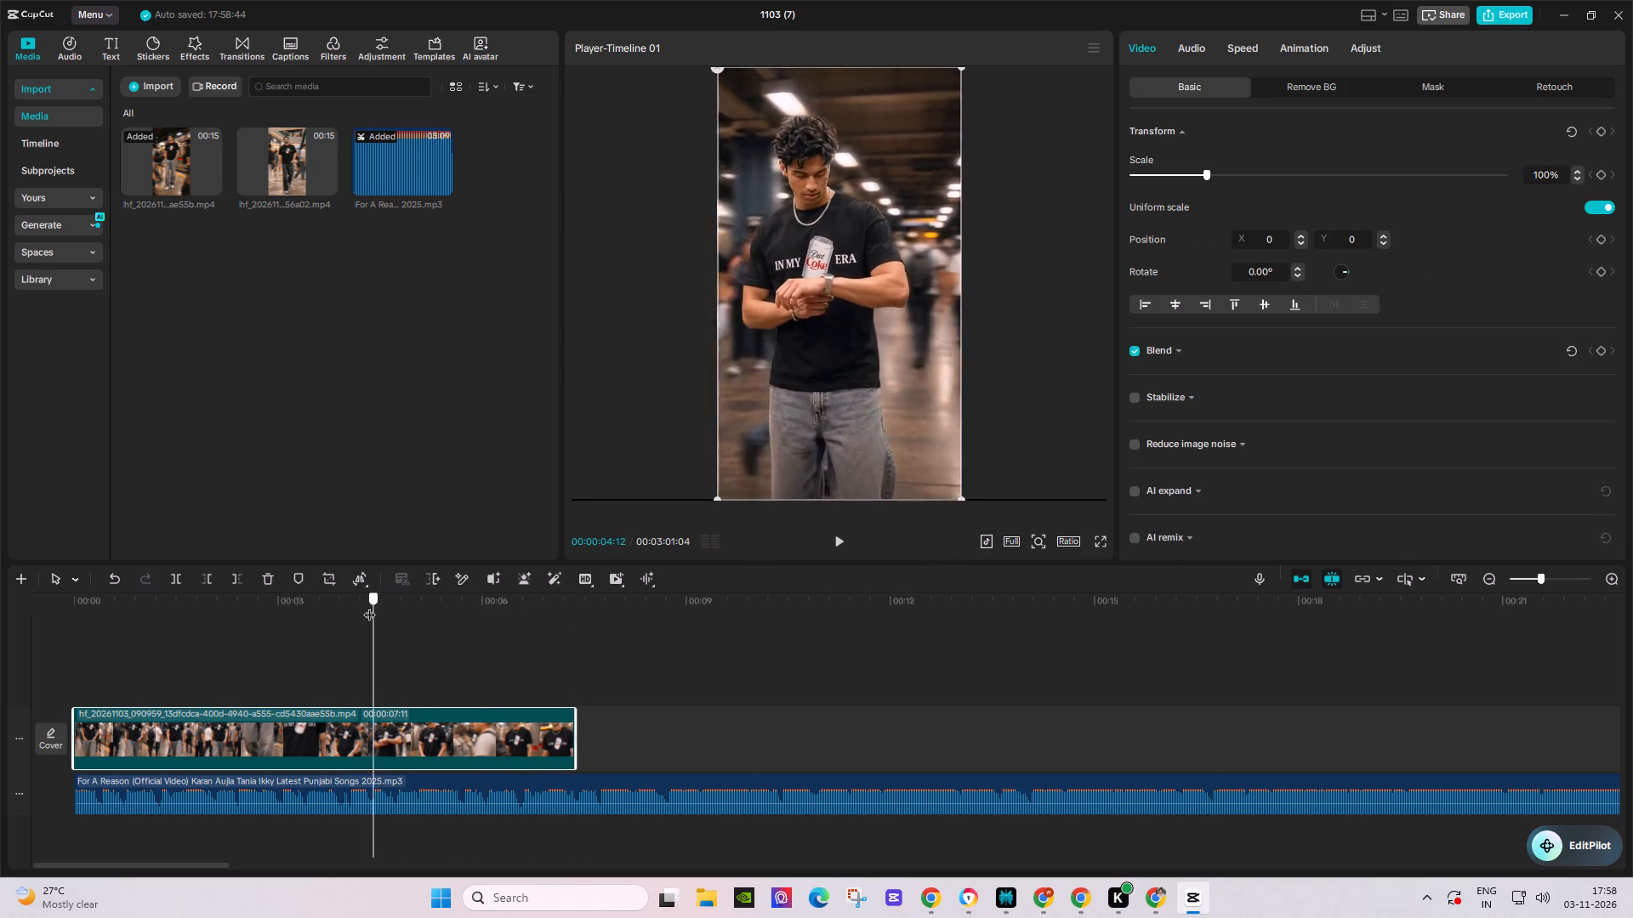
drag(369, 606, 445, 626)
key(Left)
key(Left)
key(Left)
key(Left)
key(Right)
key(Right)
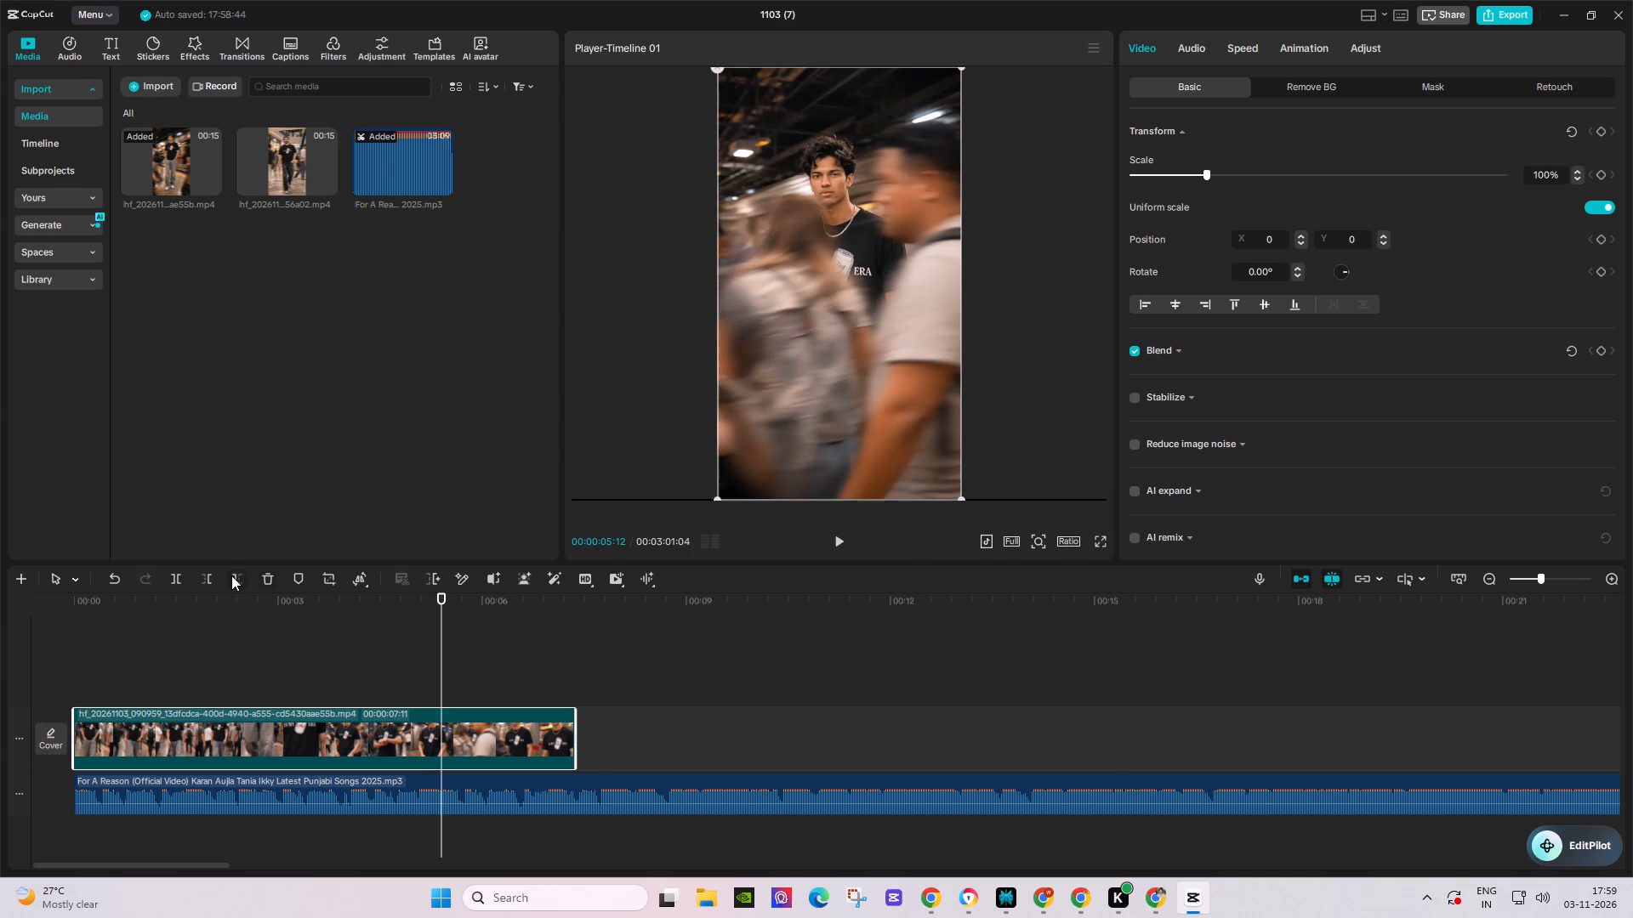
click(179, 575)
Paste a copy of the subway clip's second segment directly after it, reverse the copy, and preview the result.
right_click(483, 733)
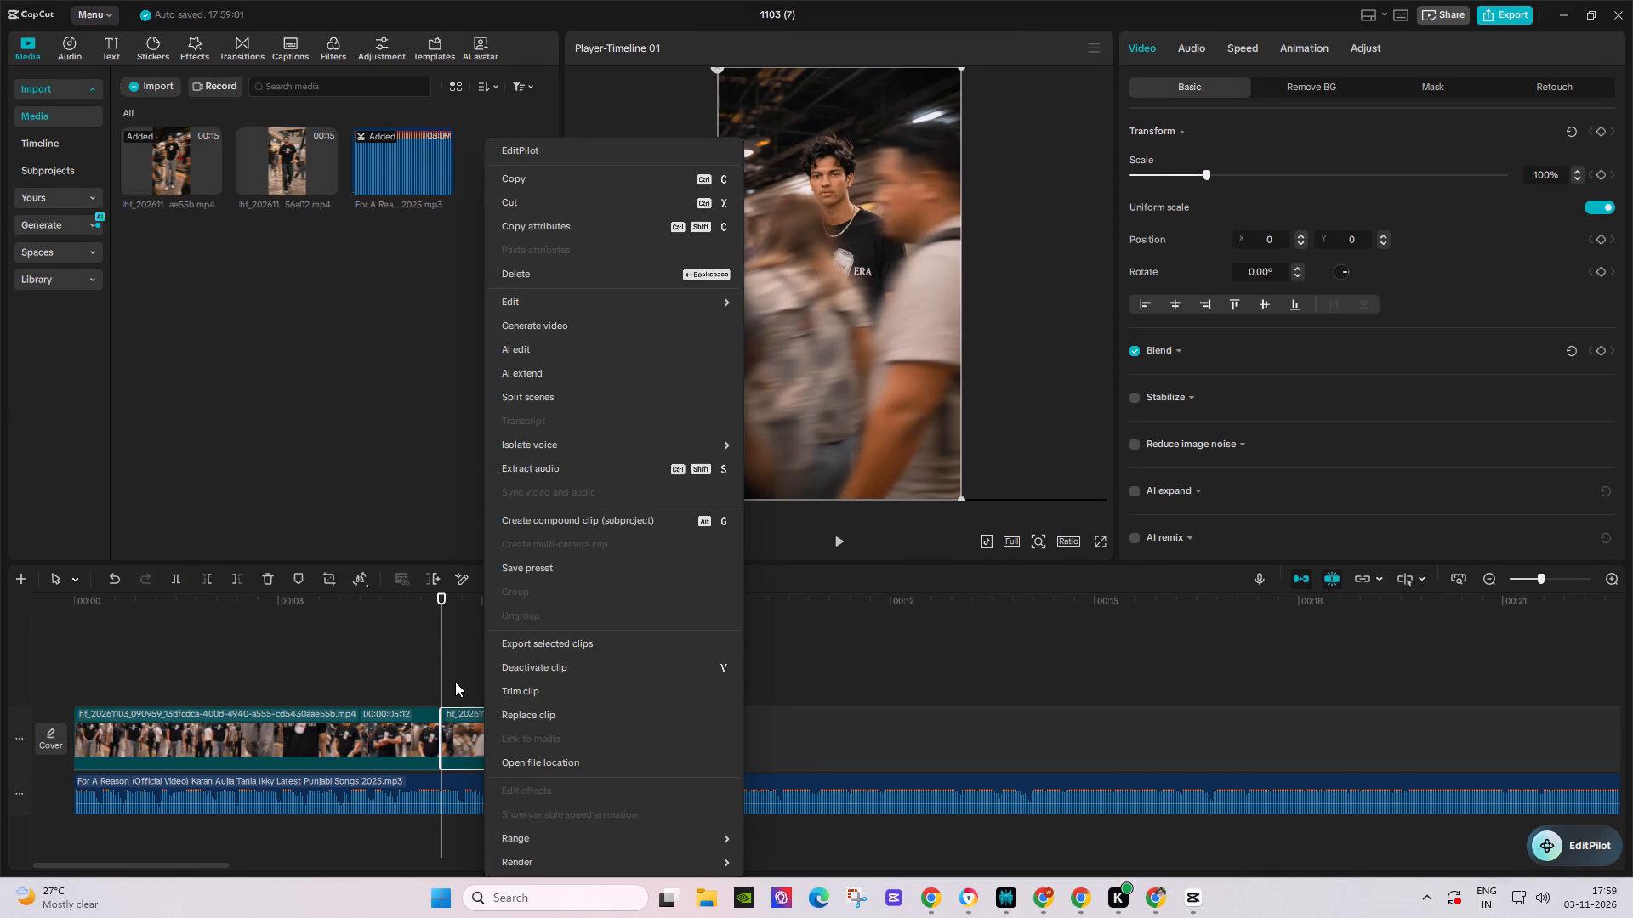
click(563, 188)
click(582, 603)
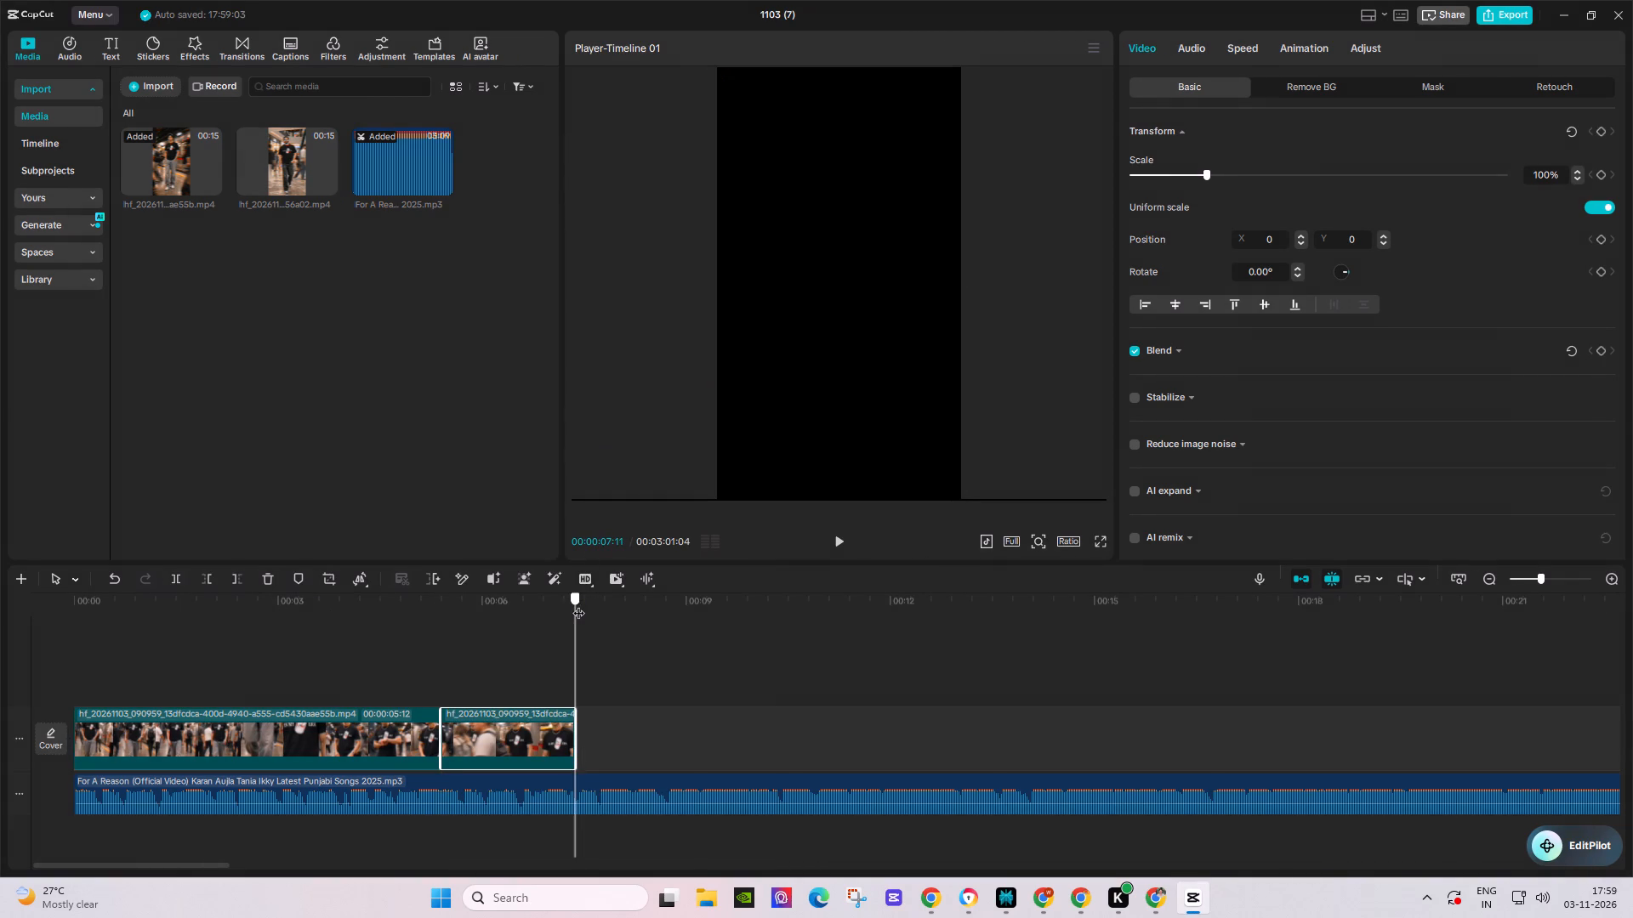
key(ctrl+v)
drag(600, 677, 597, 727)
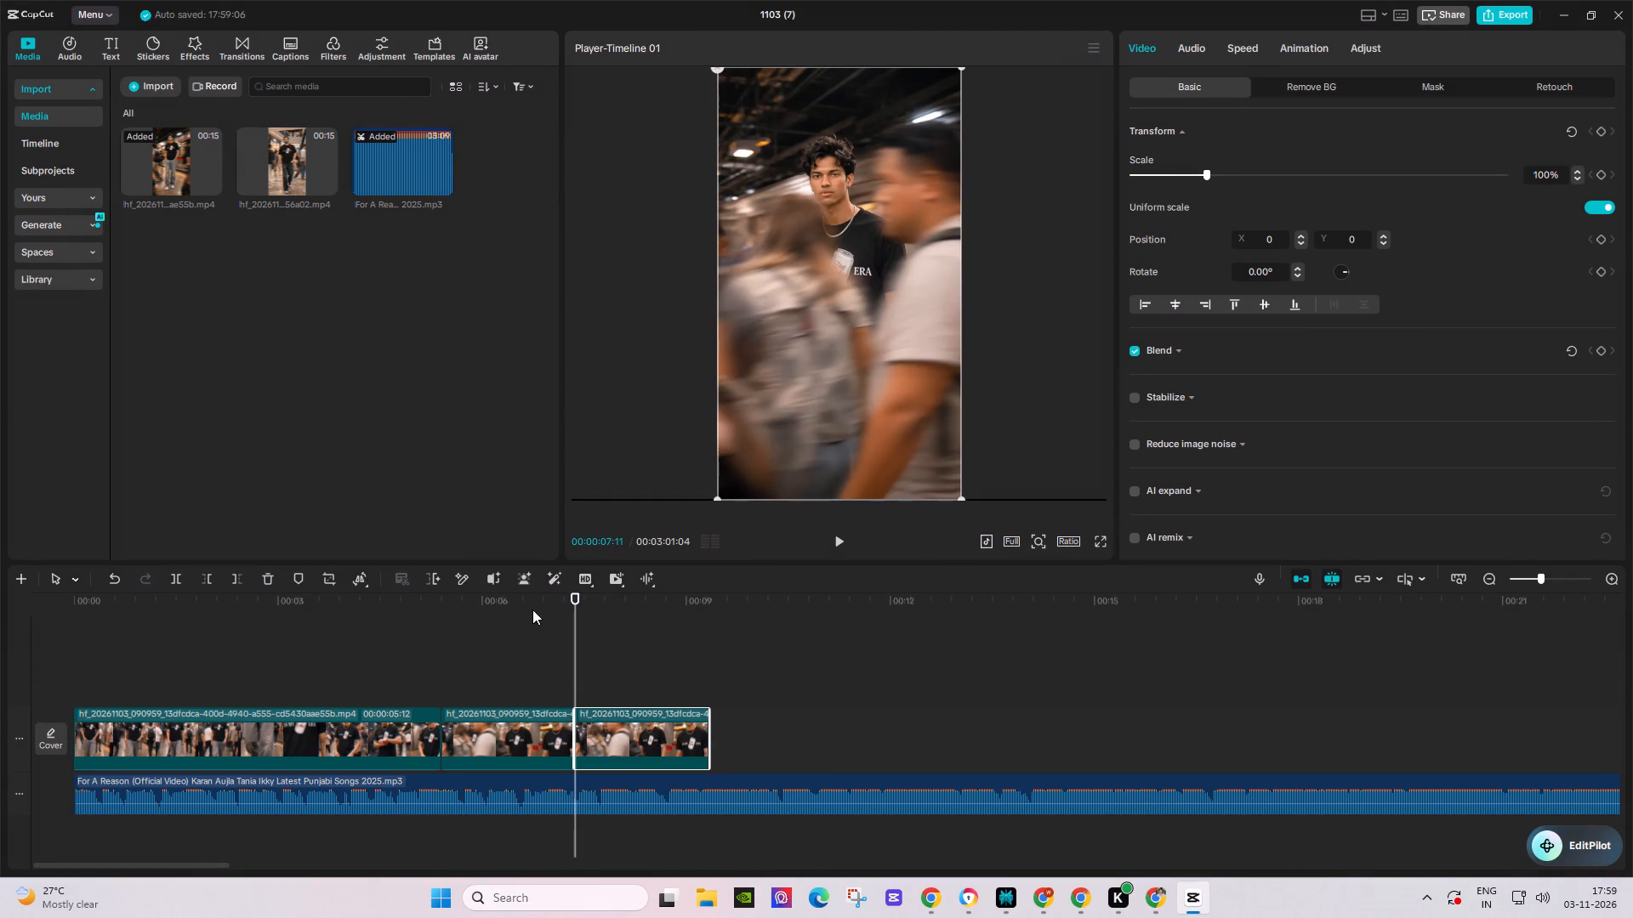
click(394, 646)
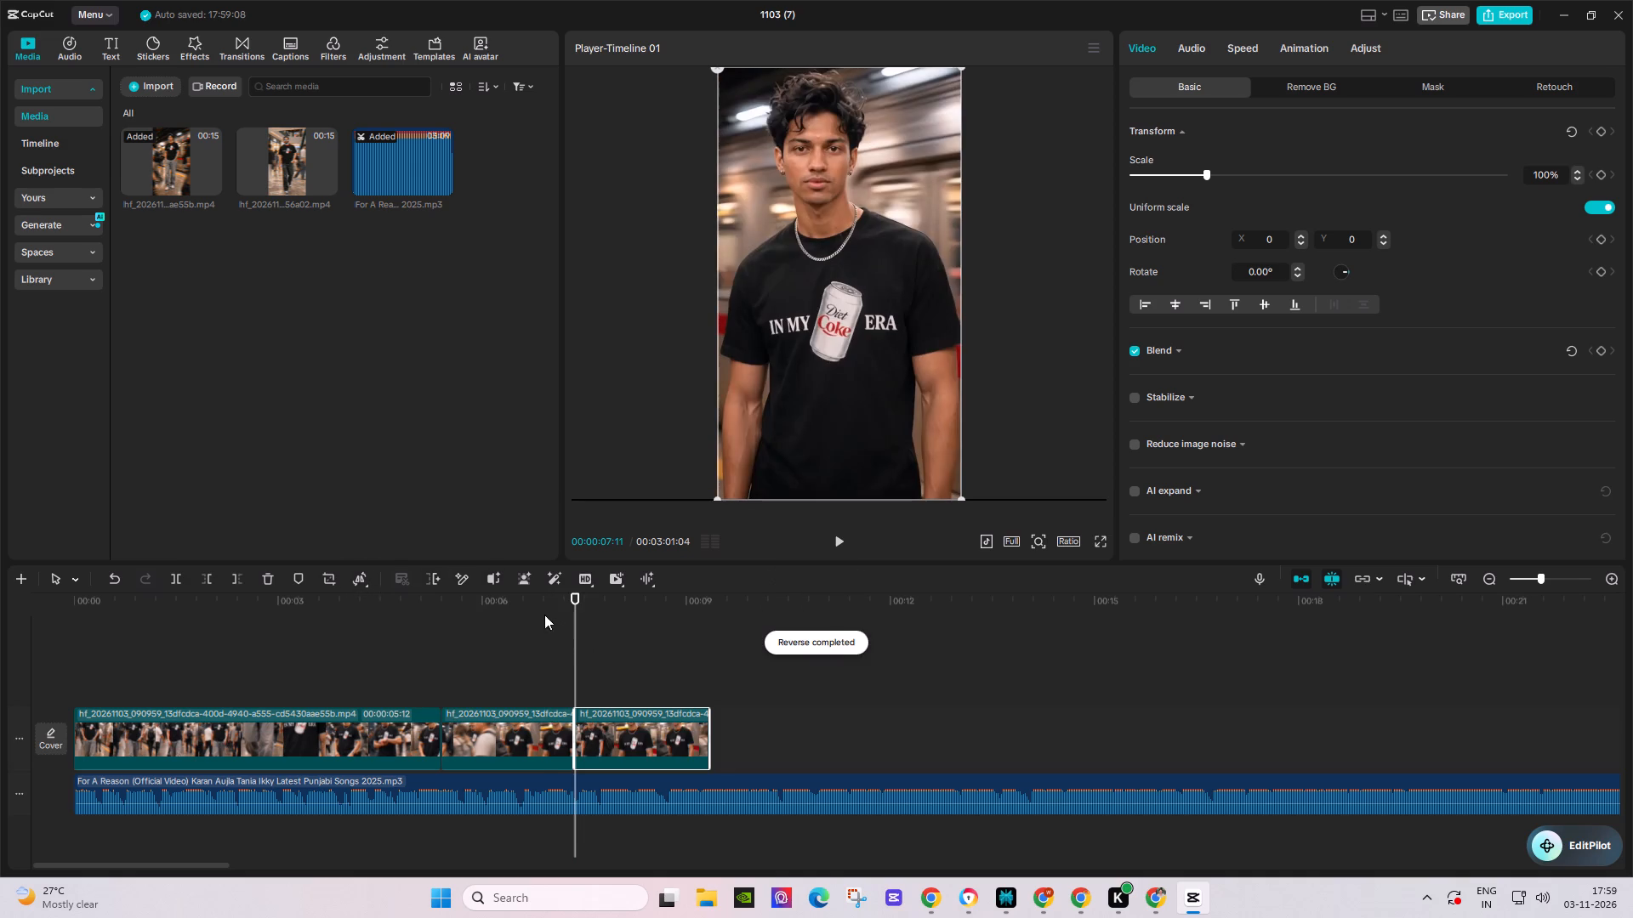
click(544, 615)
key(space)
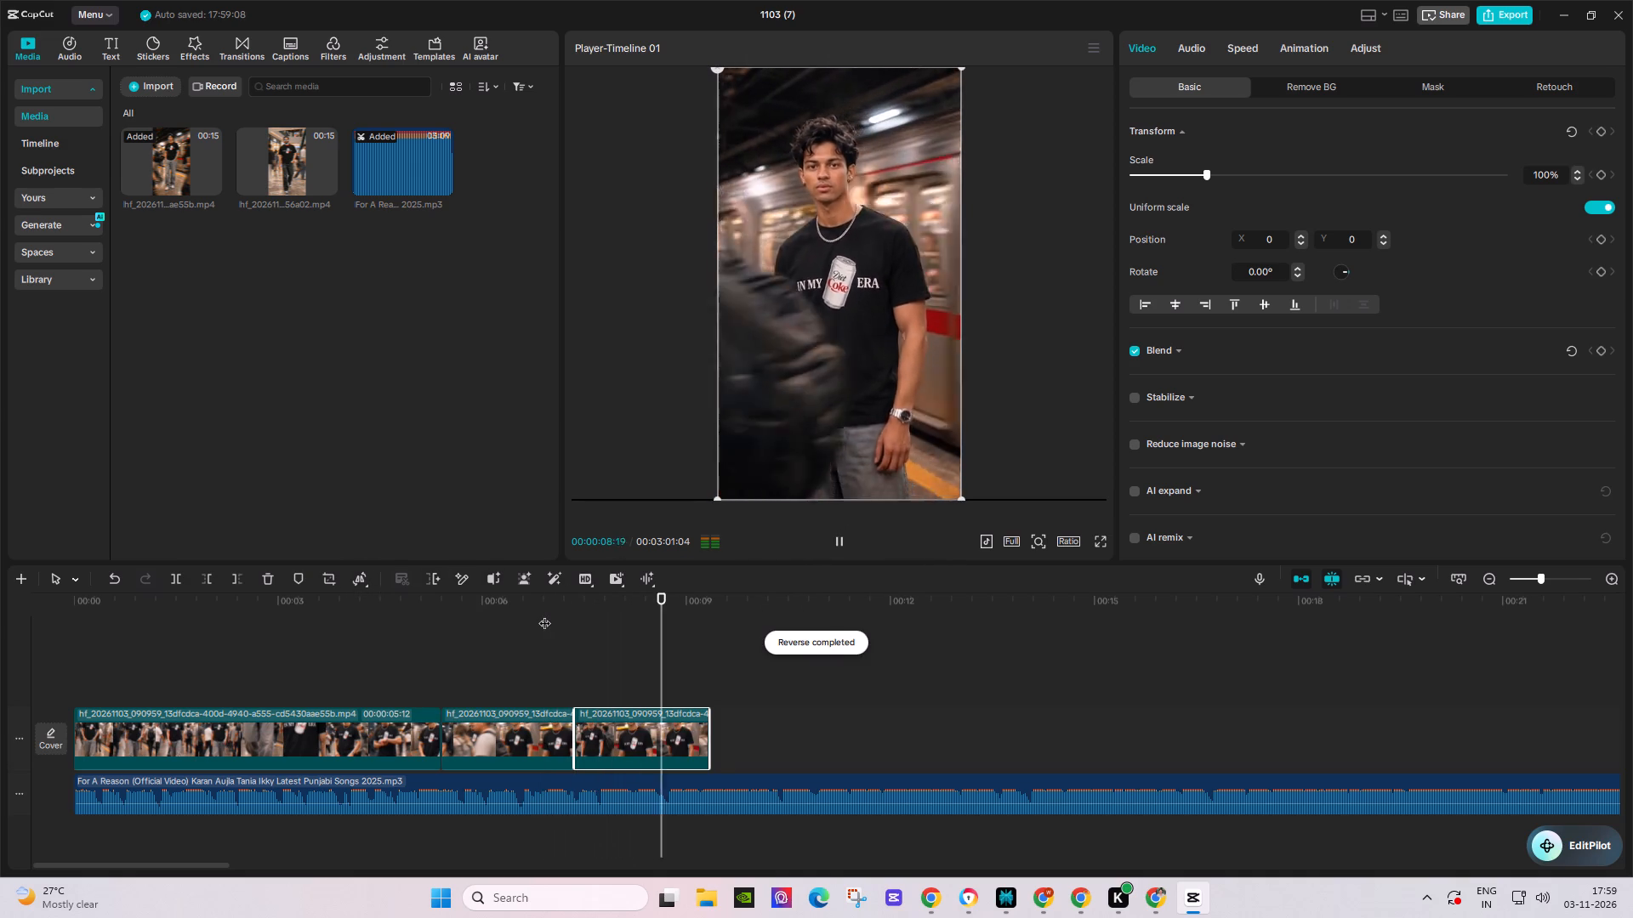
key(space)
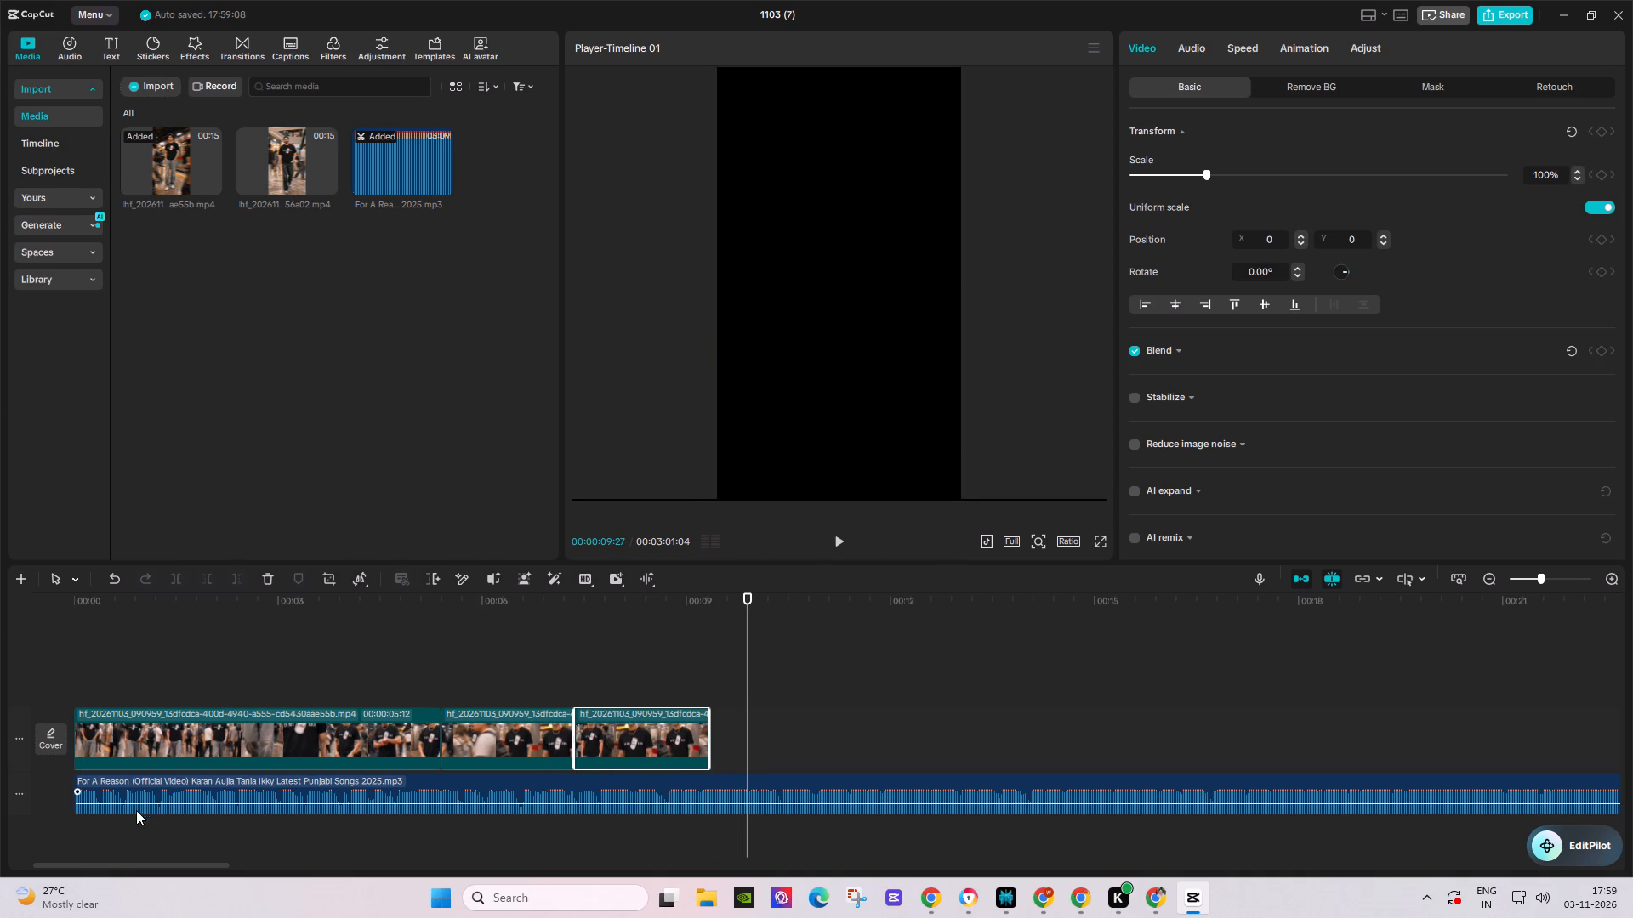
Restore about 3 more seconds of the song's trimmed beginning, keep its start at the timeline's beginning, and preview the edit full screen.
drag(127, 790, 381, 790)
drag(329, 779, 54, 777)
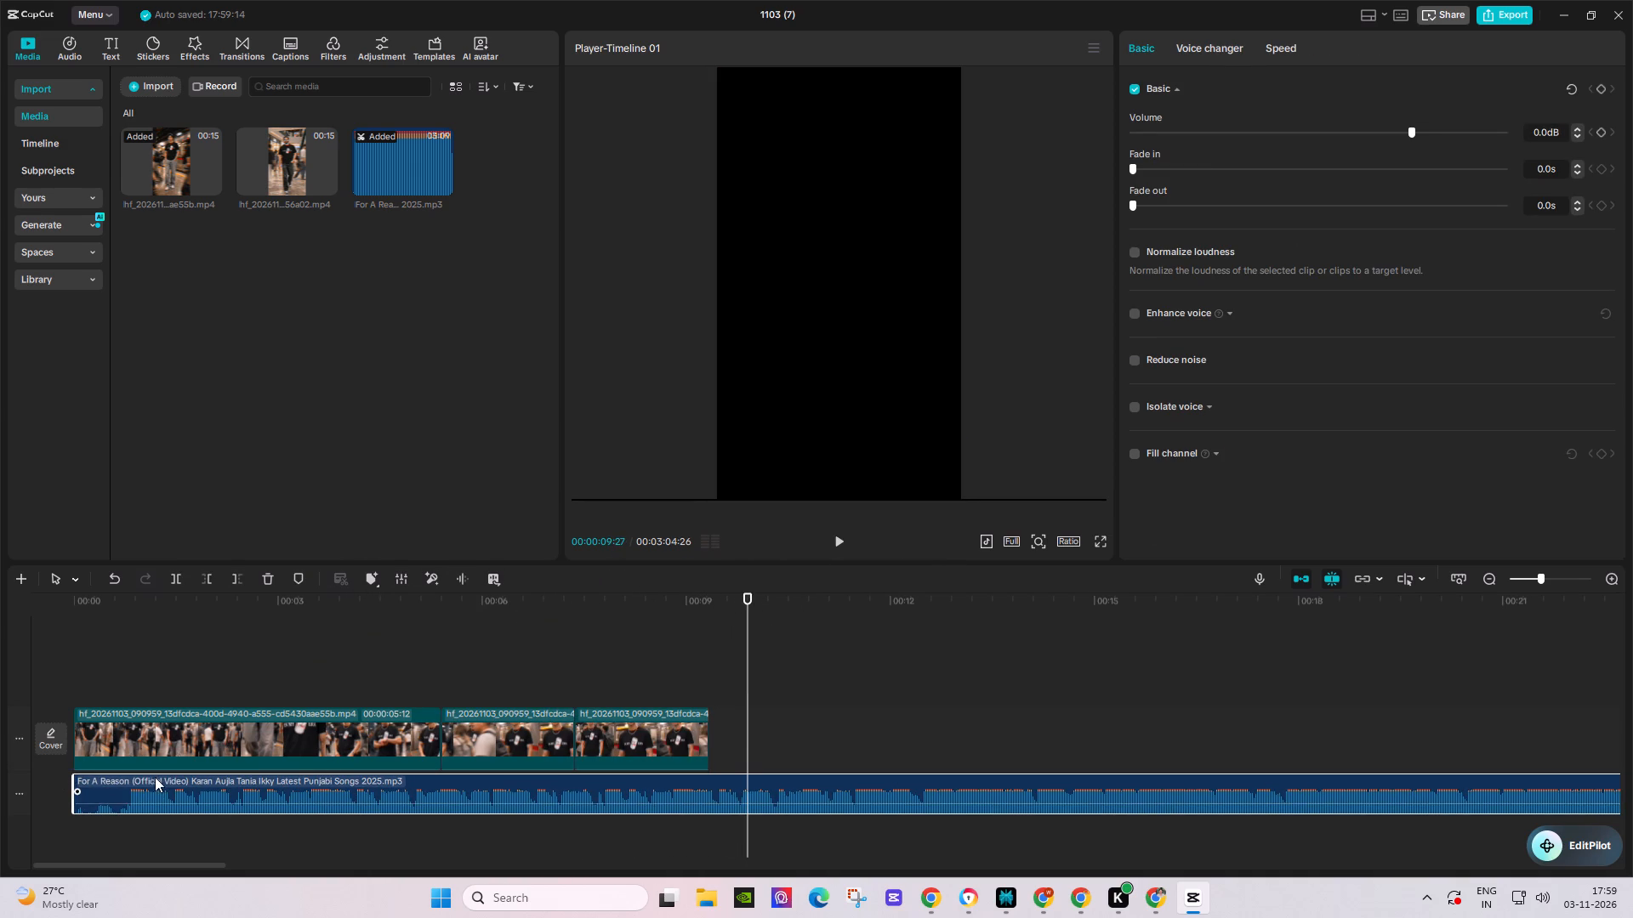
drag(171, 782, 146, 784)
drag(77, 777, 128, 784)
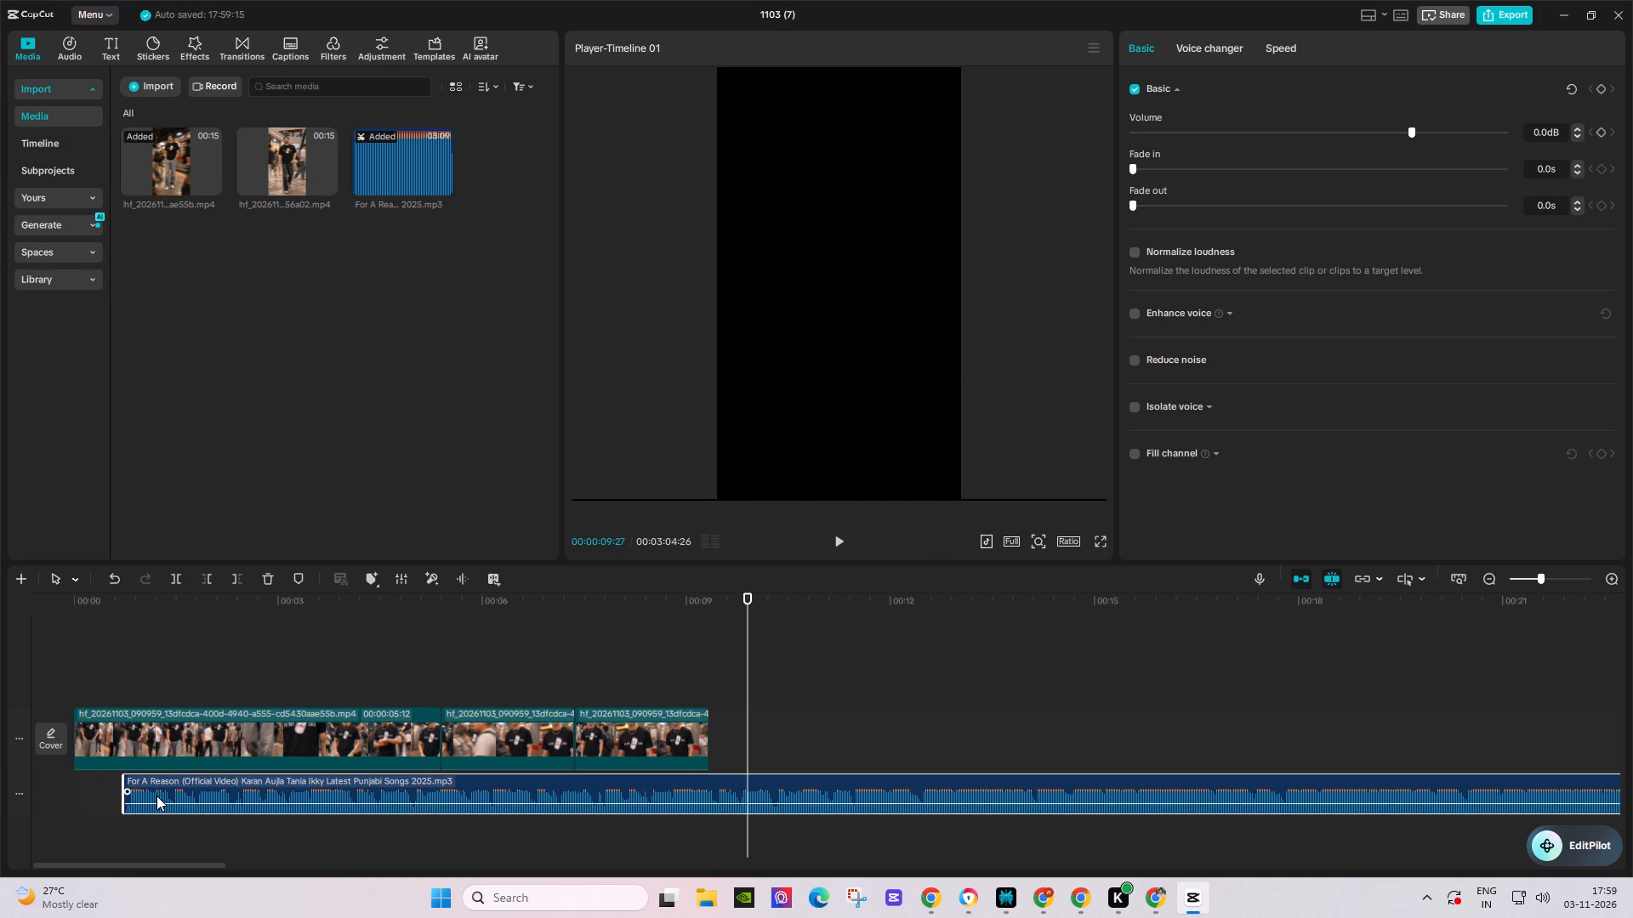
drag(151, 796, 81, 796)
drag(93, 604, 42, 604)
key(space)
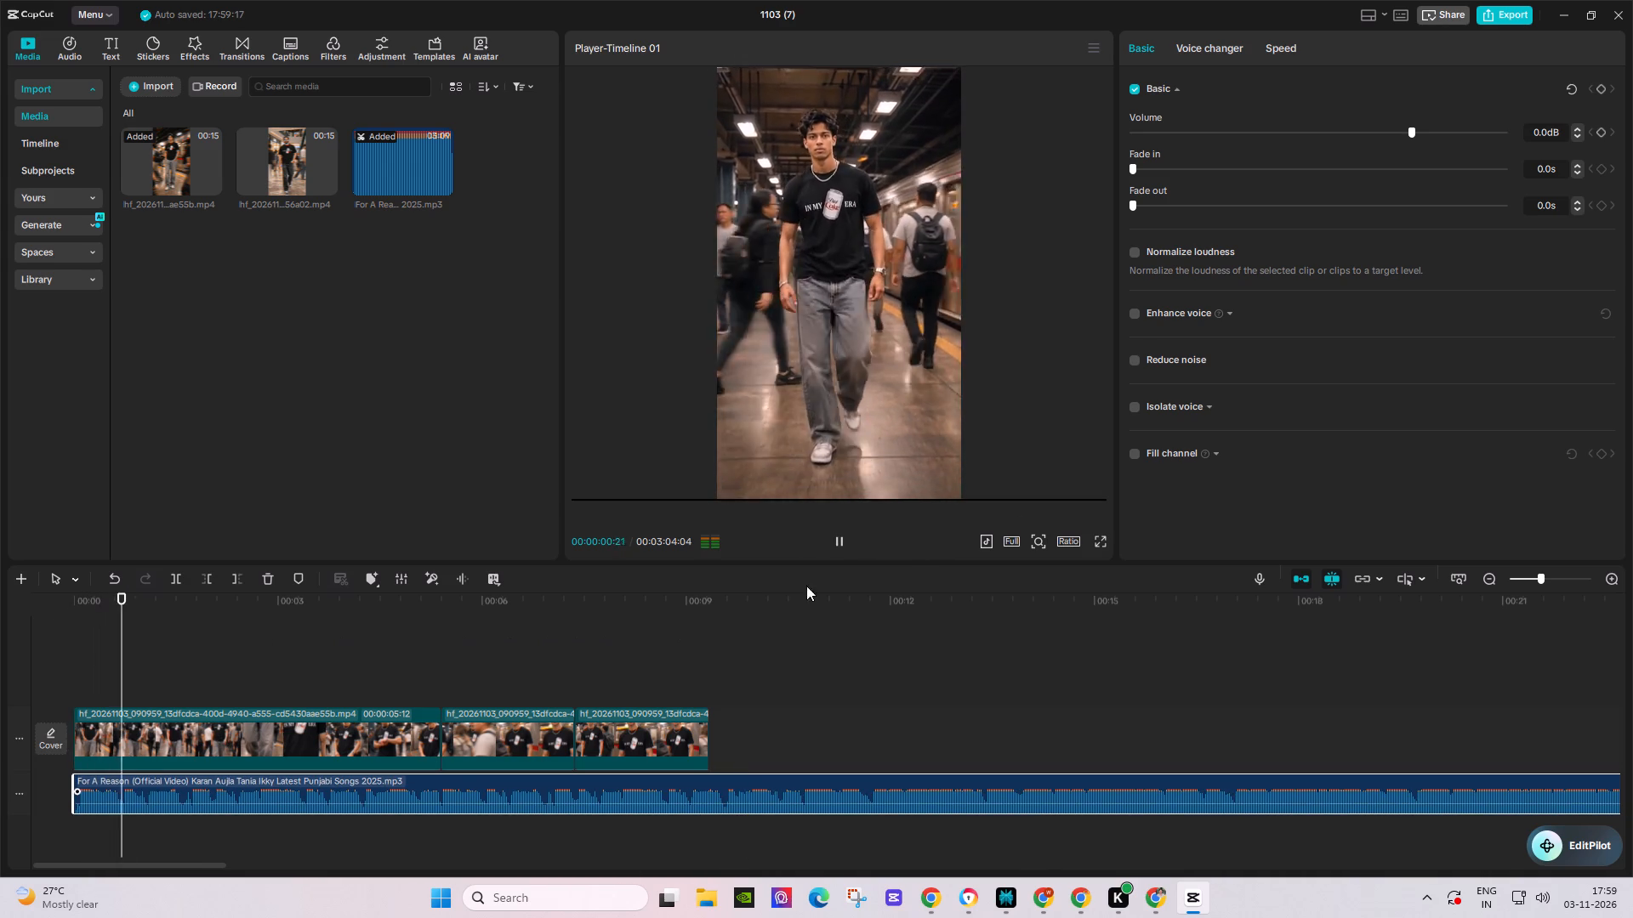
click(1101, 542)
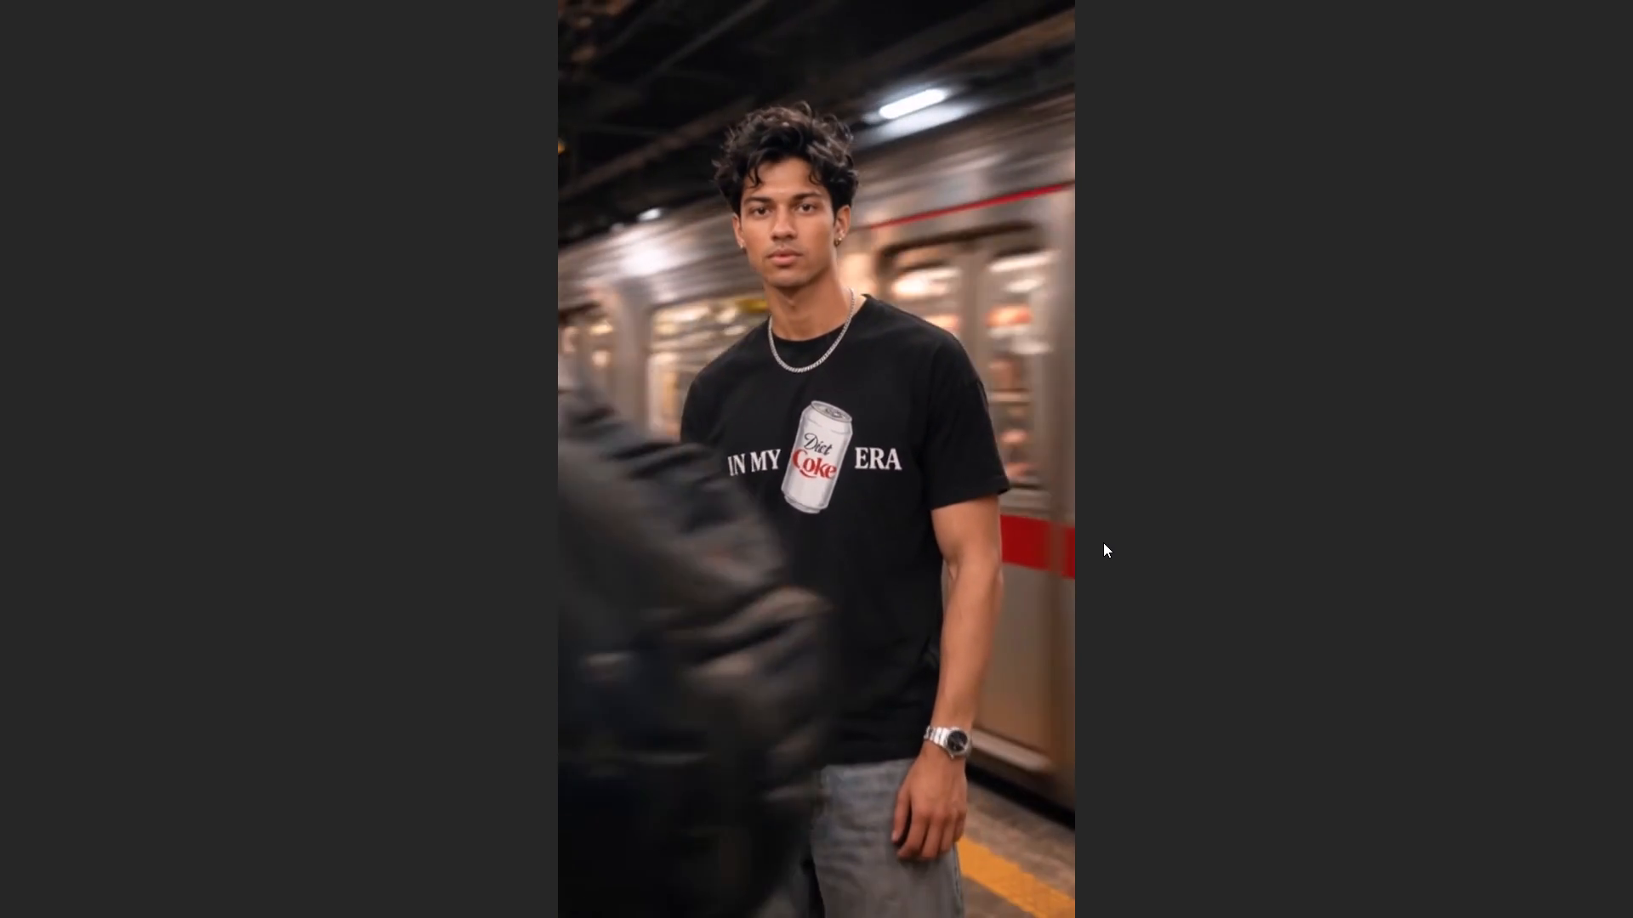
click(1022, 542)
key(space)
click(1043, 850)
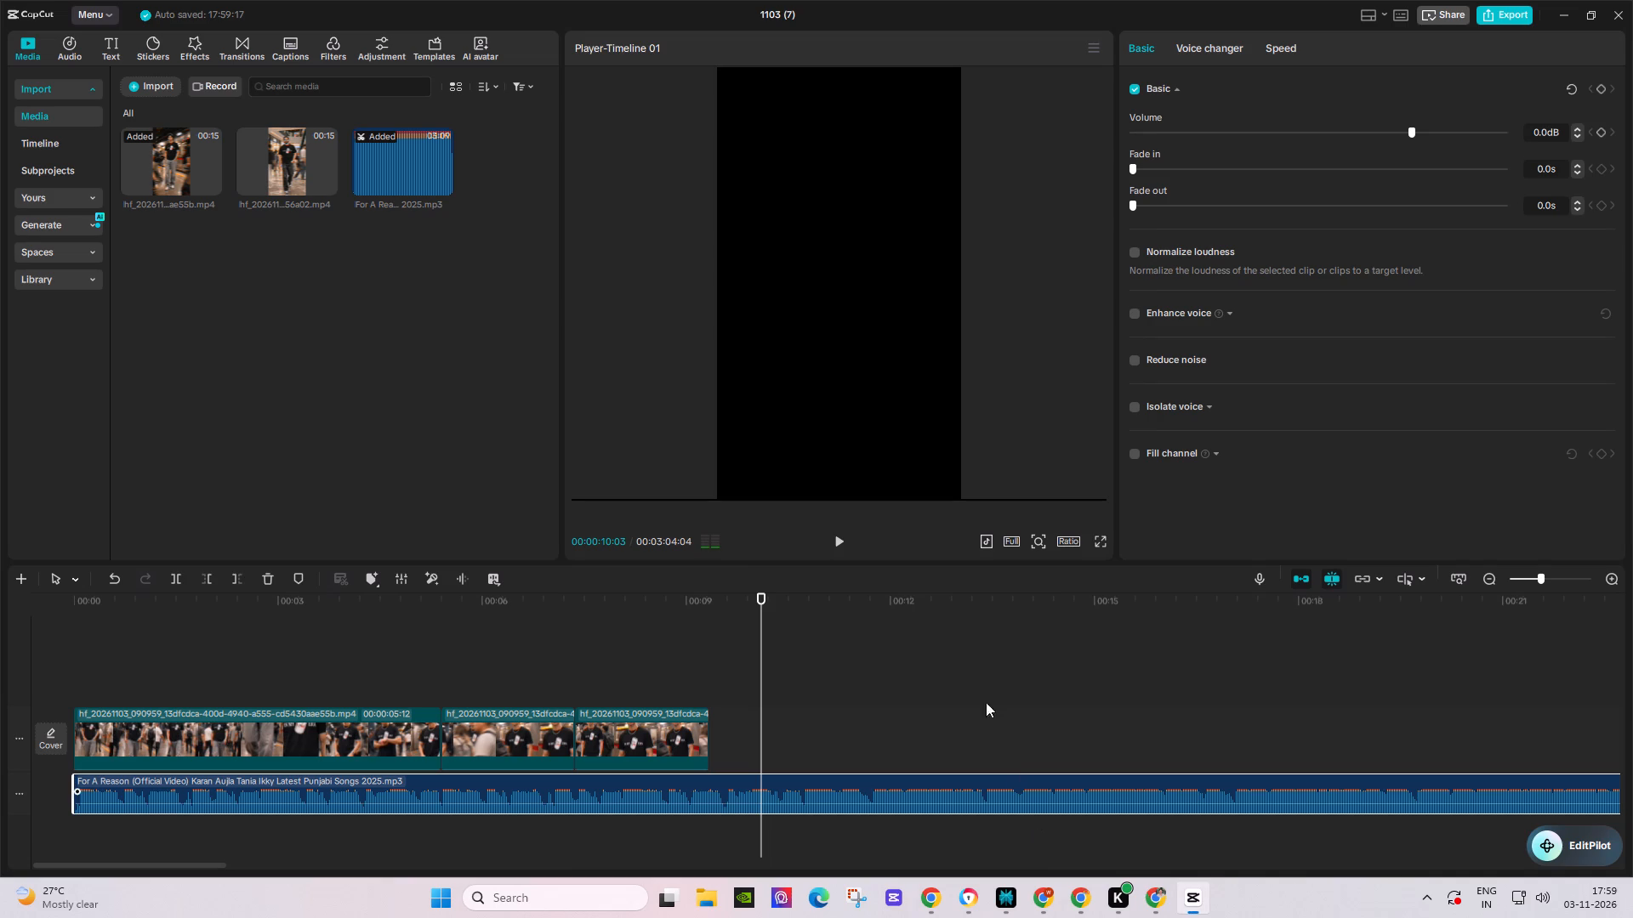
Cut off the song after 00:00:09:16, just past the last video segment, and try to pull its end back to that segment's end.
click(651, 606)
key(space)
key(space)
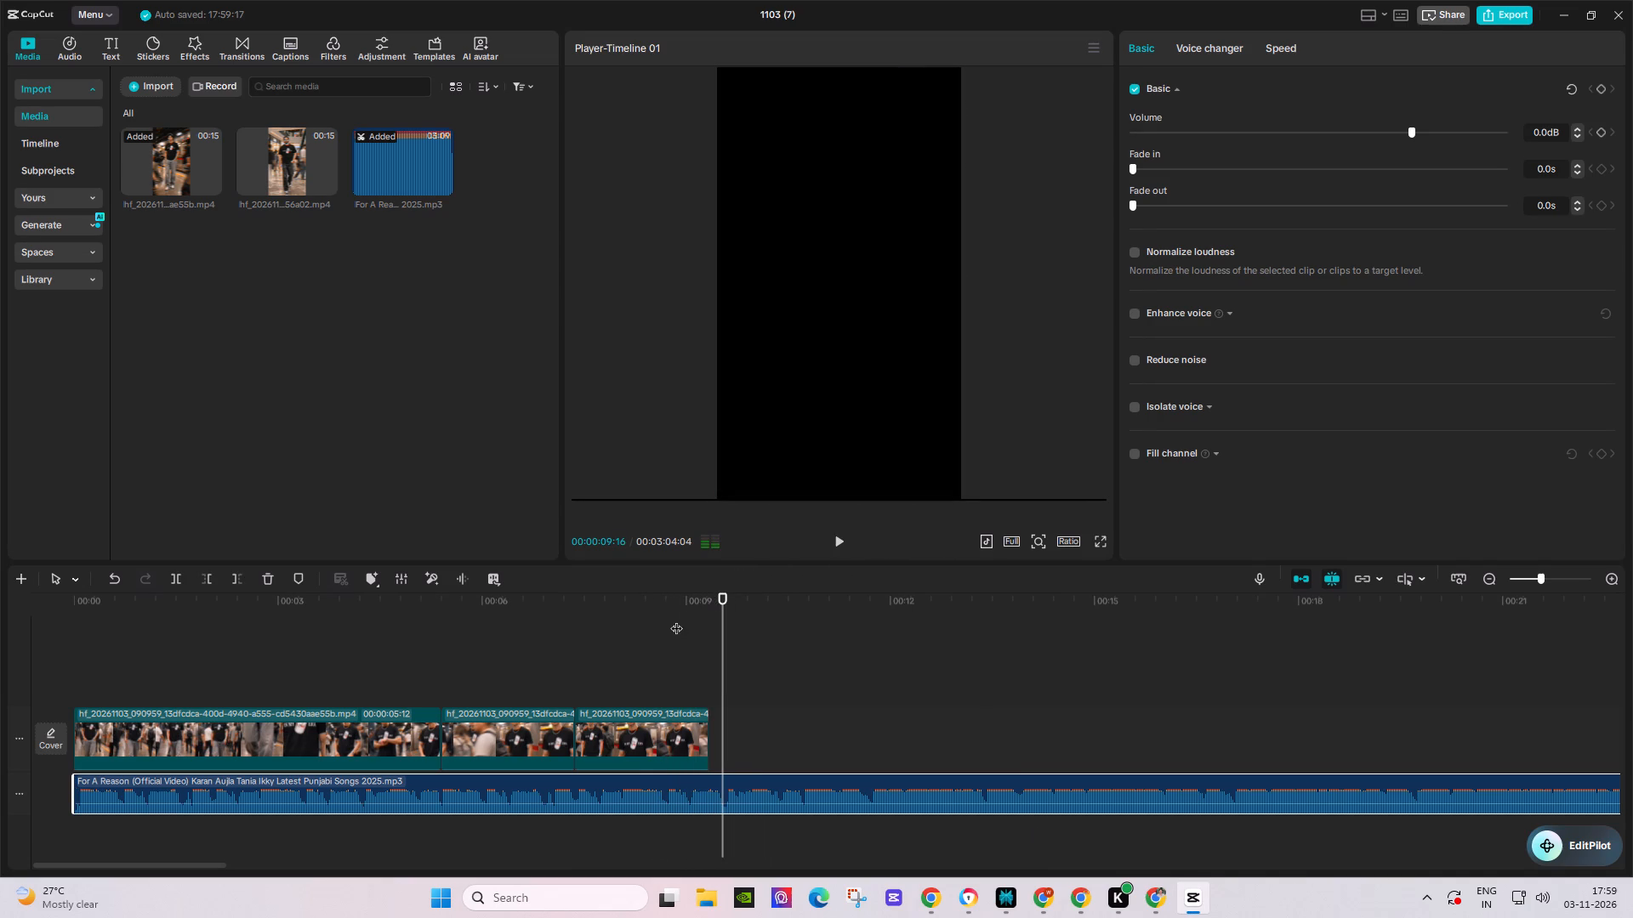
click(235, 582)
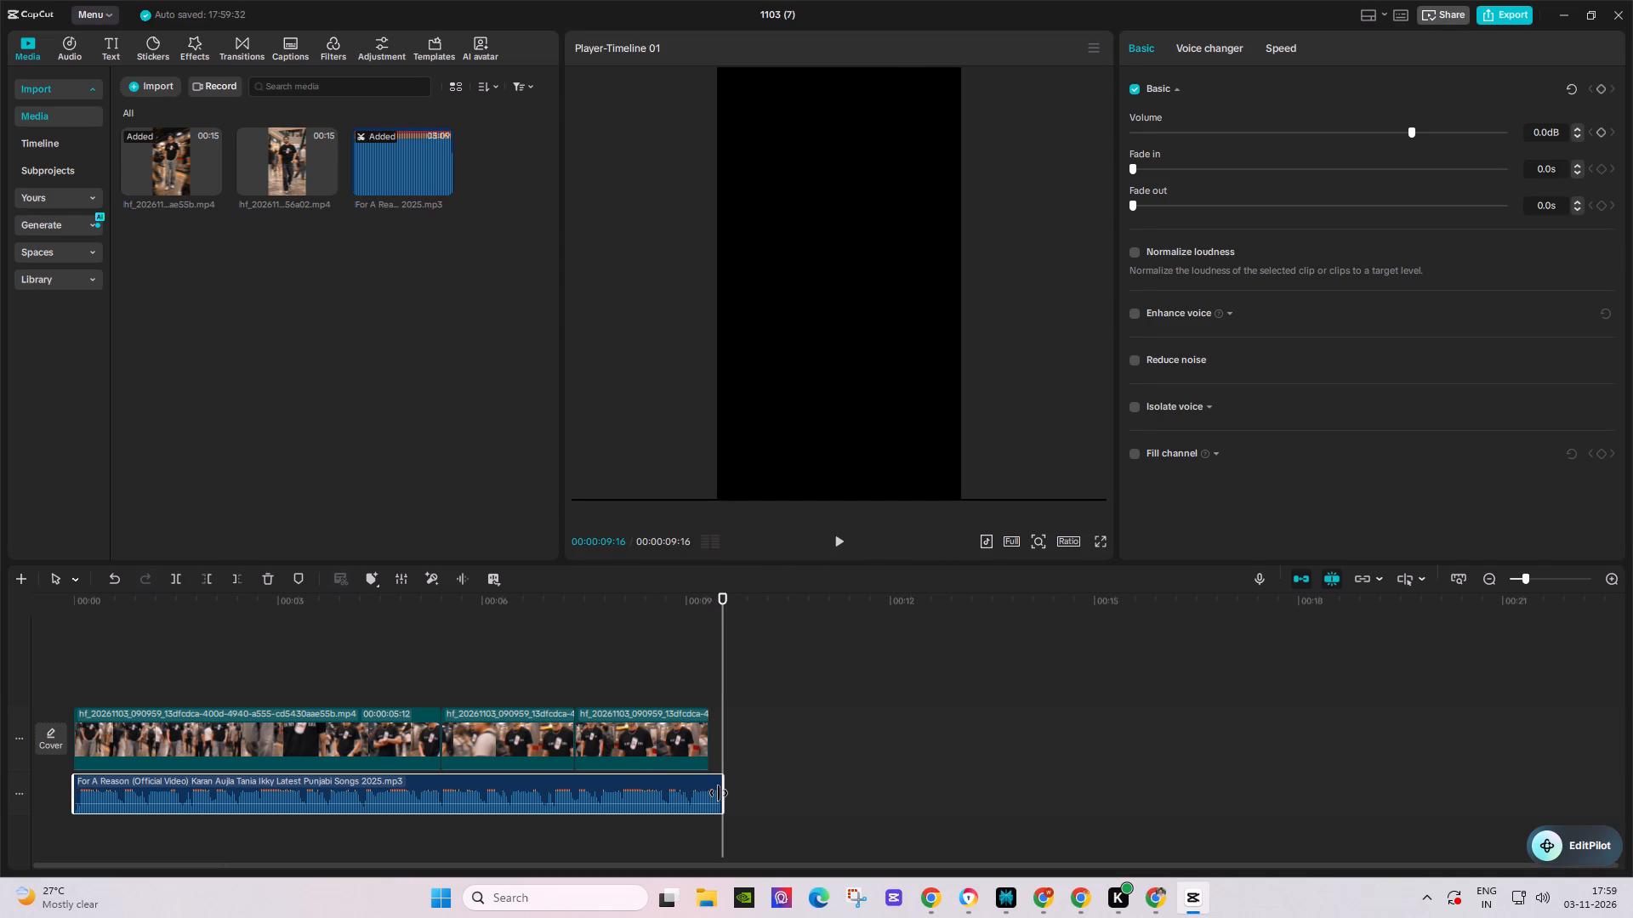
drag(720, 787, 708, 785)
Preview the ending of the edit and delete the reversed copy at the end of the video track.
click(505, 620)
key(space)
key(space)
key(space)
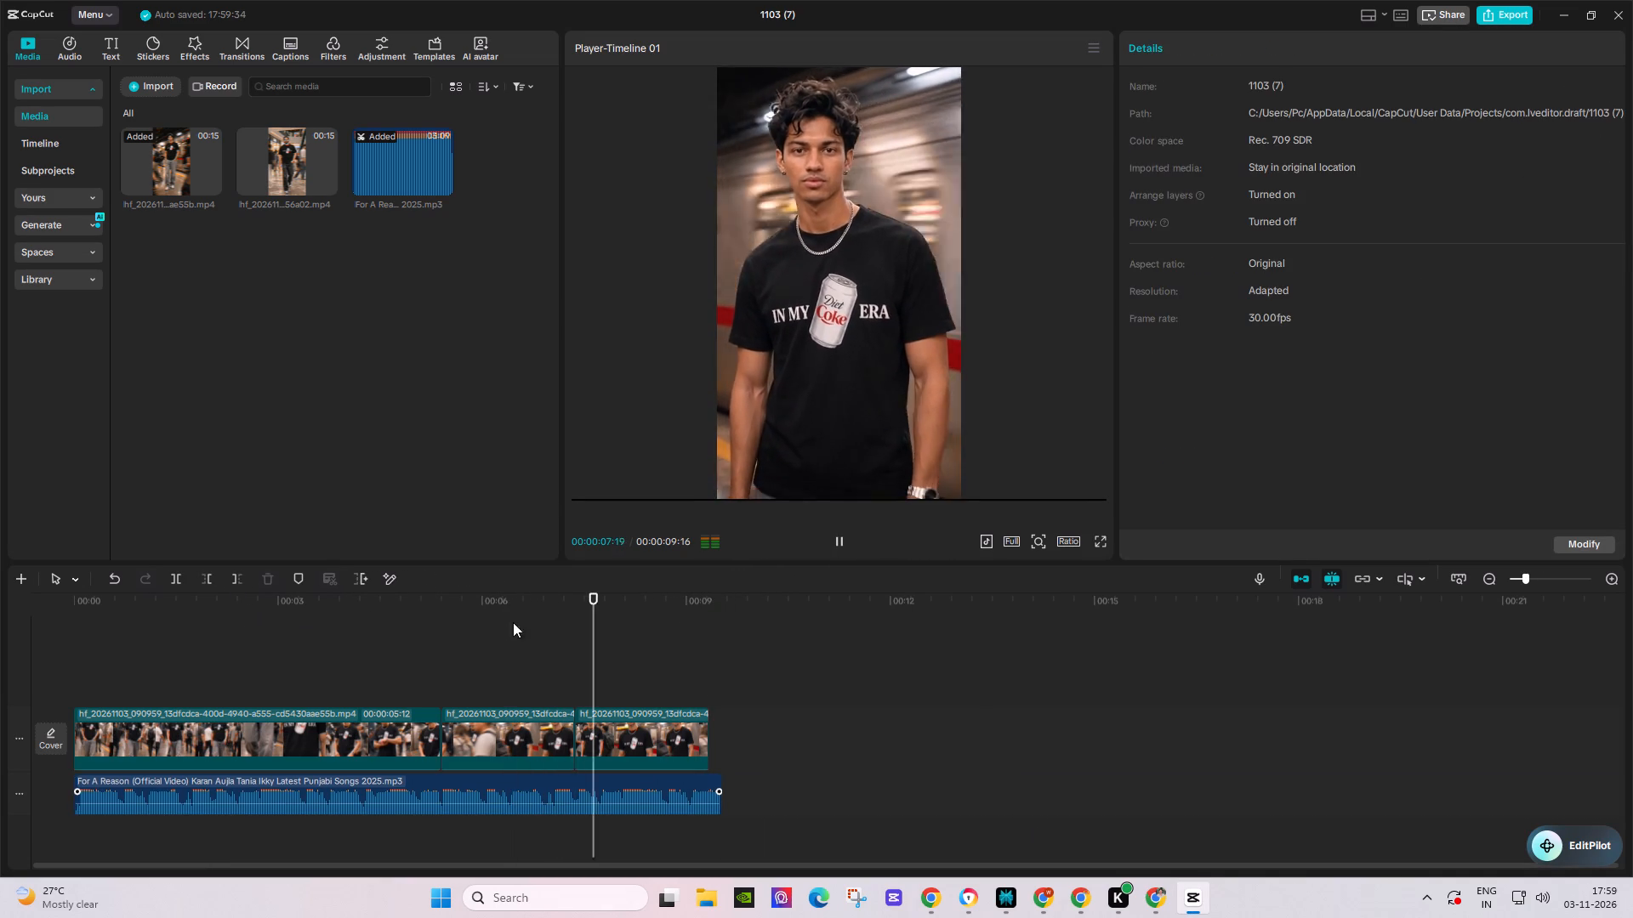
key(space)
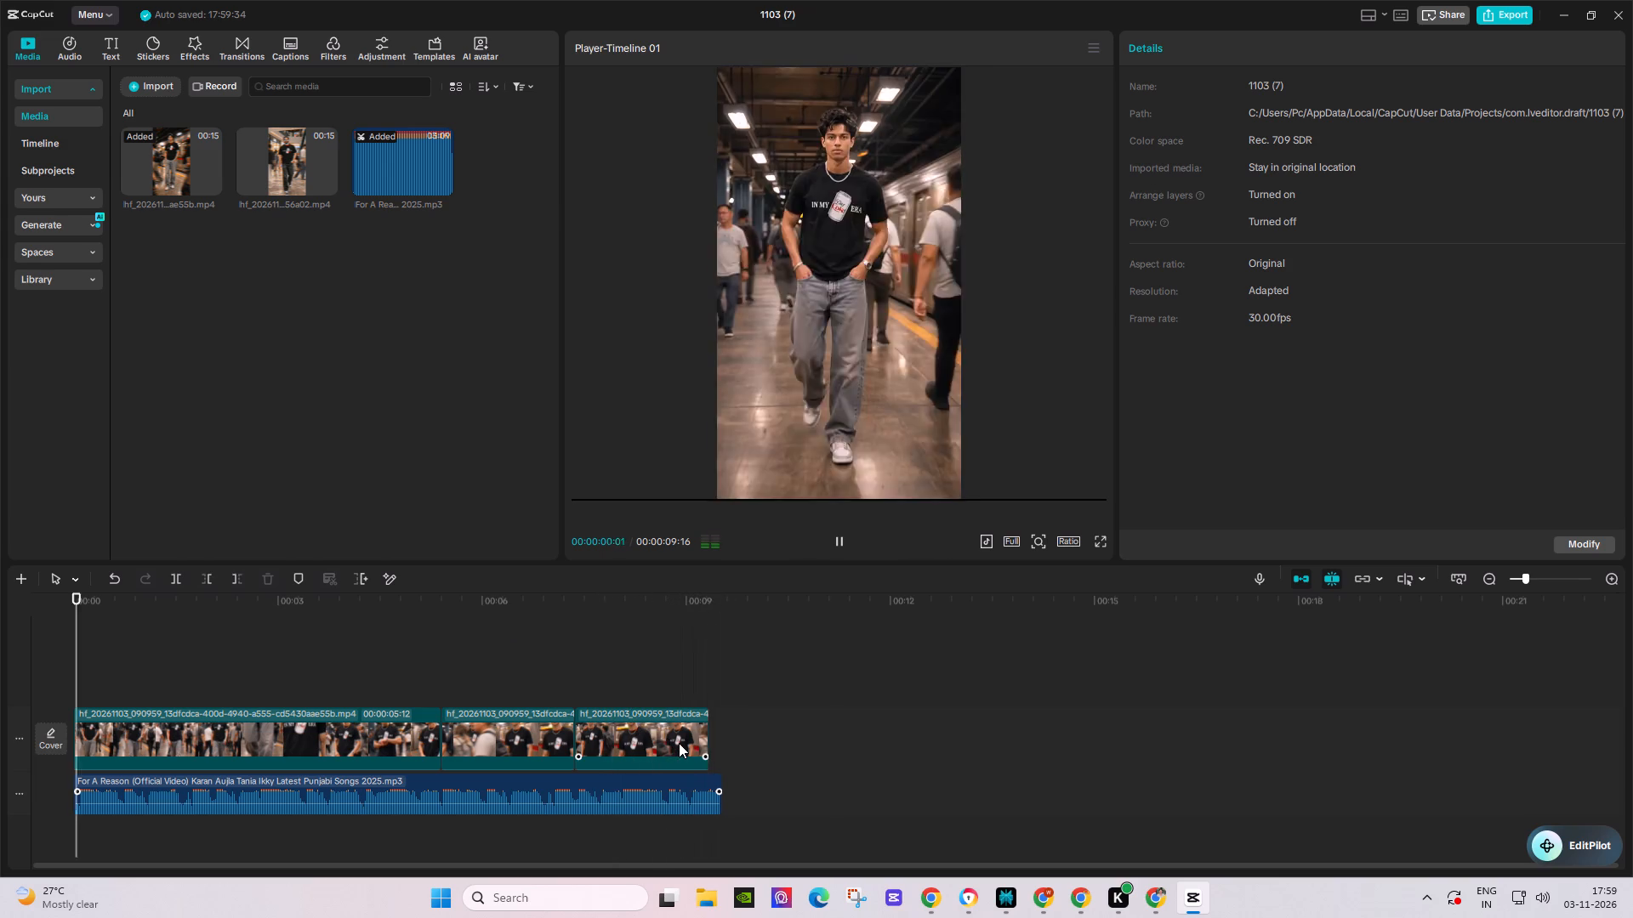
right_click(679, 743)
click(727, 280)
Shorten the song to the video's end at 00:00:07:11, give it a fade-out of about 2 seconds, and preview the ending.
click(682, 787)
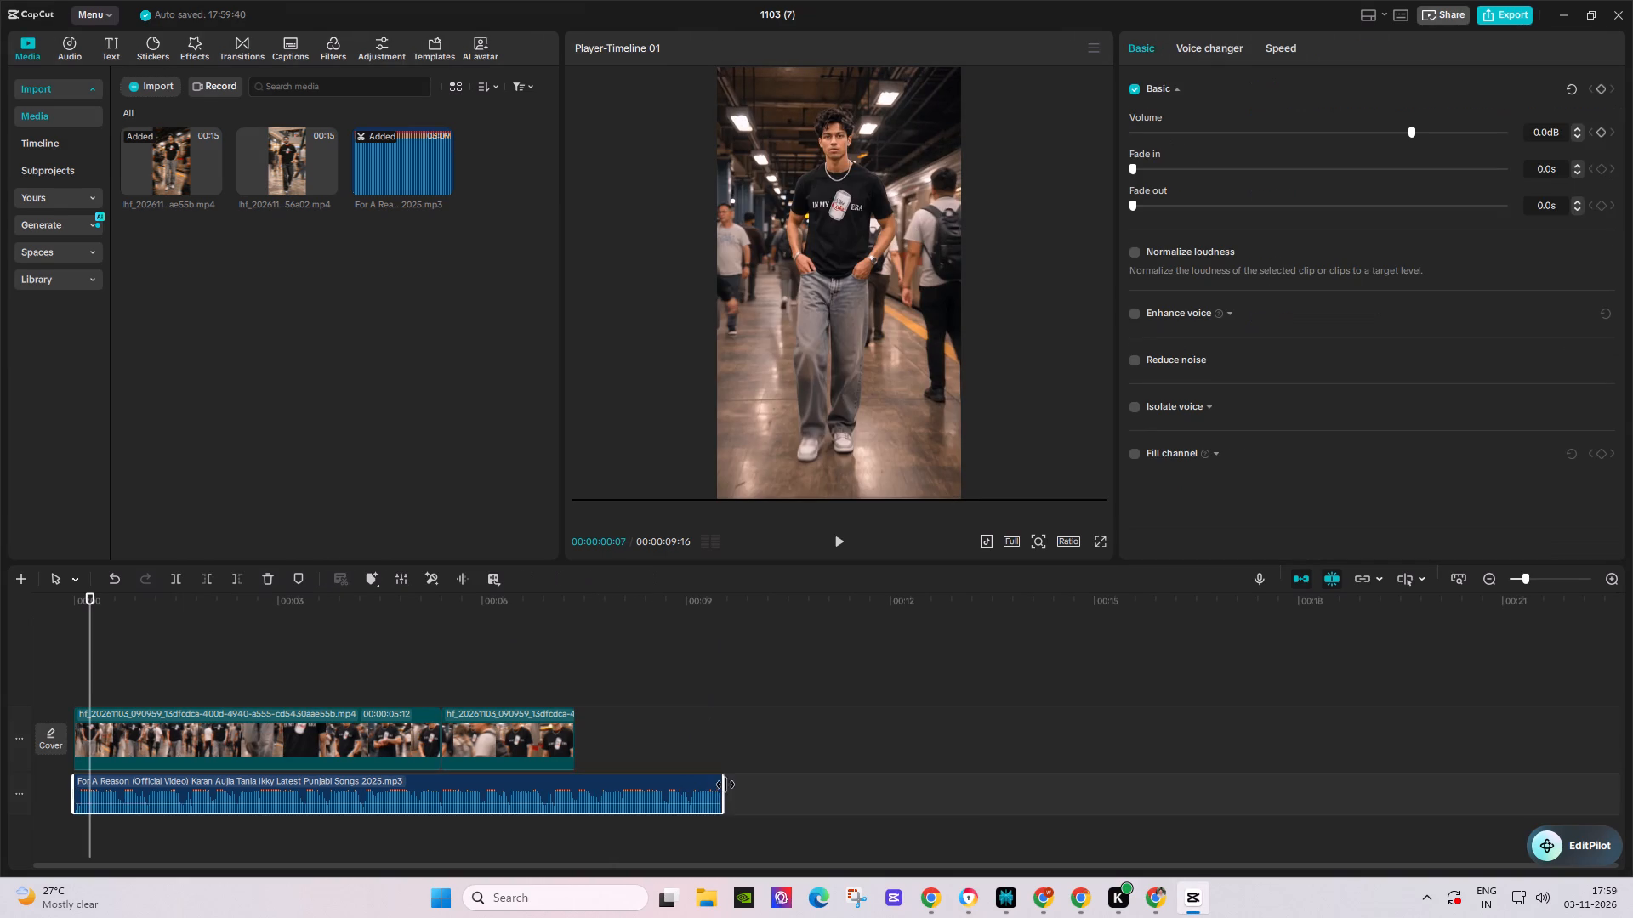
drag(720, 784, 578, 784)
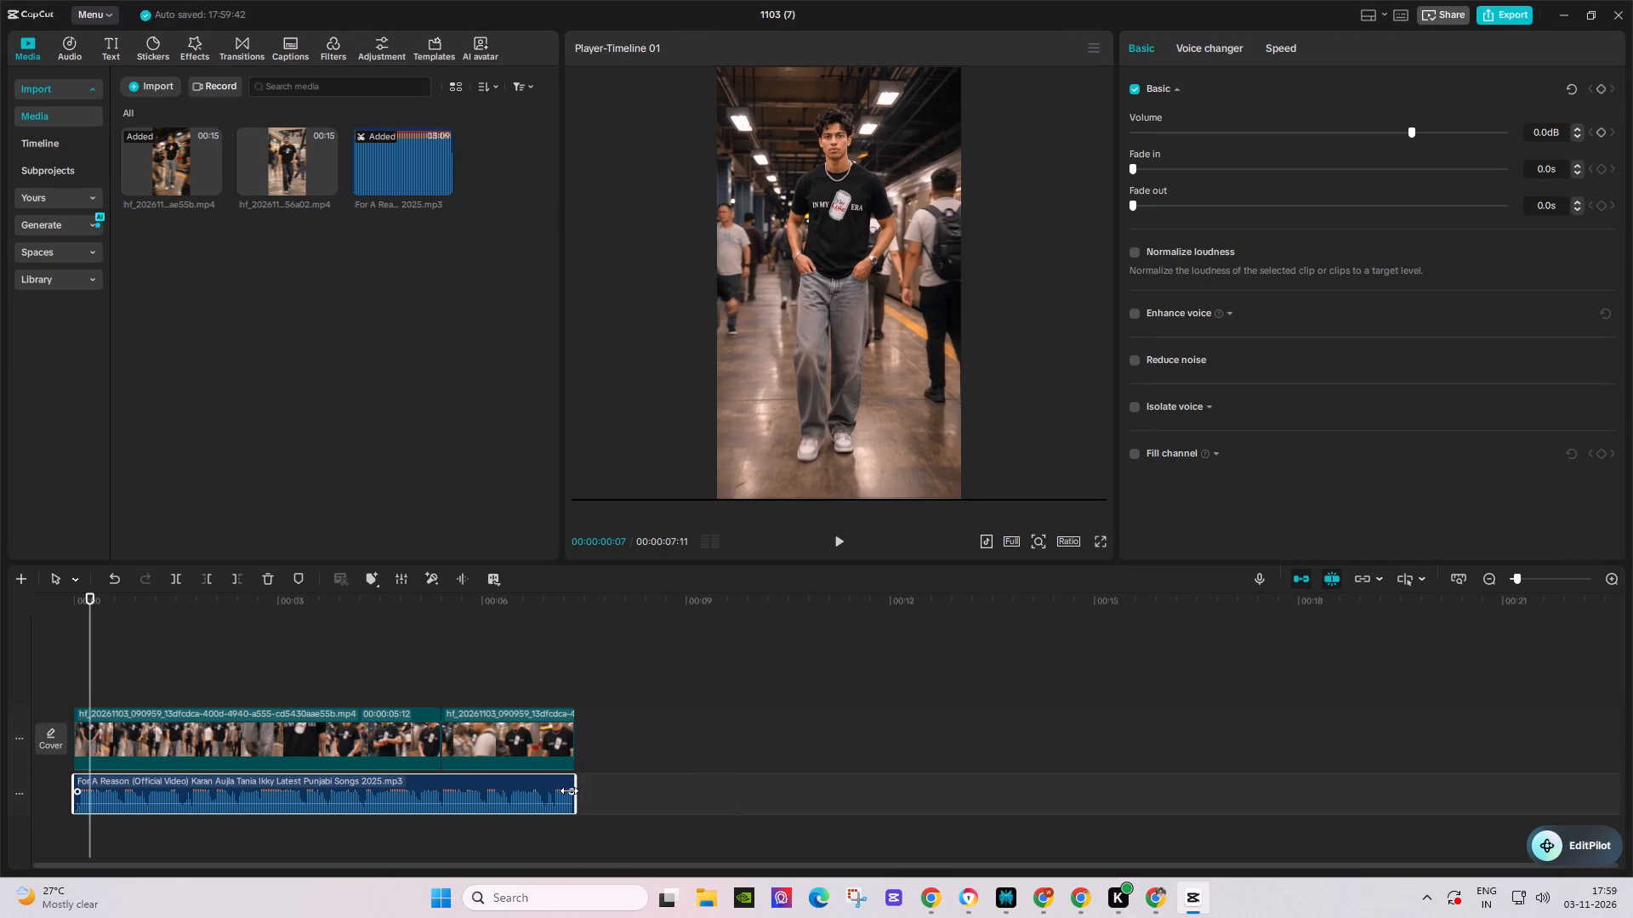
drag(569, 791, 418, 791)
click(488, 620)
key(space)
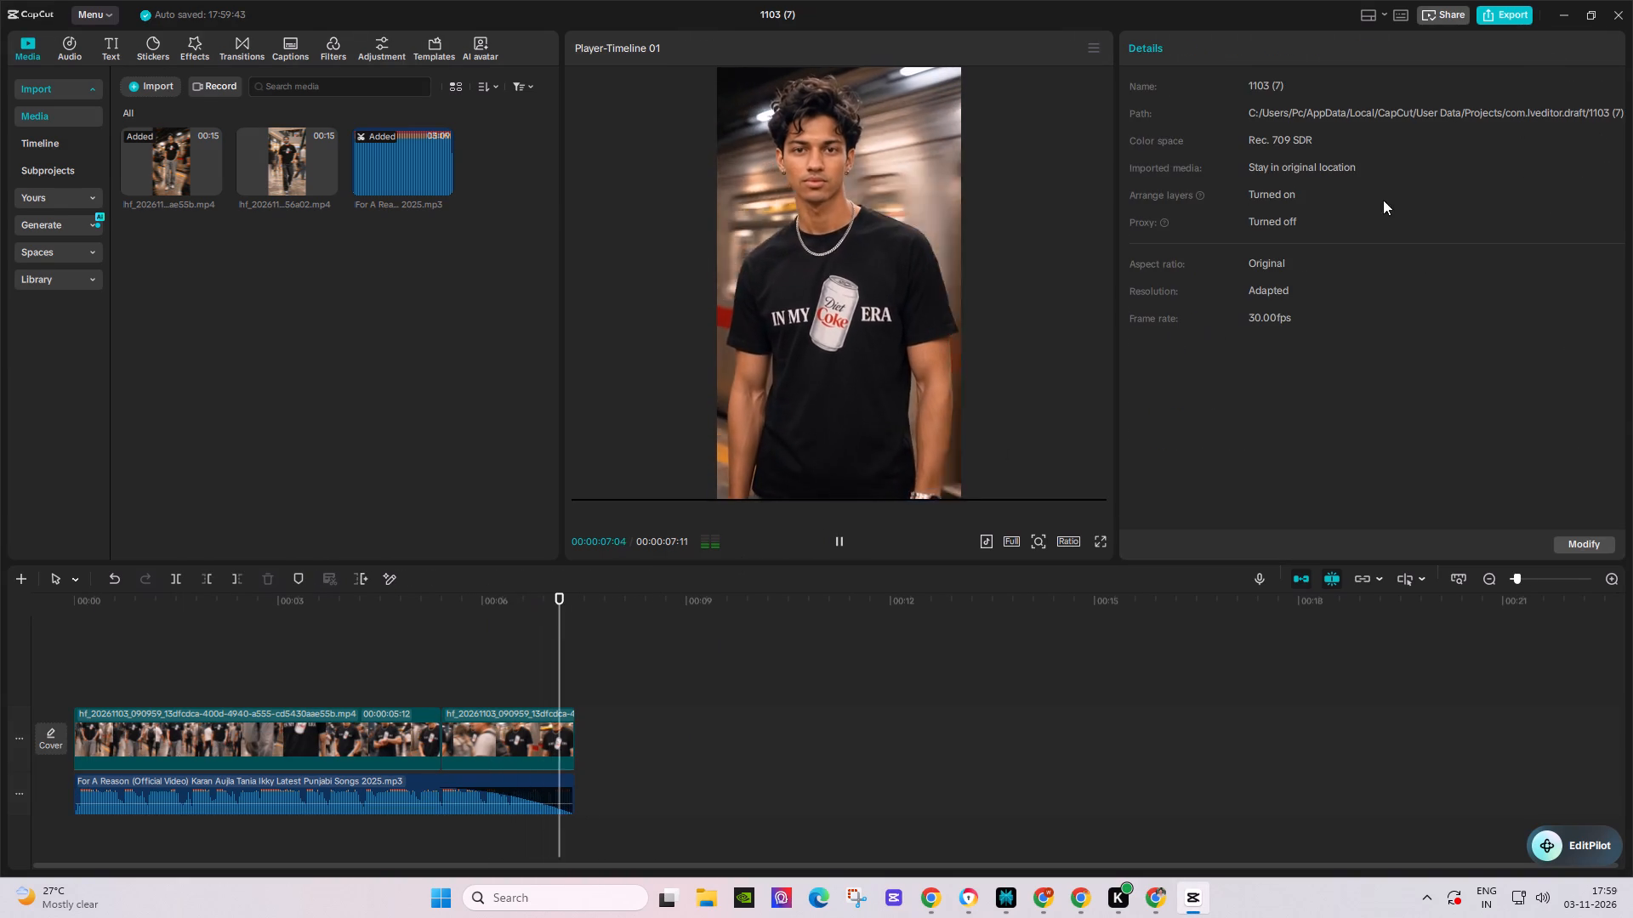
Open the export settings, try Bold Statement Tee as the file name, and clear the name again.
click(1497, 17)
drag(959, 244, 840, 243)
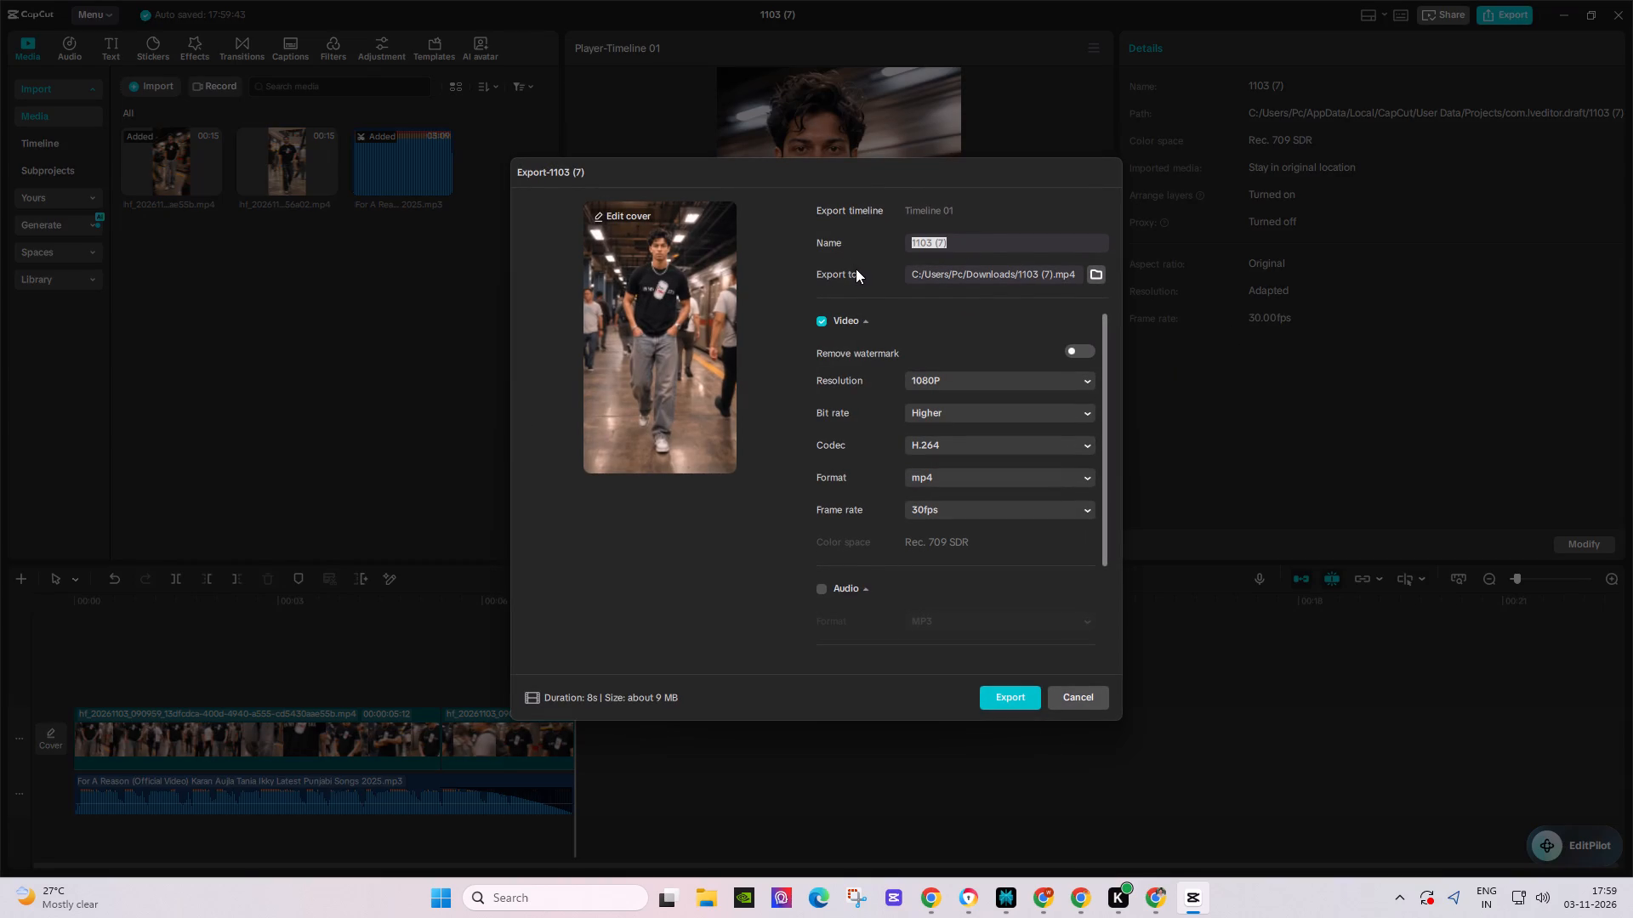
key(ctrl+v)
drag(1005, 245, 862, 251)
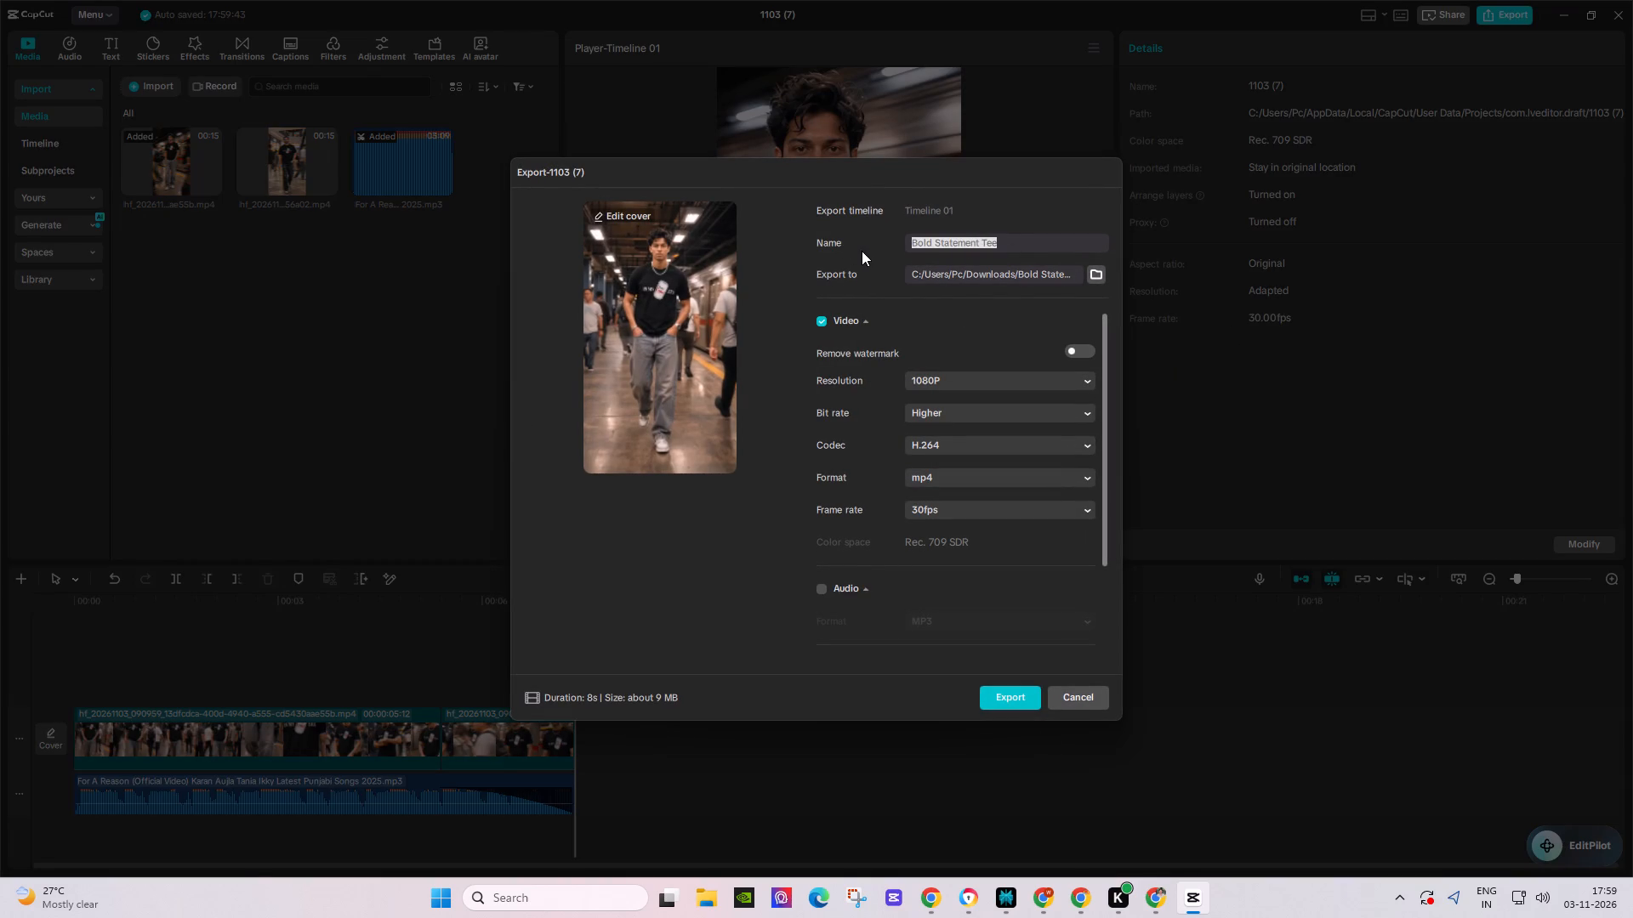
key(BackSpace)
Copy the name of the file "diet coke video 1 higgs By Him" in the Downloads folder.
click(695, 893)
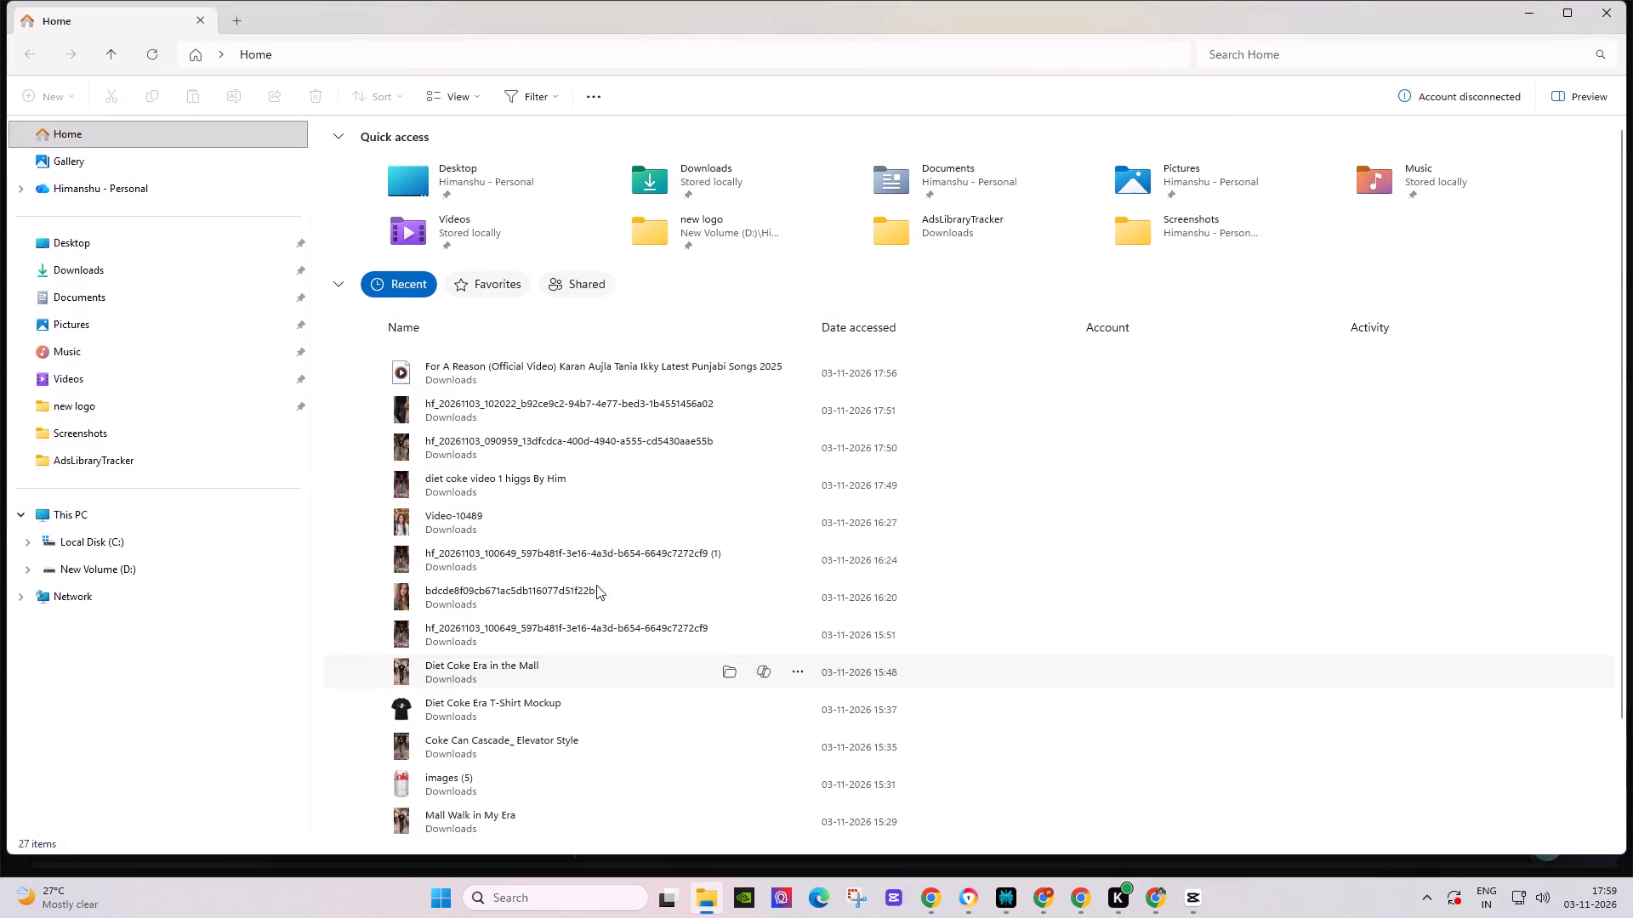
click(225, 280)
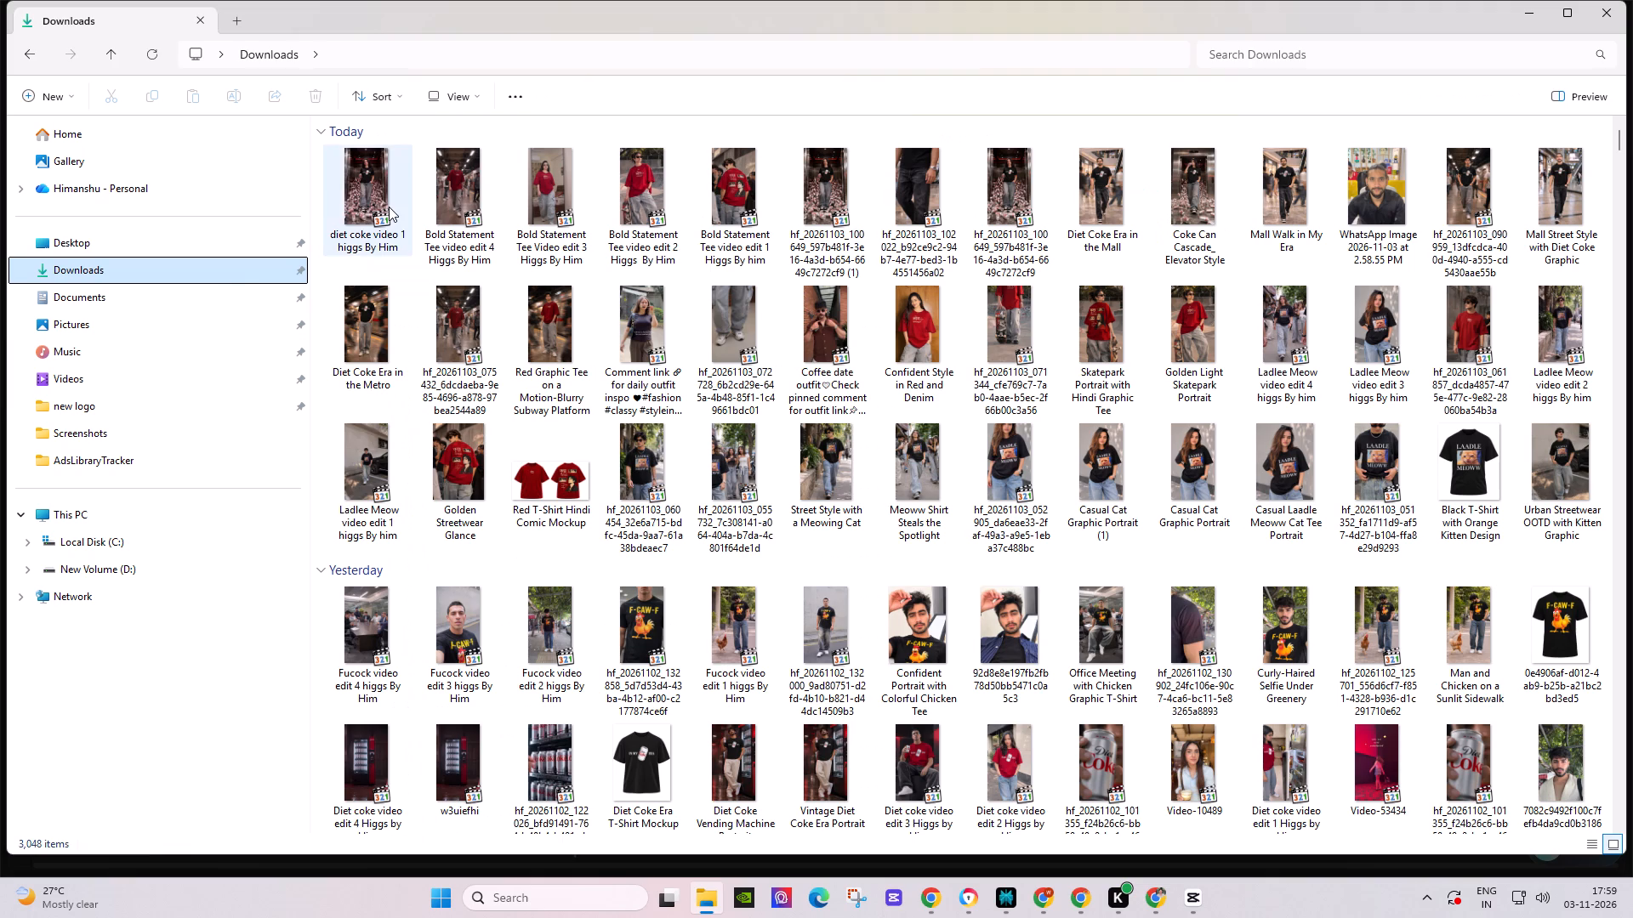
click(389, 207)
right_click(389, 207)
click(533, 224)
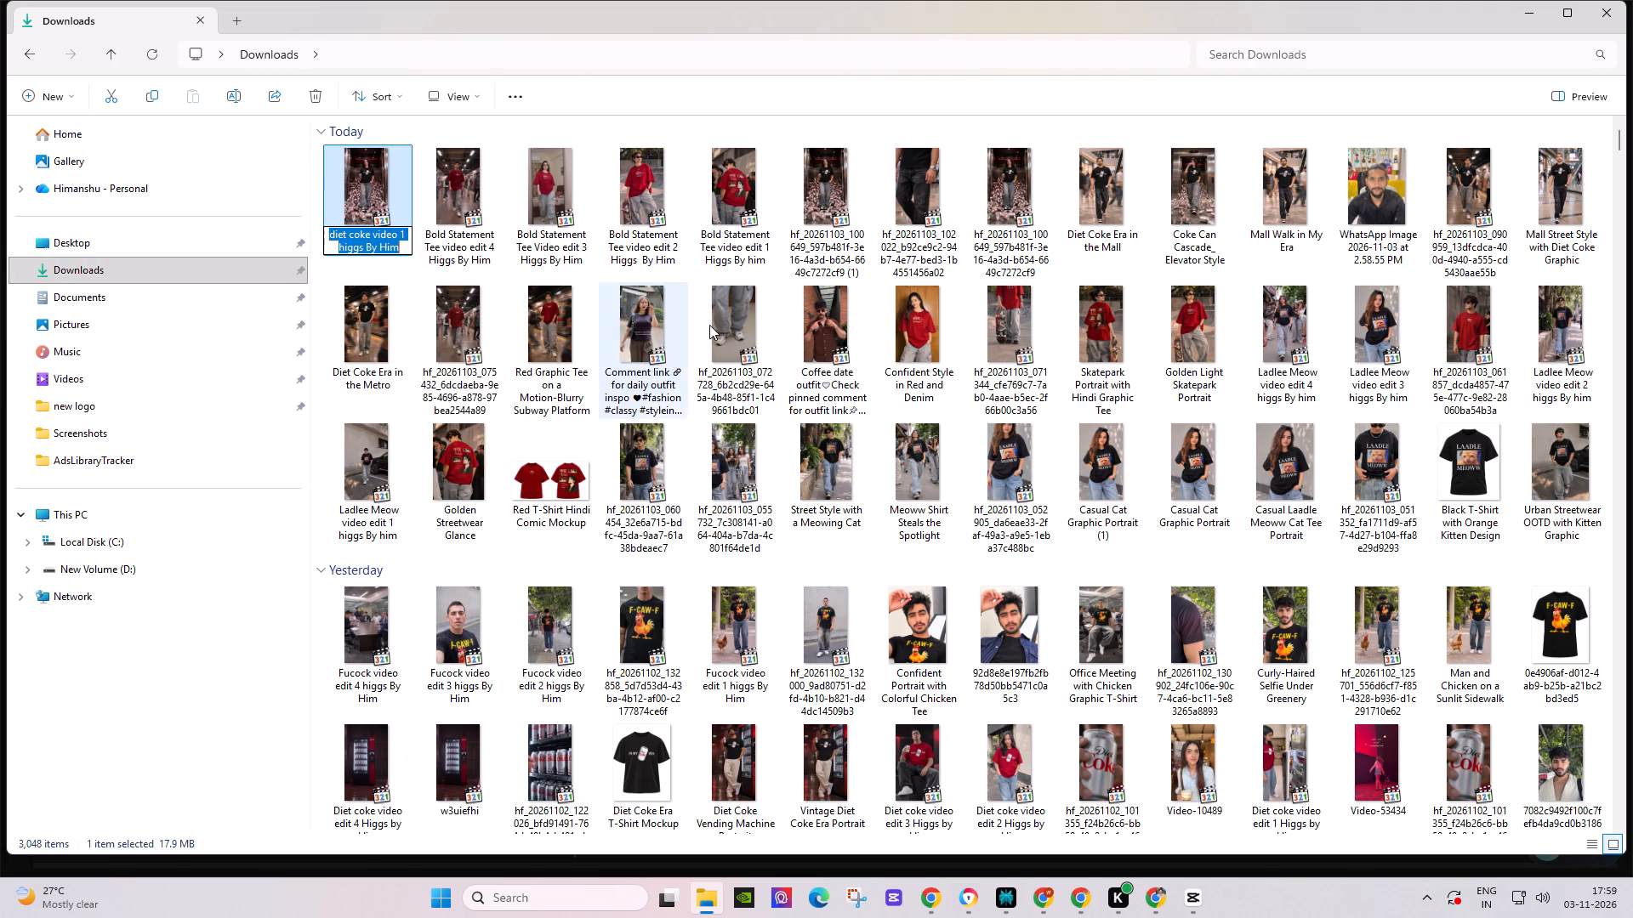
key(ctrl+c)
Back in CapCut, name the export "diet coke video 2 higgs By Him", export it as a 1080P mp4 and close the export window.
click(1196, 904)
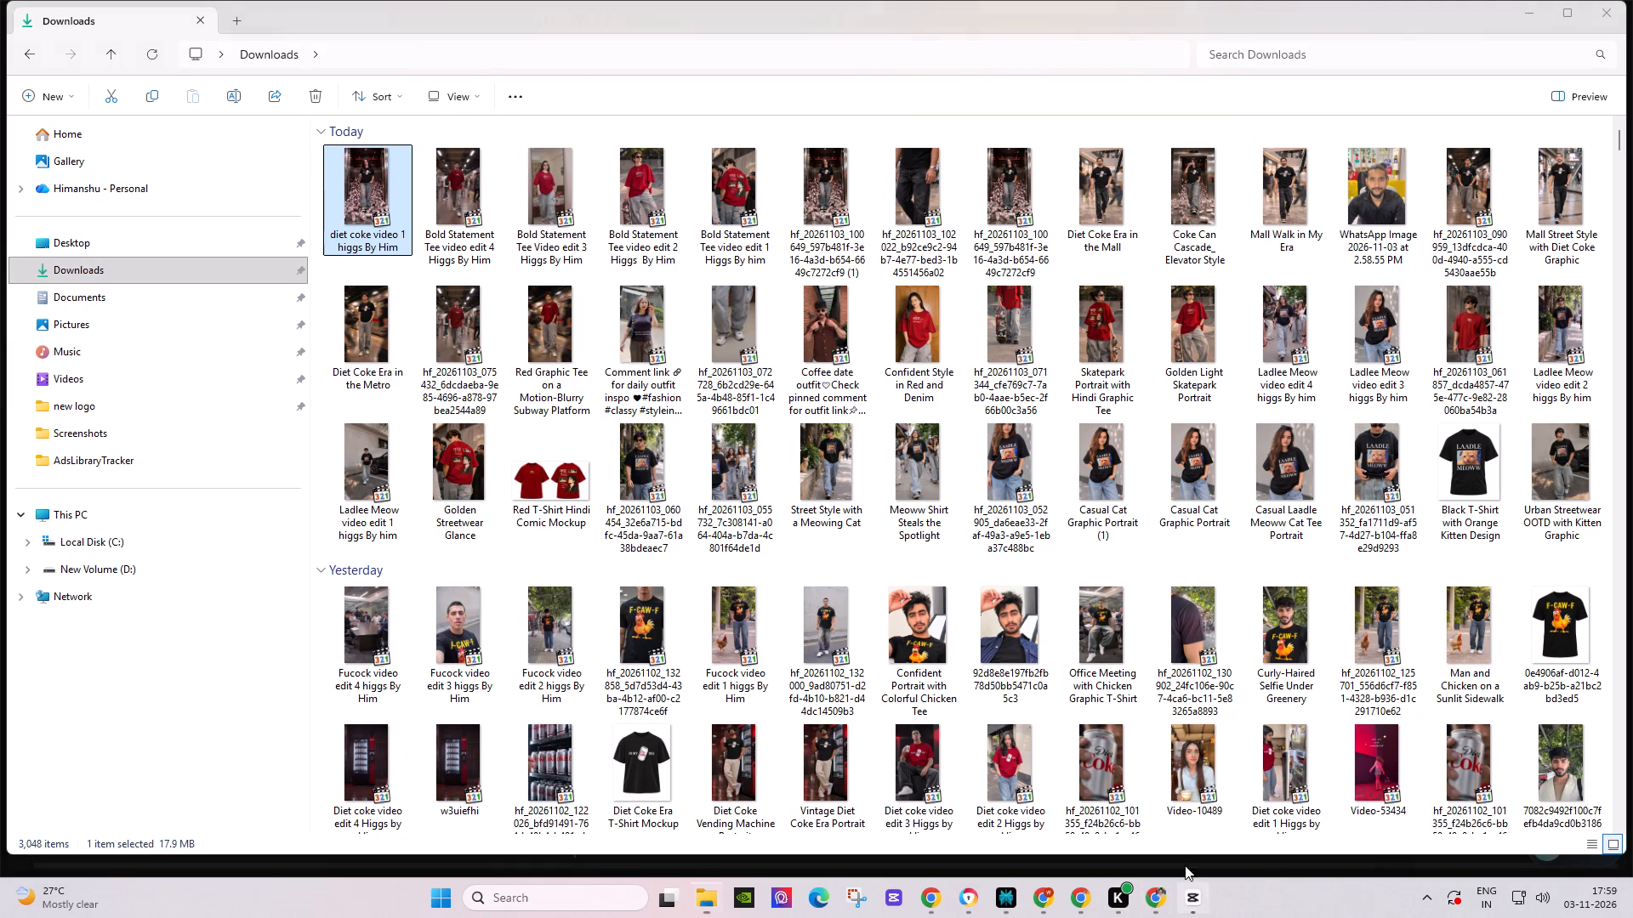
click(1189, 903)
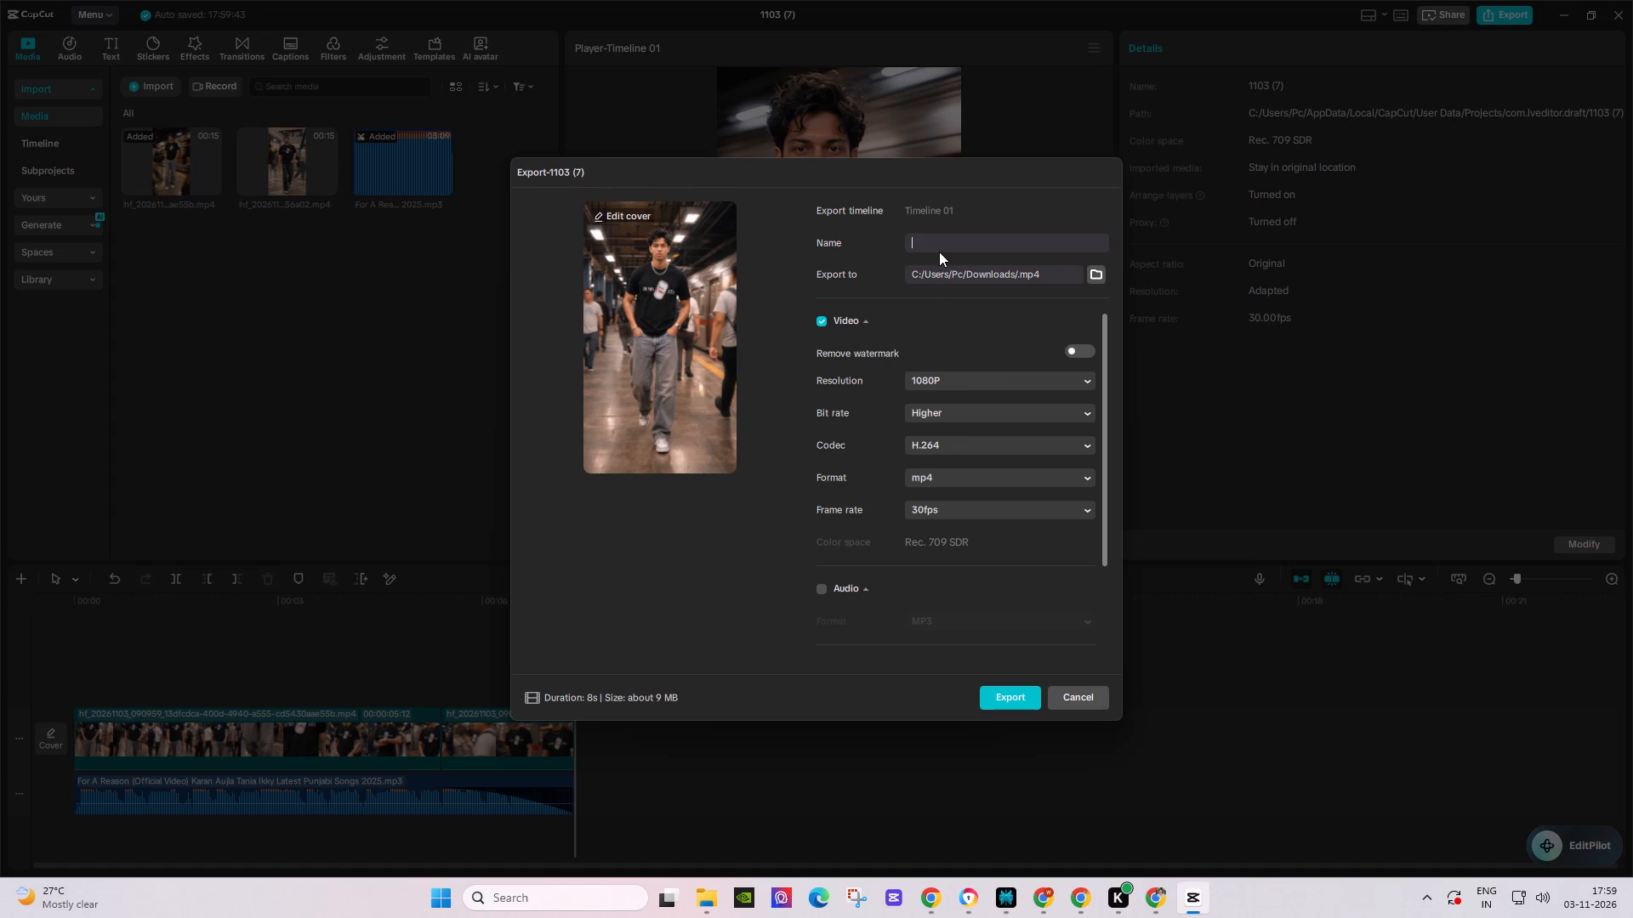
key(ctrl+v)
click(987, 242)
key(2)
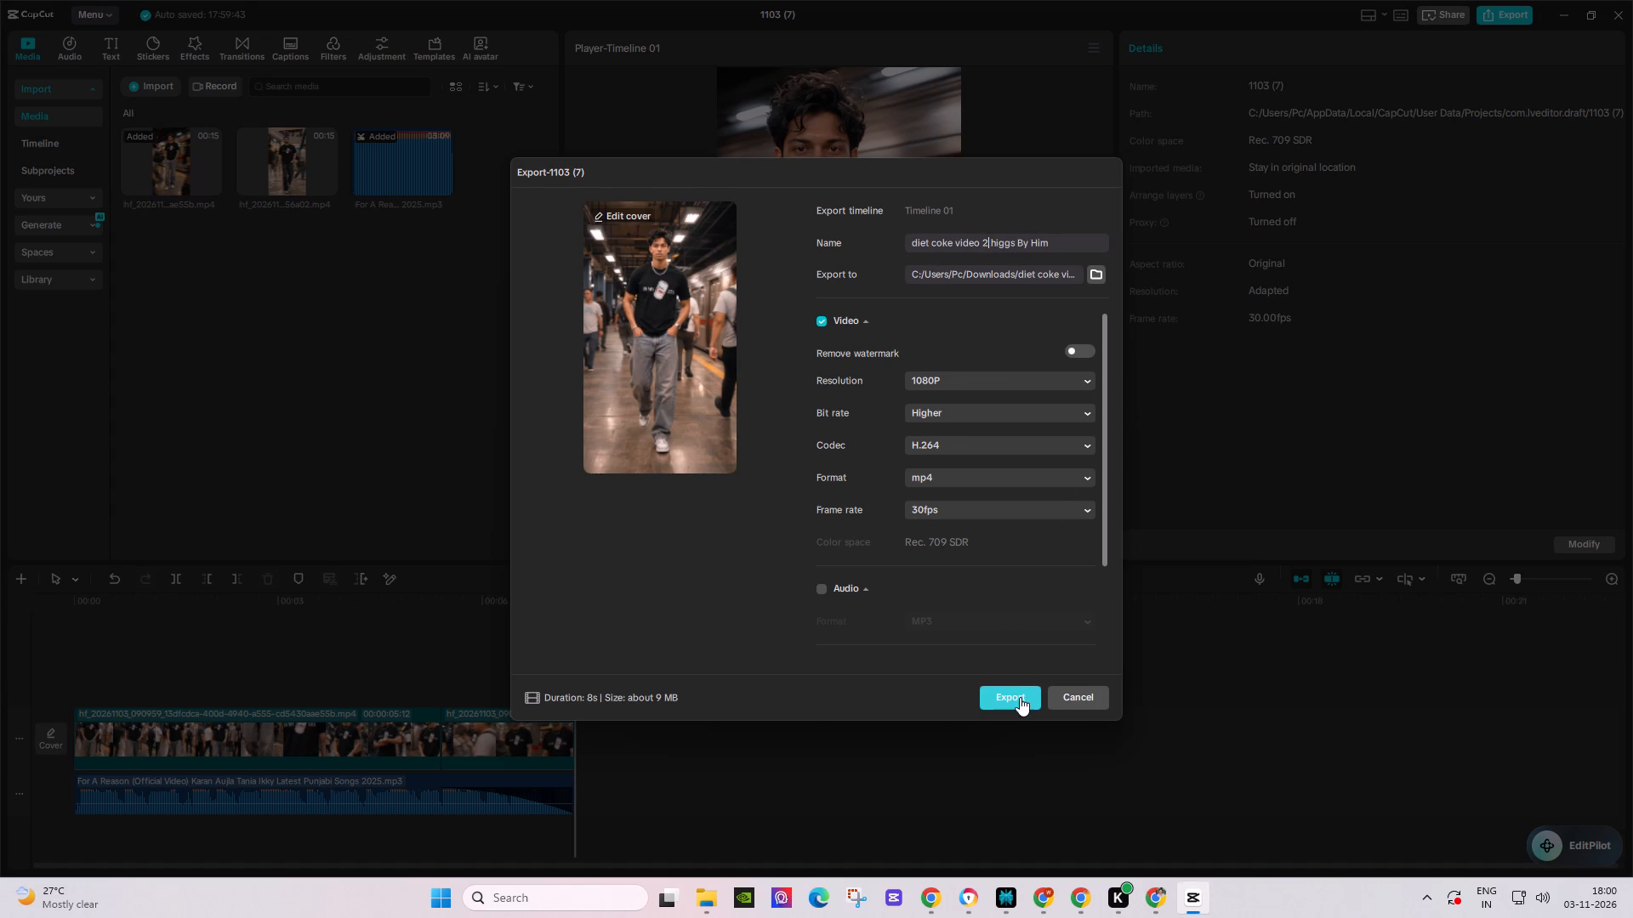
click(1021, 700)
click(1096, 686)
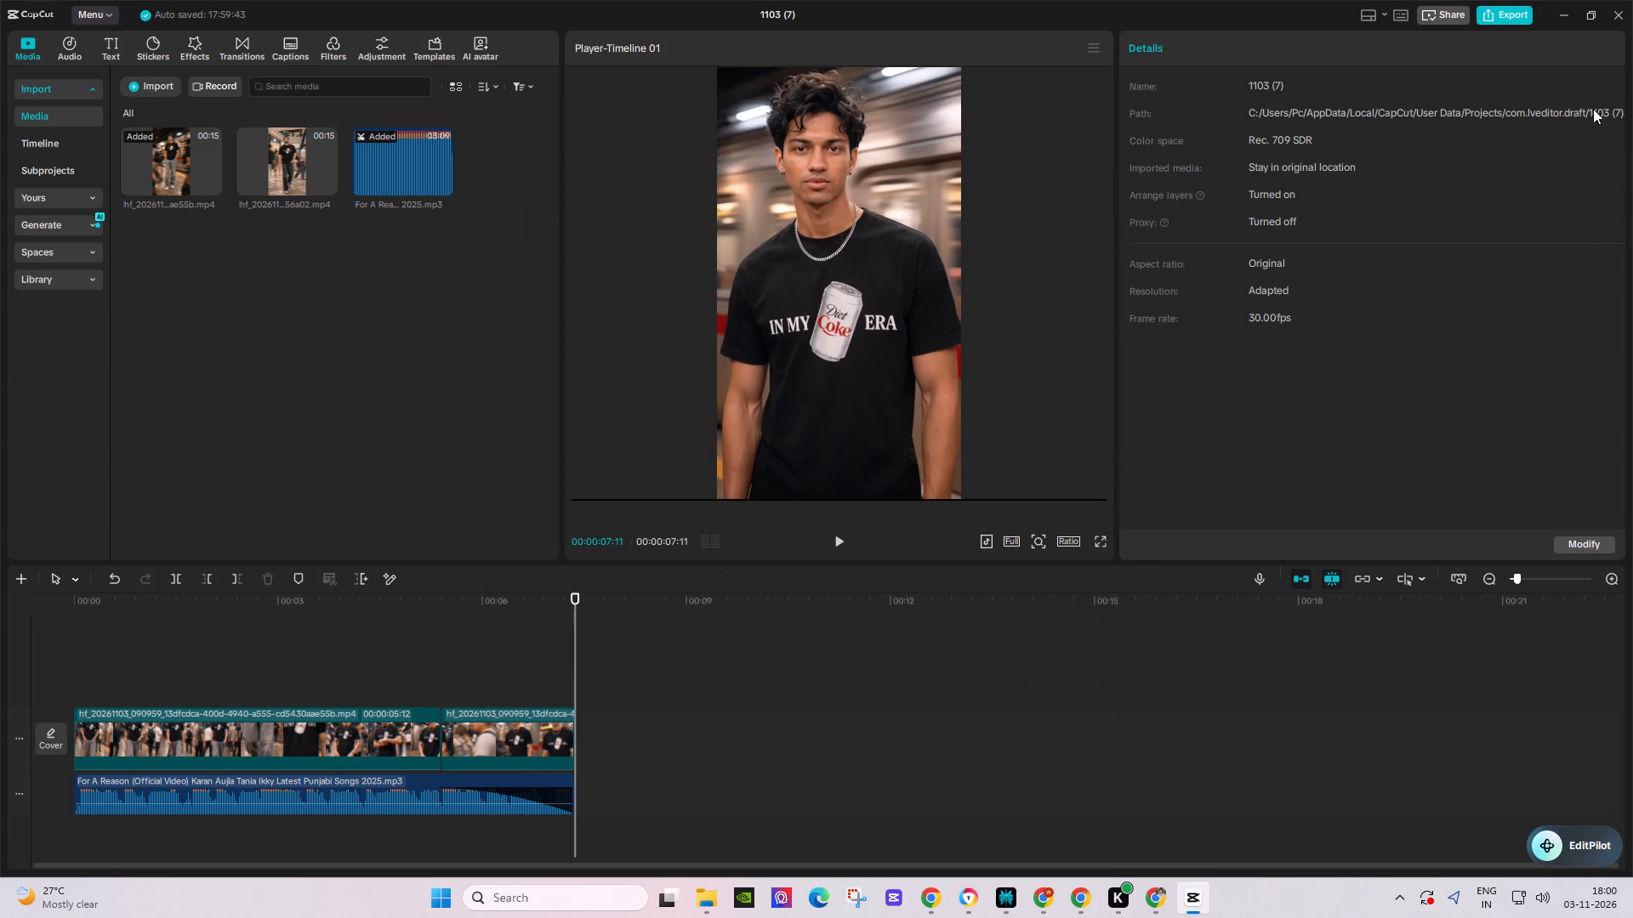
Insert the unused mall clip at the start of the video track and delete the first subway segment after it.
drag(278, 157, 287, 275)
drag(287, 275, 78, 725)
right_click(1153, 744)
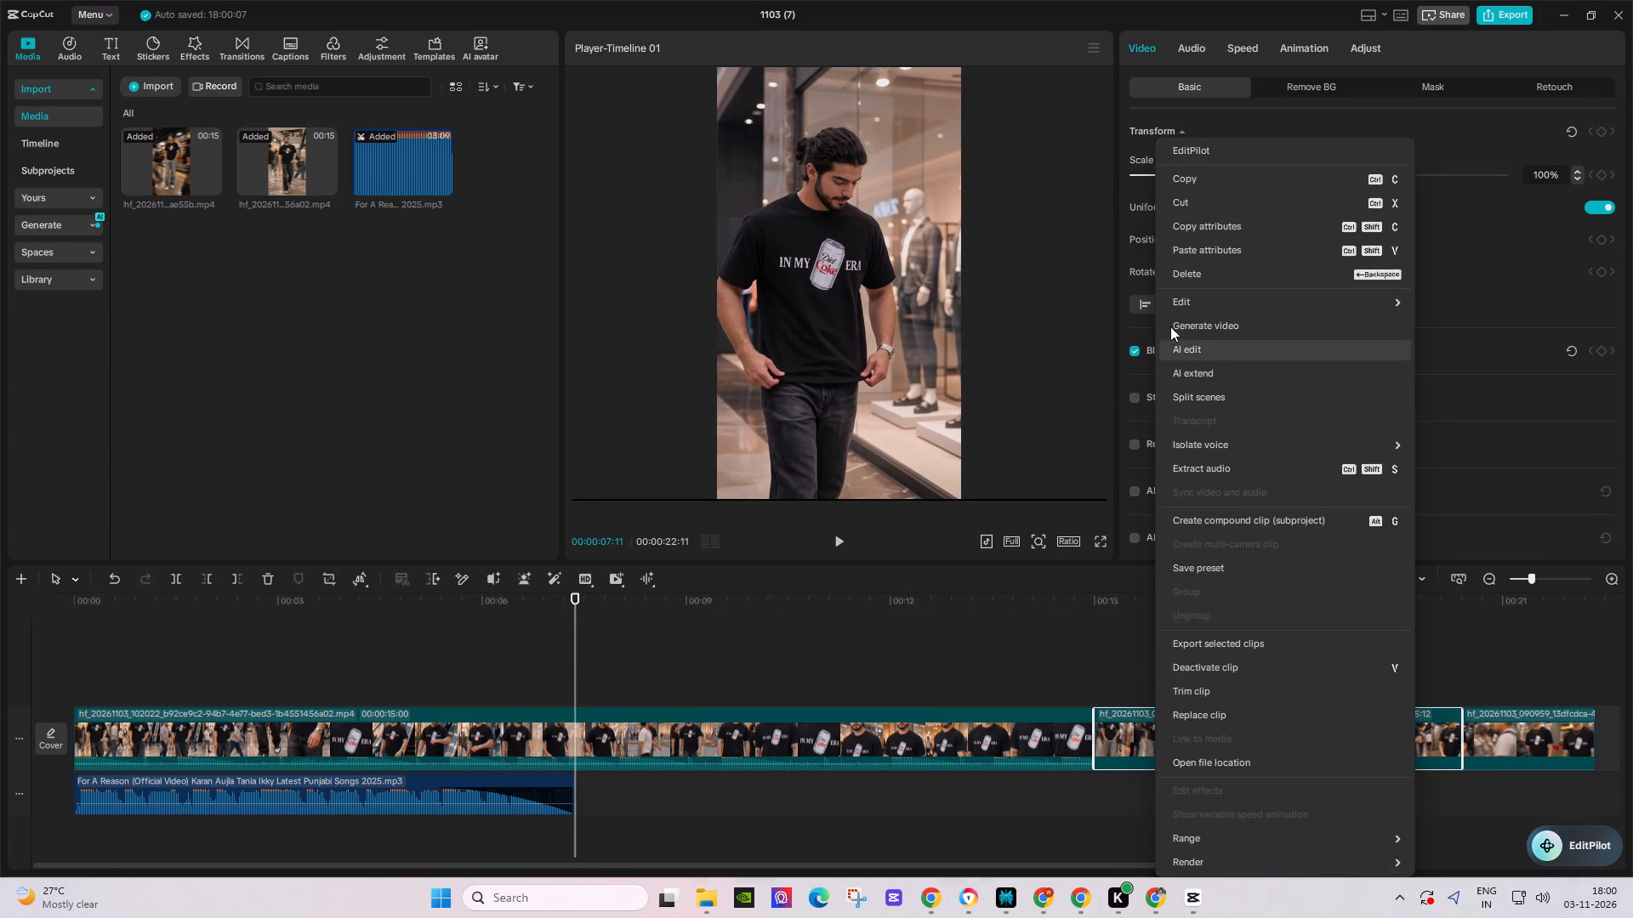
click(1183, 278)
Extend the song's end to the end of the mall clip at 00:00:15:00.
click(548, 796)
drag(574, 782, 1069, 788)
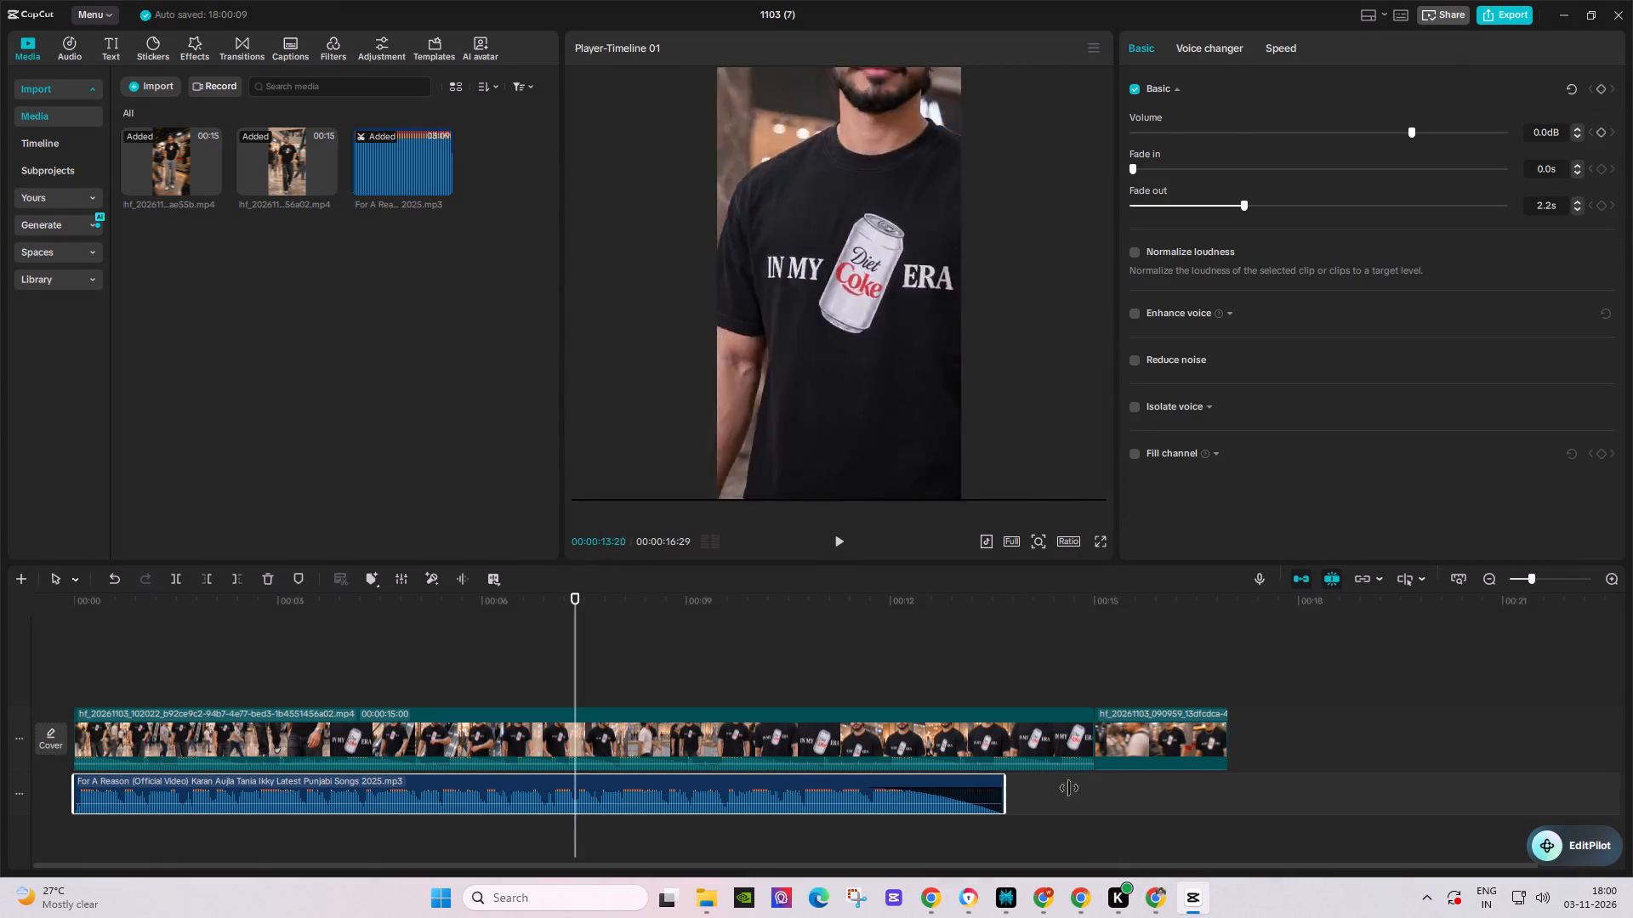
drag(1069, 788, 1088, 783)
Play the edit from the beginning and lower the mall clip's own audio volume.
drag(163, 602, 0, 602)
key(space)
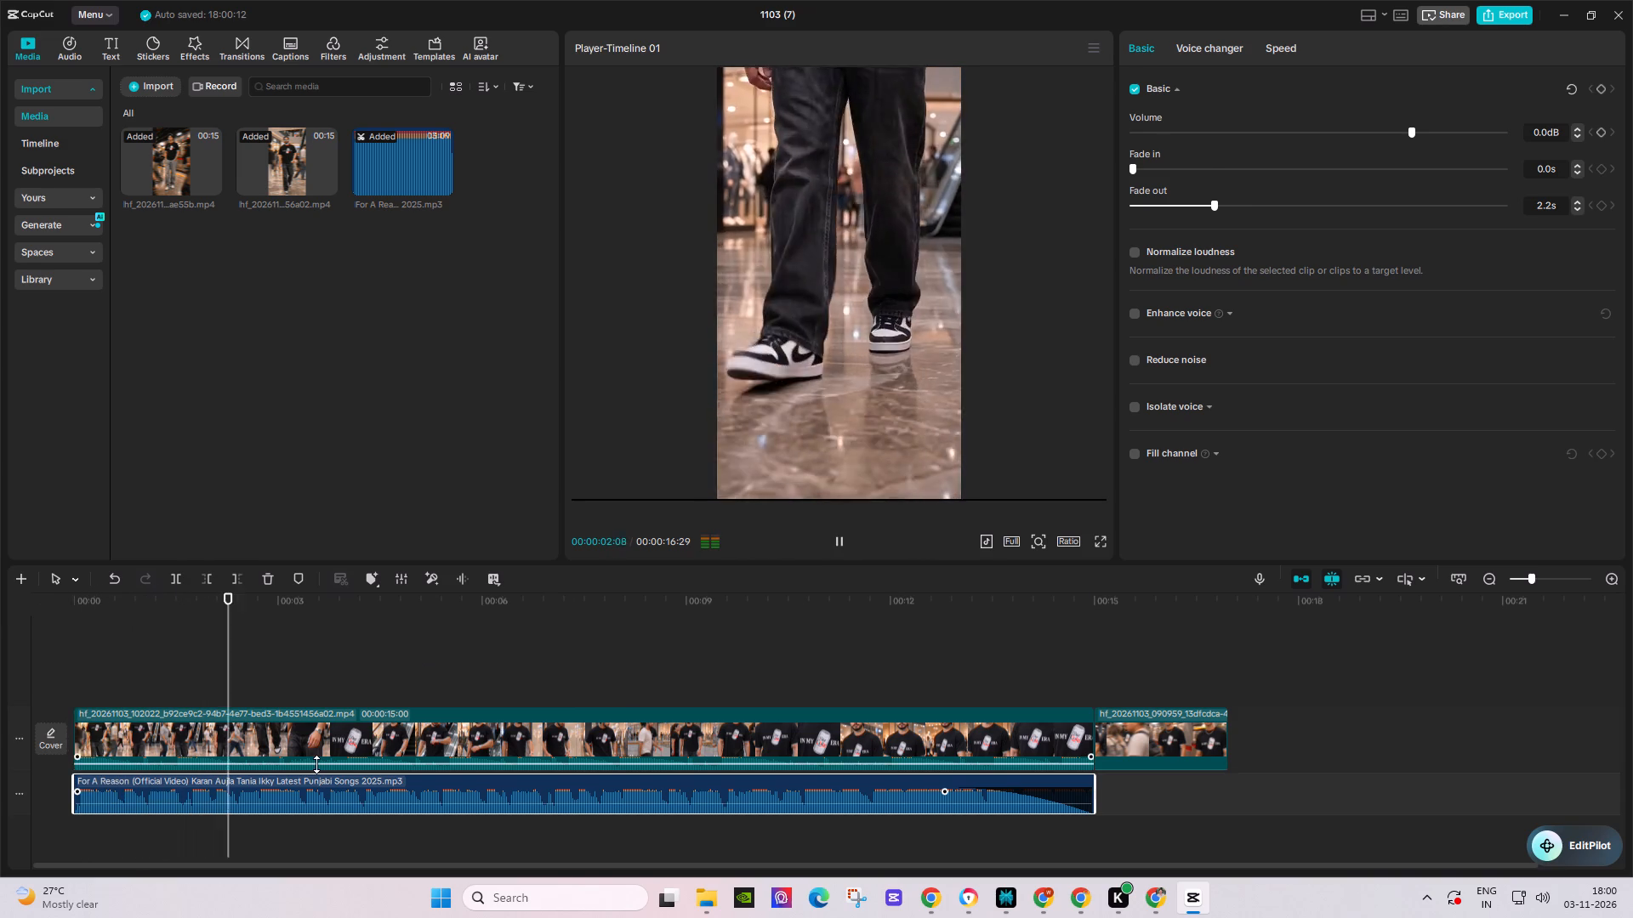
drag(316, 764, 316, 782)
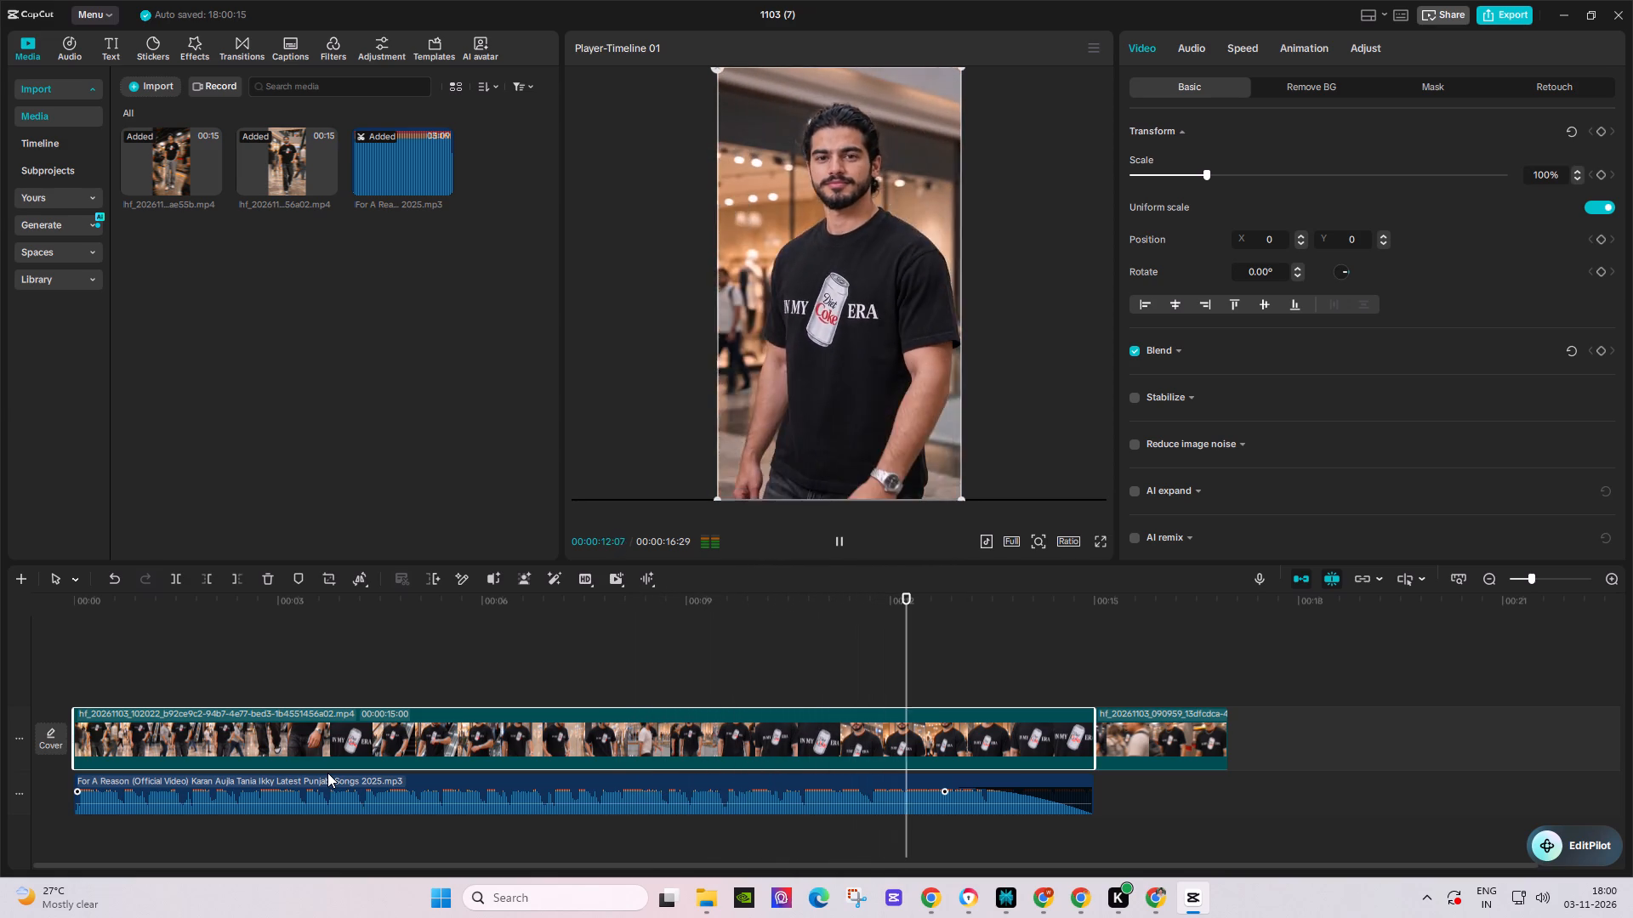
key(space)
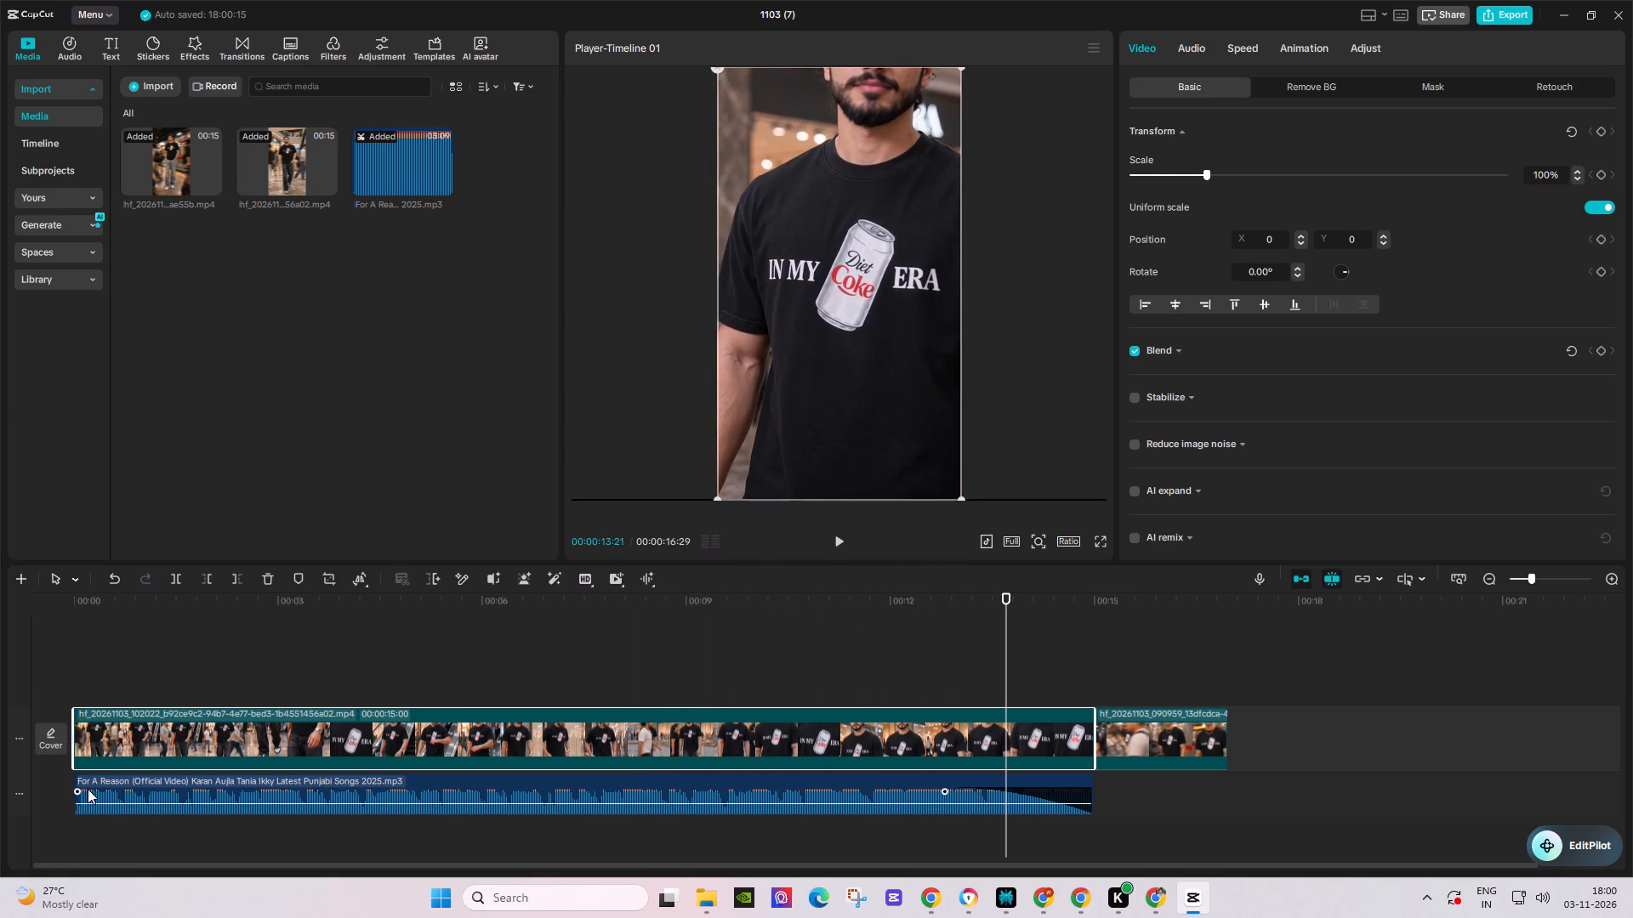
Trim the song's beginning forward to about 00:00:11:20 and audition the new starting point.
click(88, 789)
drag(75, 779, 867, 790)
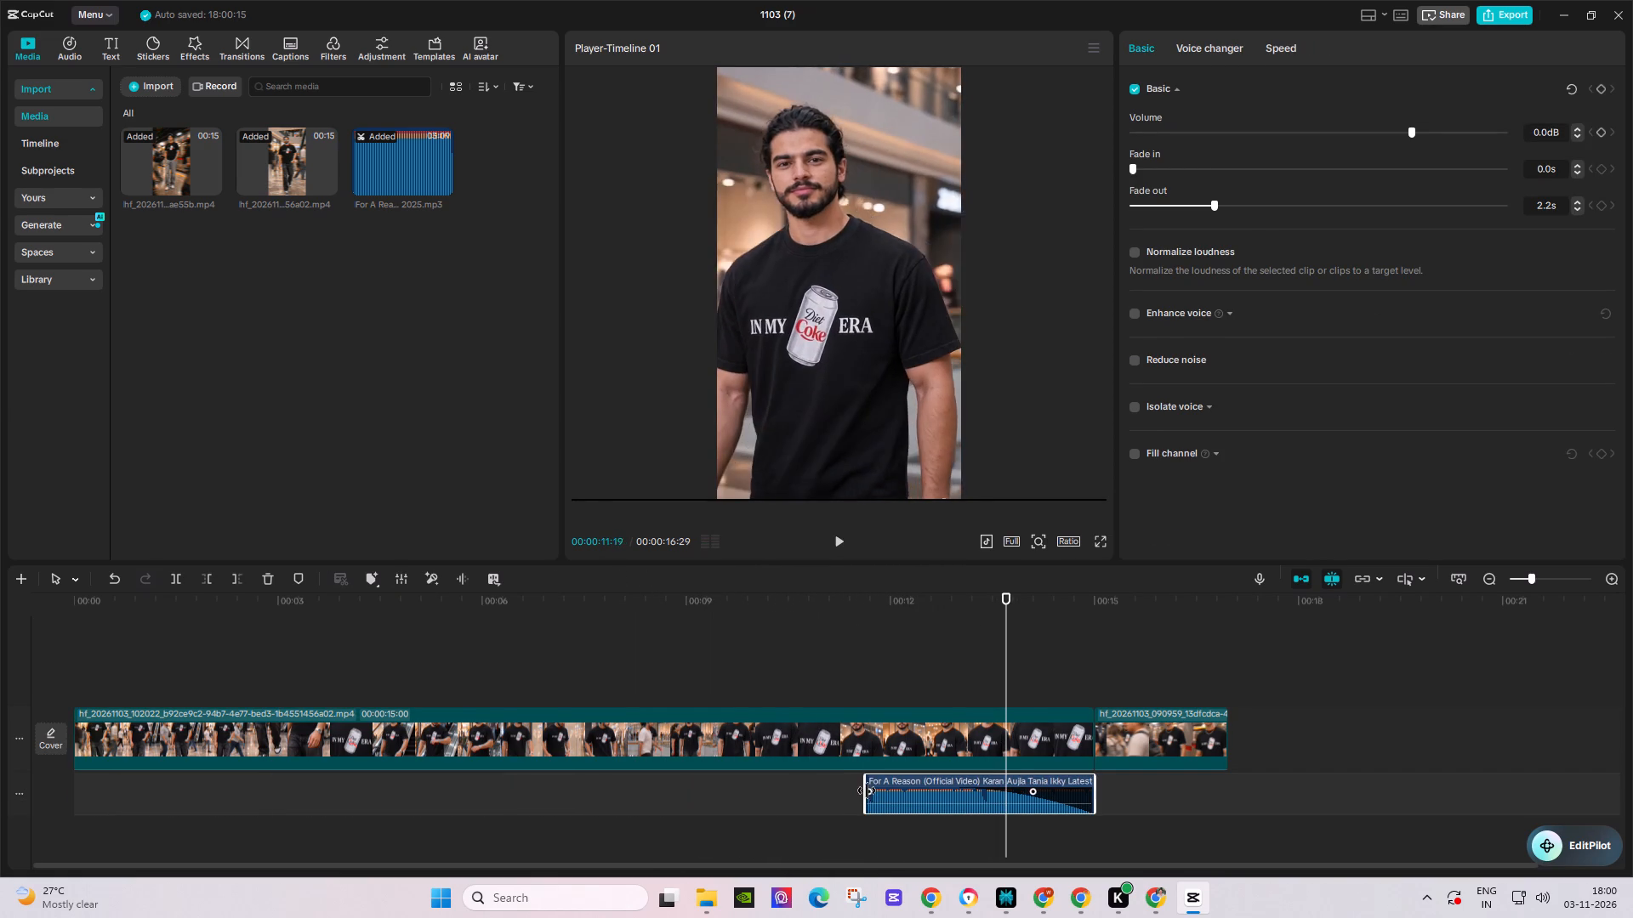
drag(867, 790, 871, 790)
click(873, 613)
key(space)
Move the trimmed song toward the beginning, fine-tune its start point by ear and align it with the start of the timeline.
drag(914, 778, 138, 779)
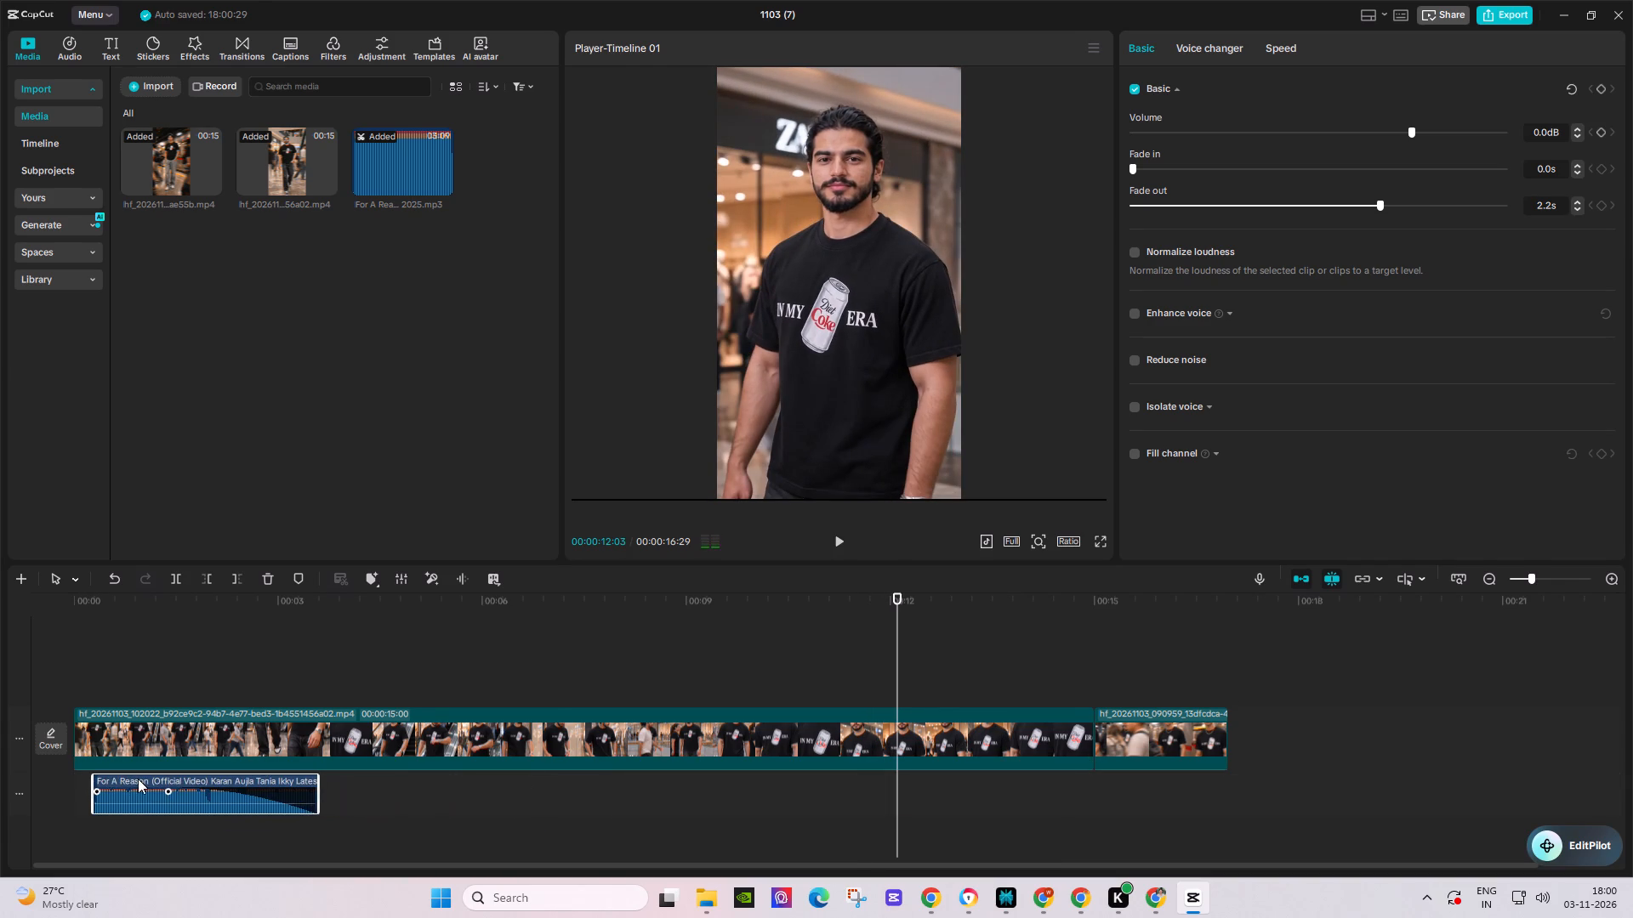
drag(138, 779, 137, 779)
drag(93, 778, 0, 772)
drag(112, 790, 292, 790)
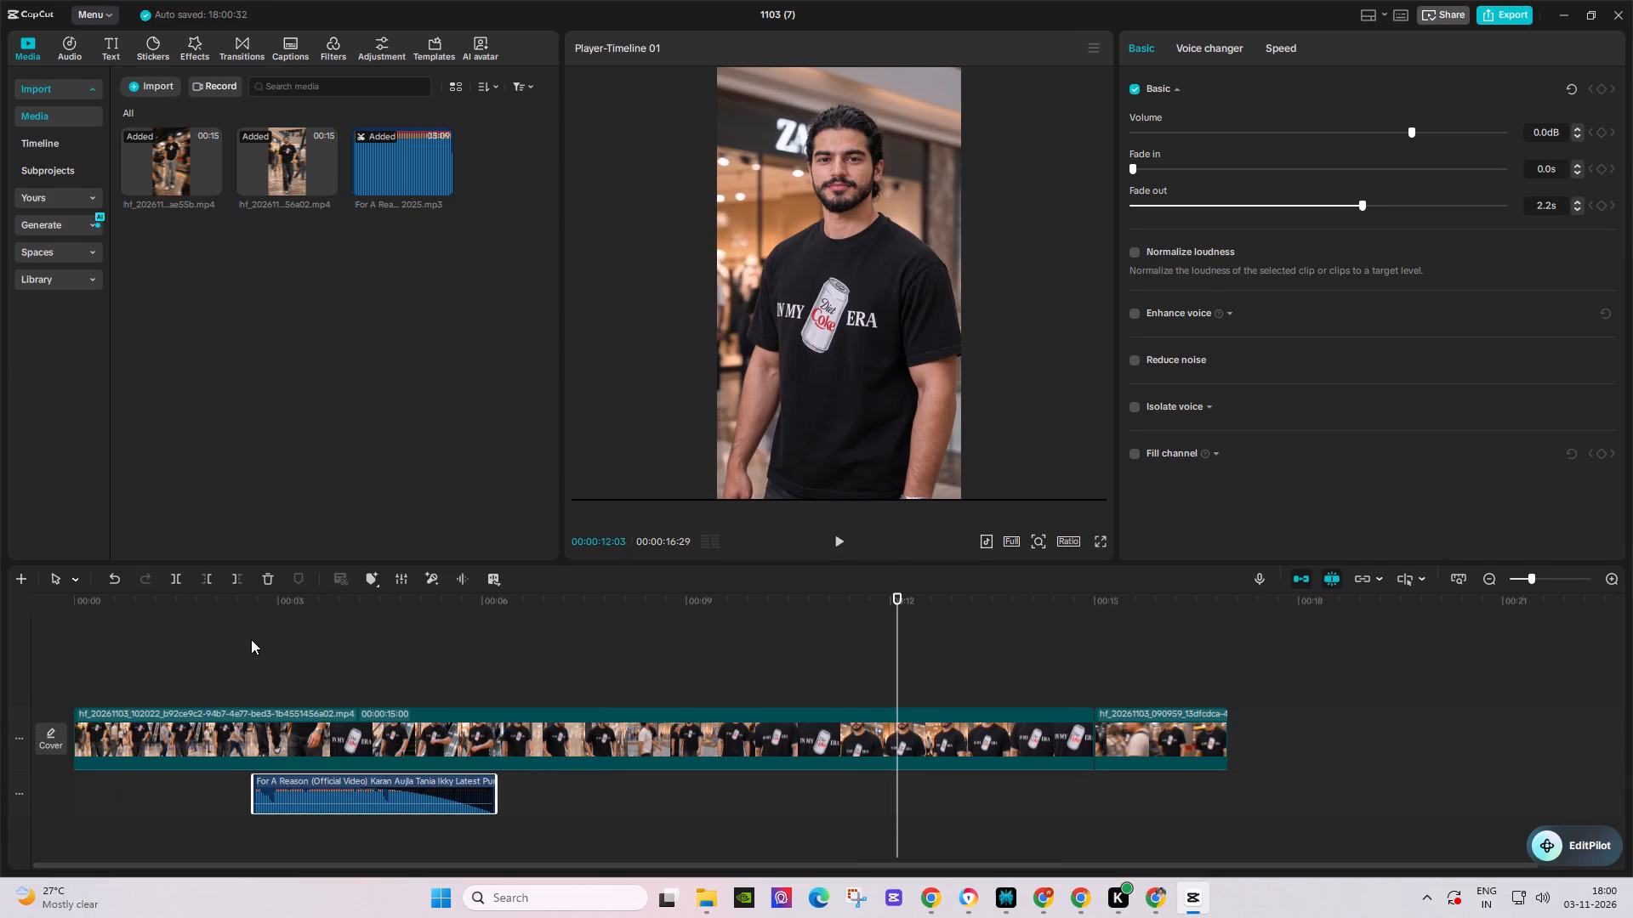
click(252, 624)
key(space)
click(275, 786)
key(space)
drag(255, 781, 154, 774)
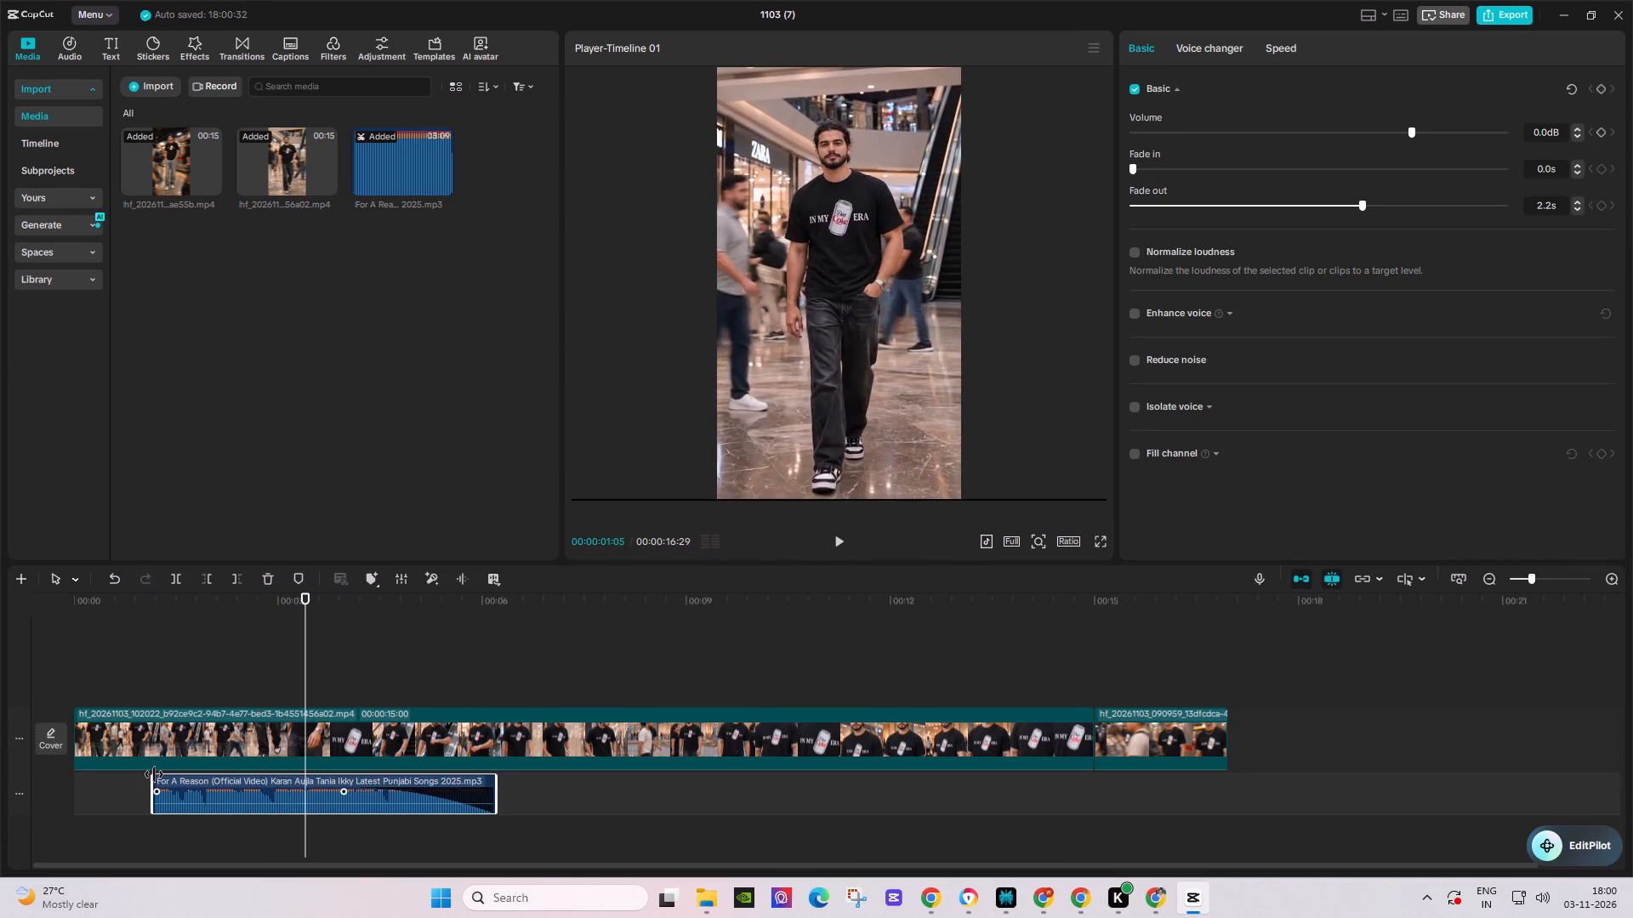
drag(154, 774, 206, 782)
drag(225, 790, 203, 790)
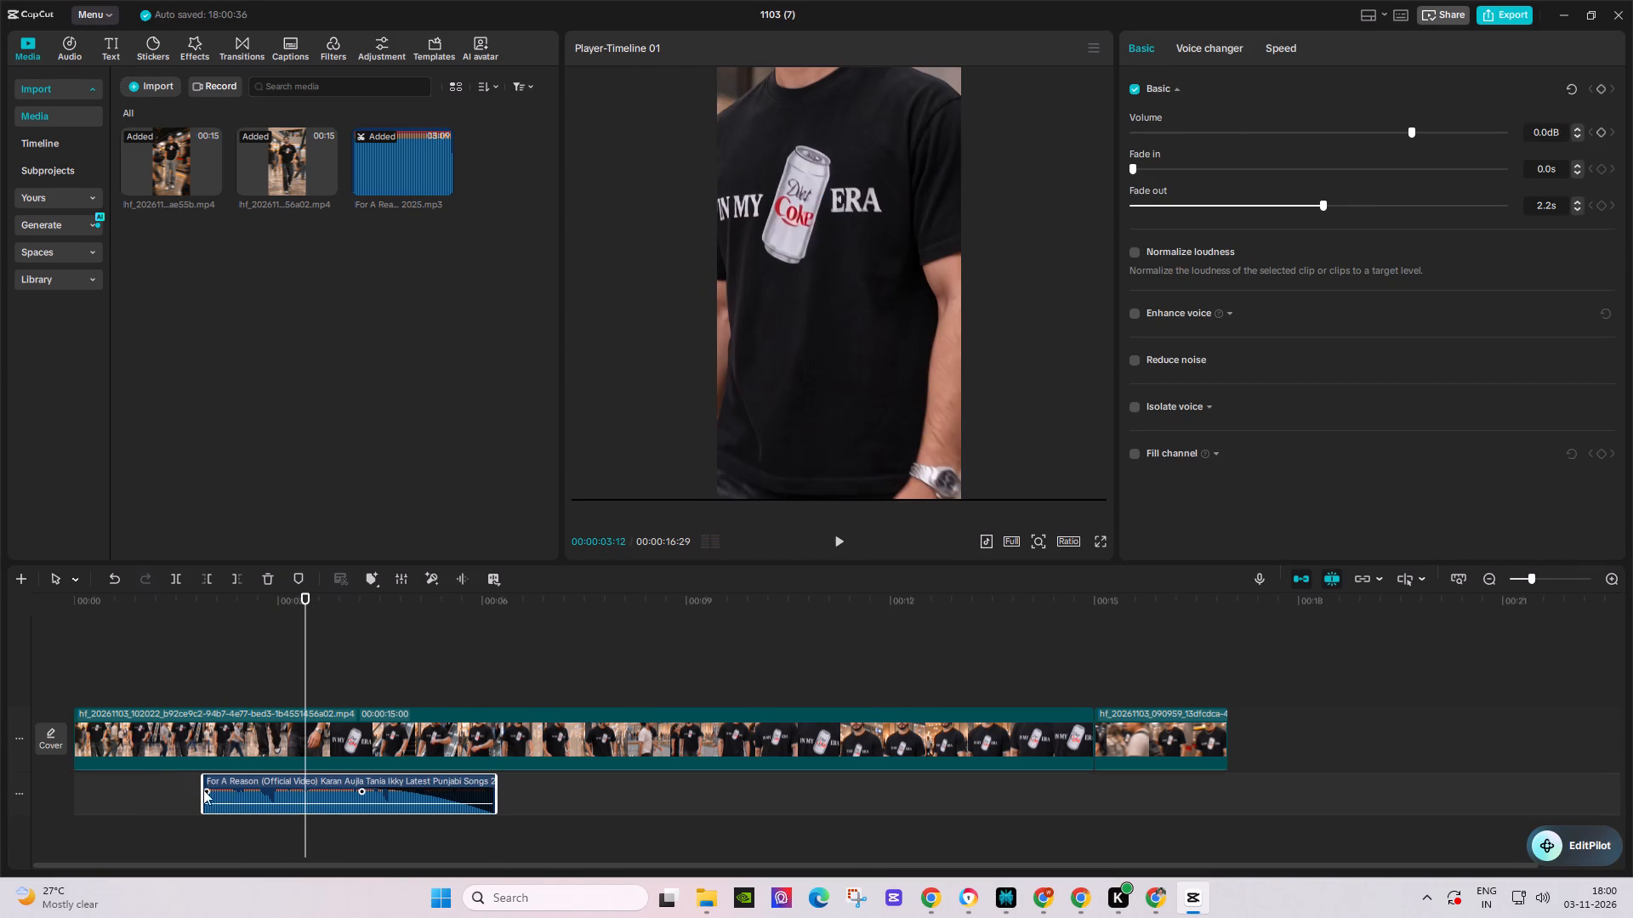
drag(203, 790, 55, 784)
Play the opening and extend the song's end to the end of the video track at 00:00:16:29.
drag(87, 610, 0, 606)
key(space)
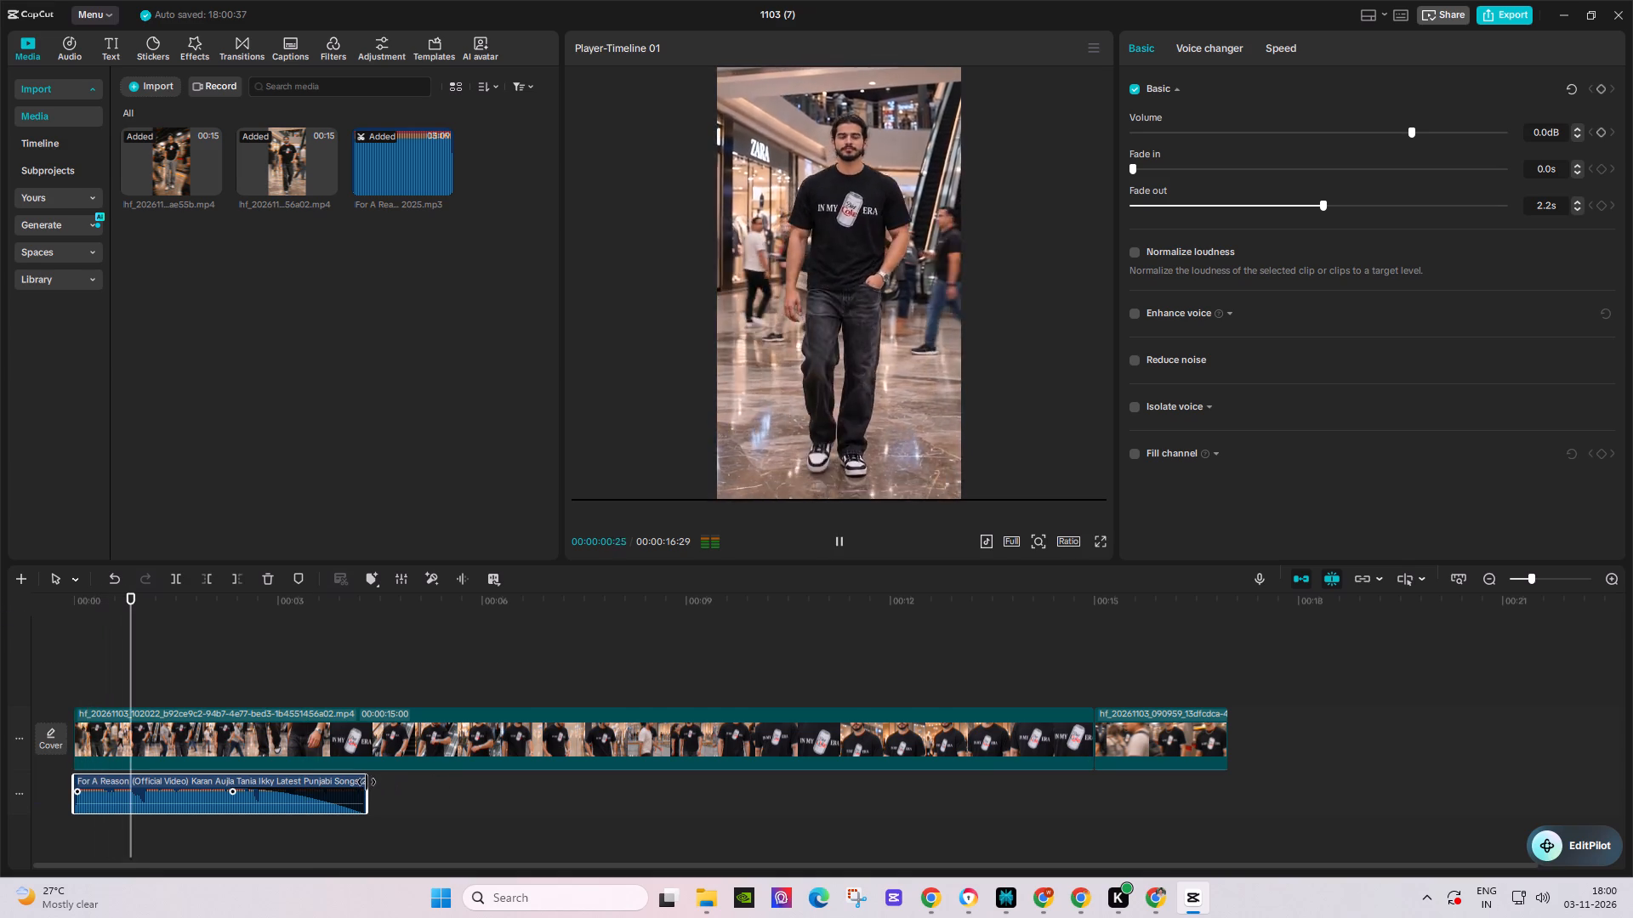
drag(367, 782, 1221, 787)
Replay the opening several times to check how the mall clip's walk lines up with the song's beat.
drag(145, 614, 0, 610)
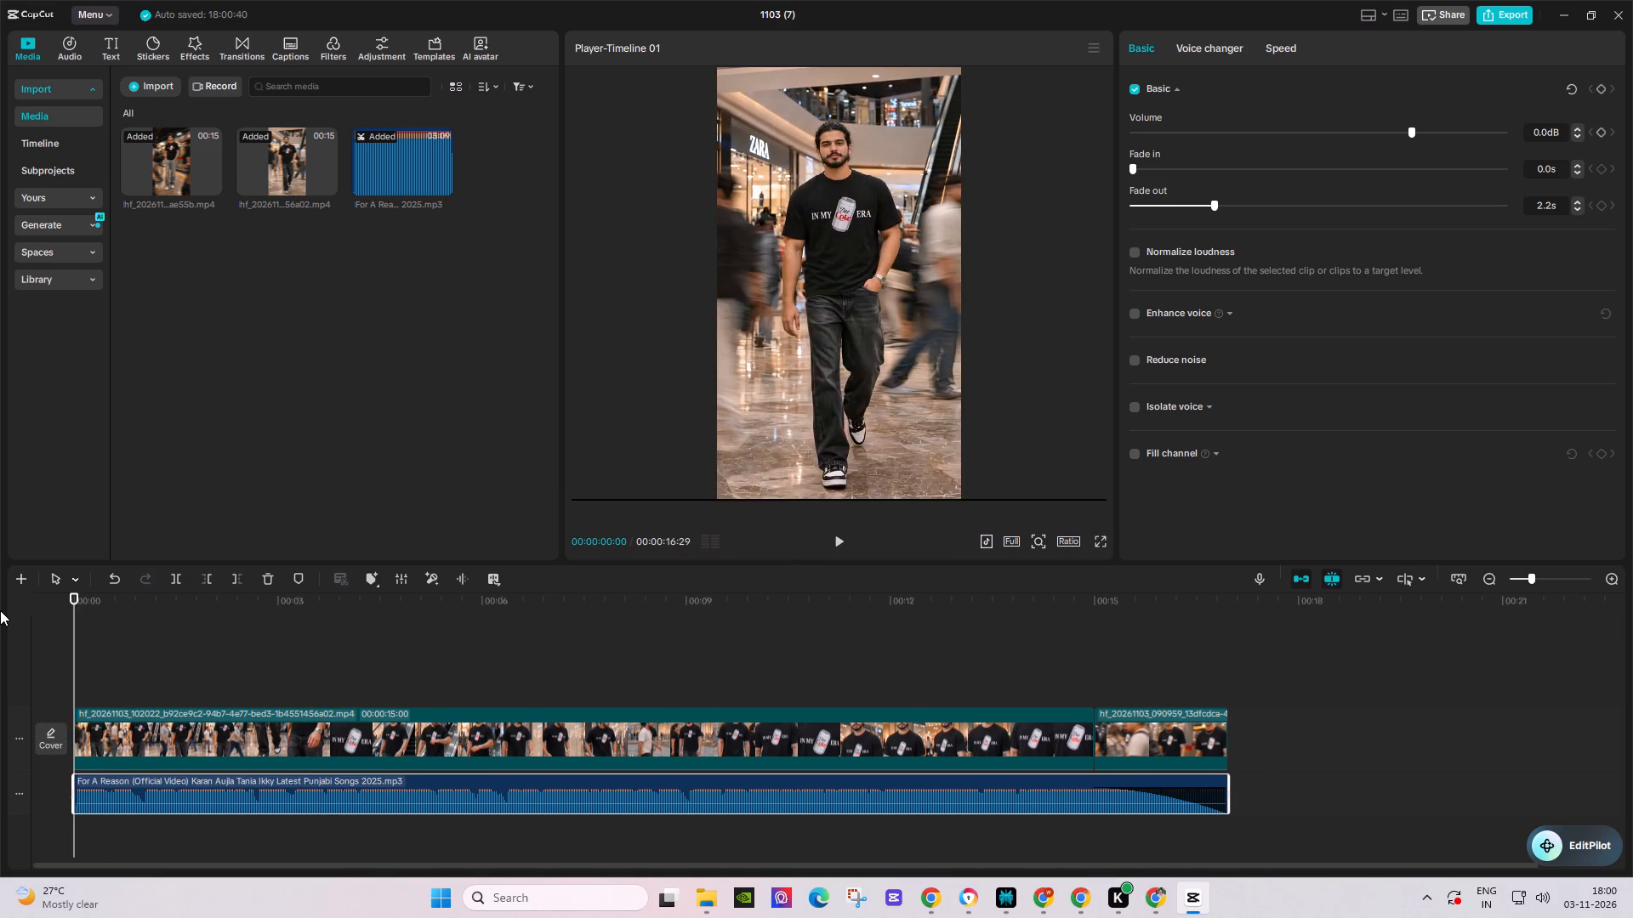
key(space)
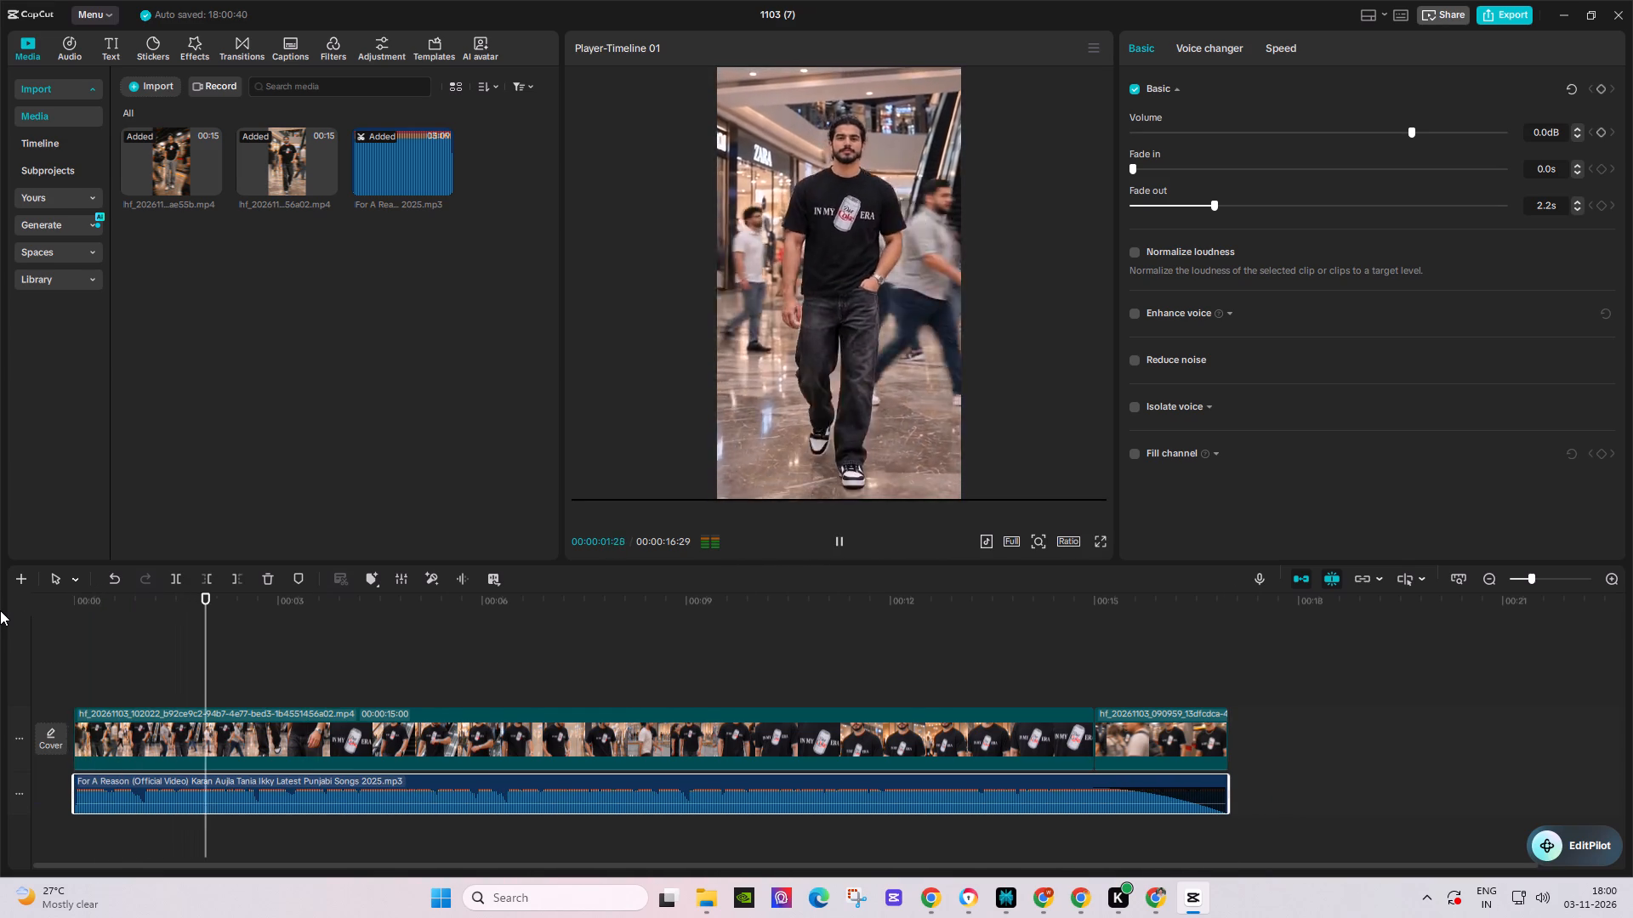
drag(81, 604, 17, 604)
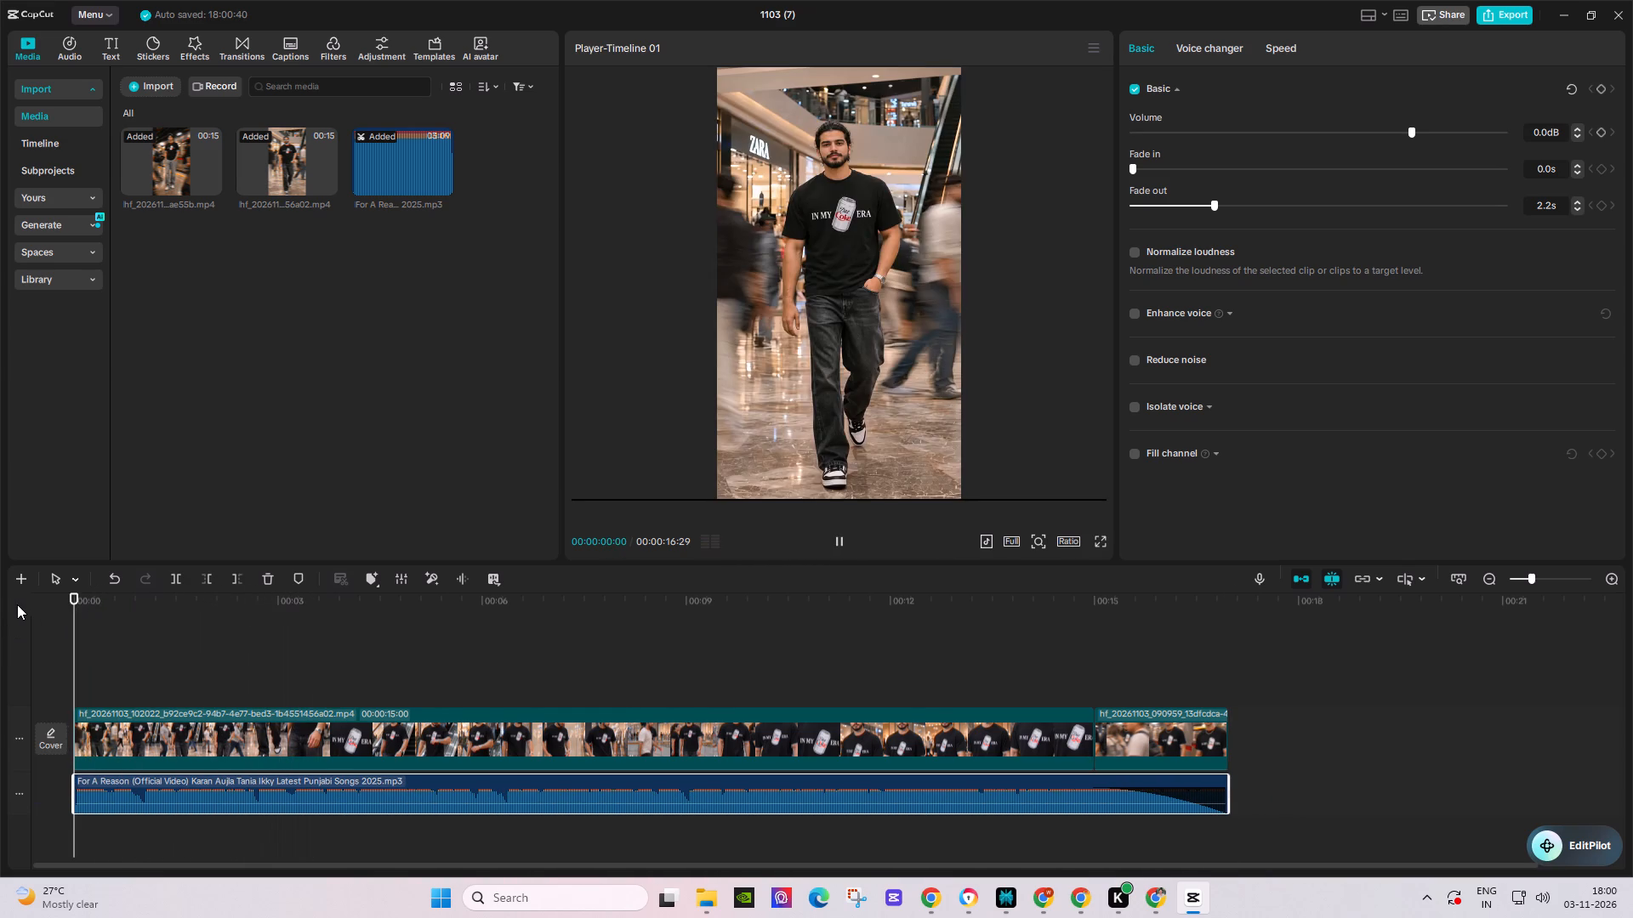
key(space)
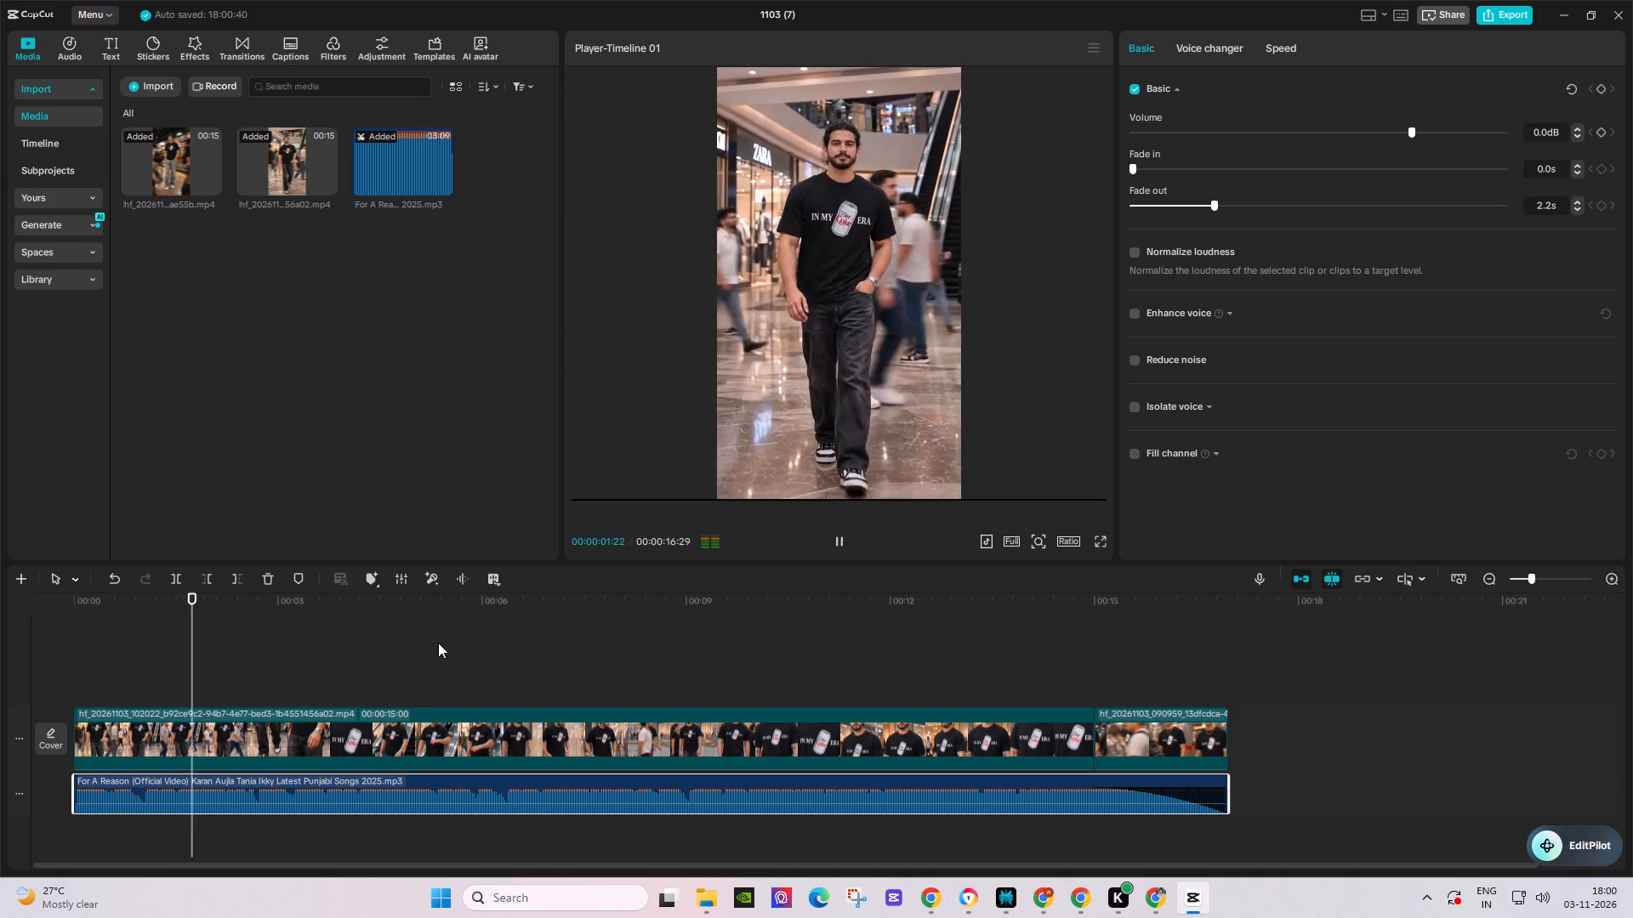
drag(122, 596, 26, 591)
key(space)
key(space)
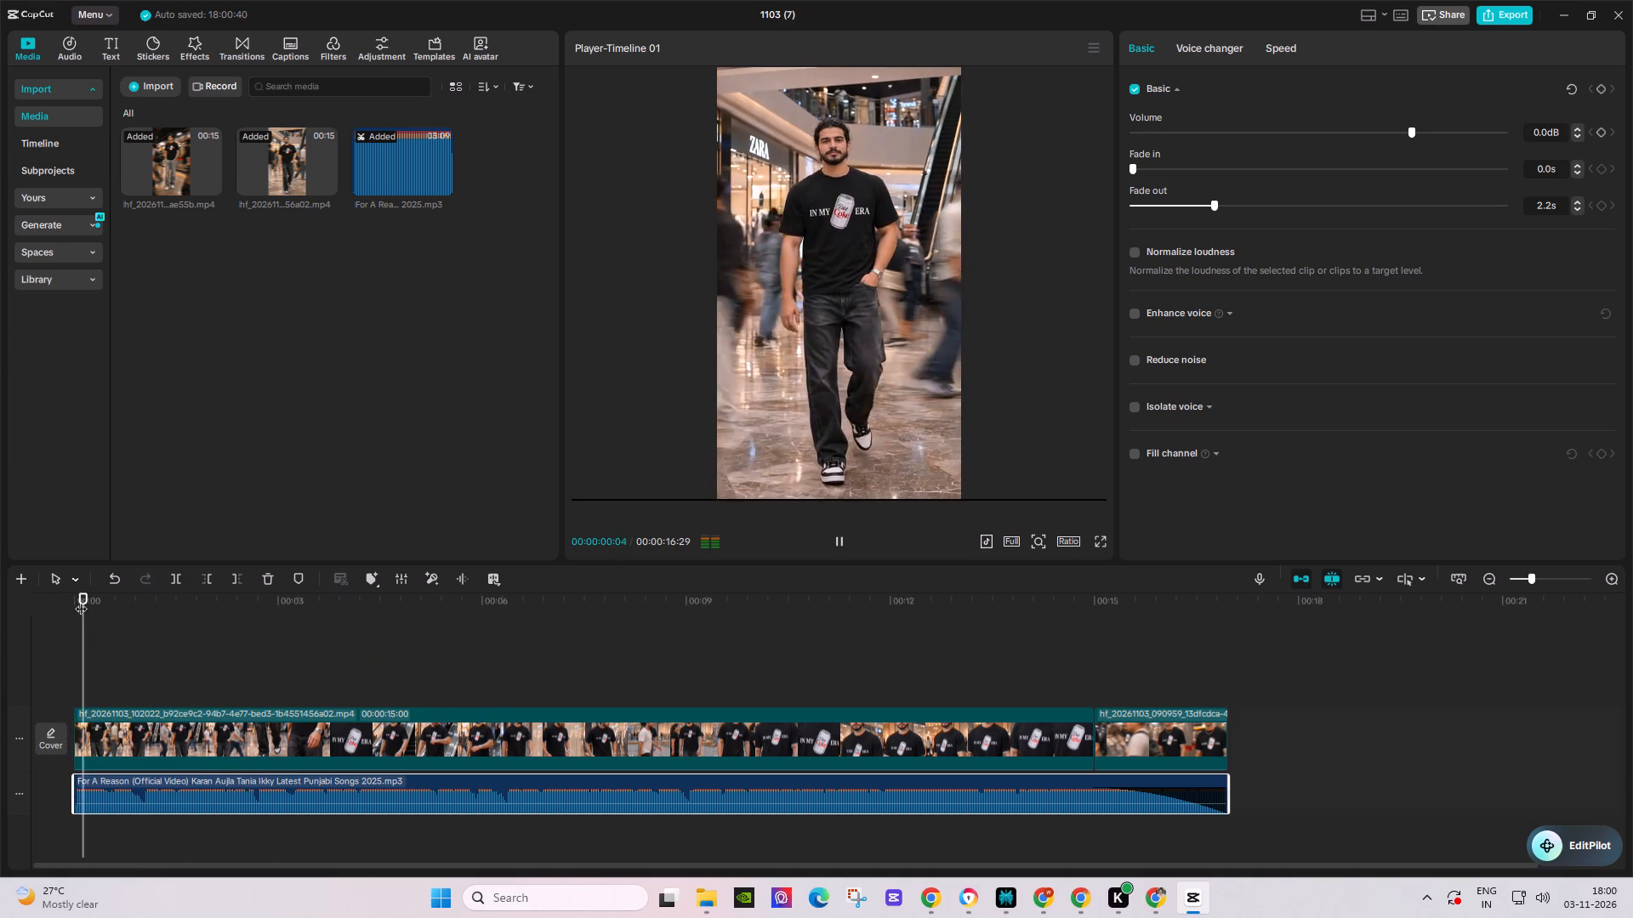
key(space)
key(space)
key(space)
key(space)
key(space)
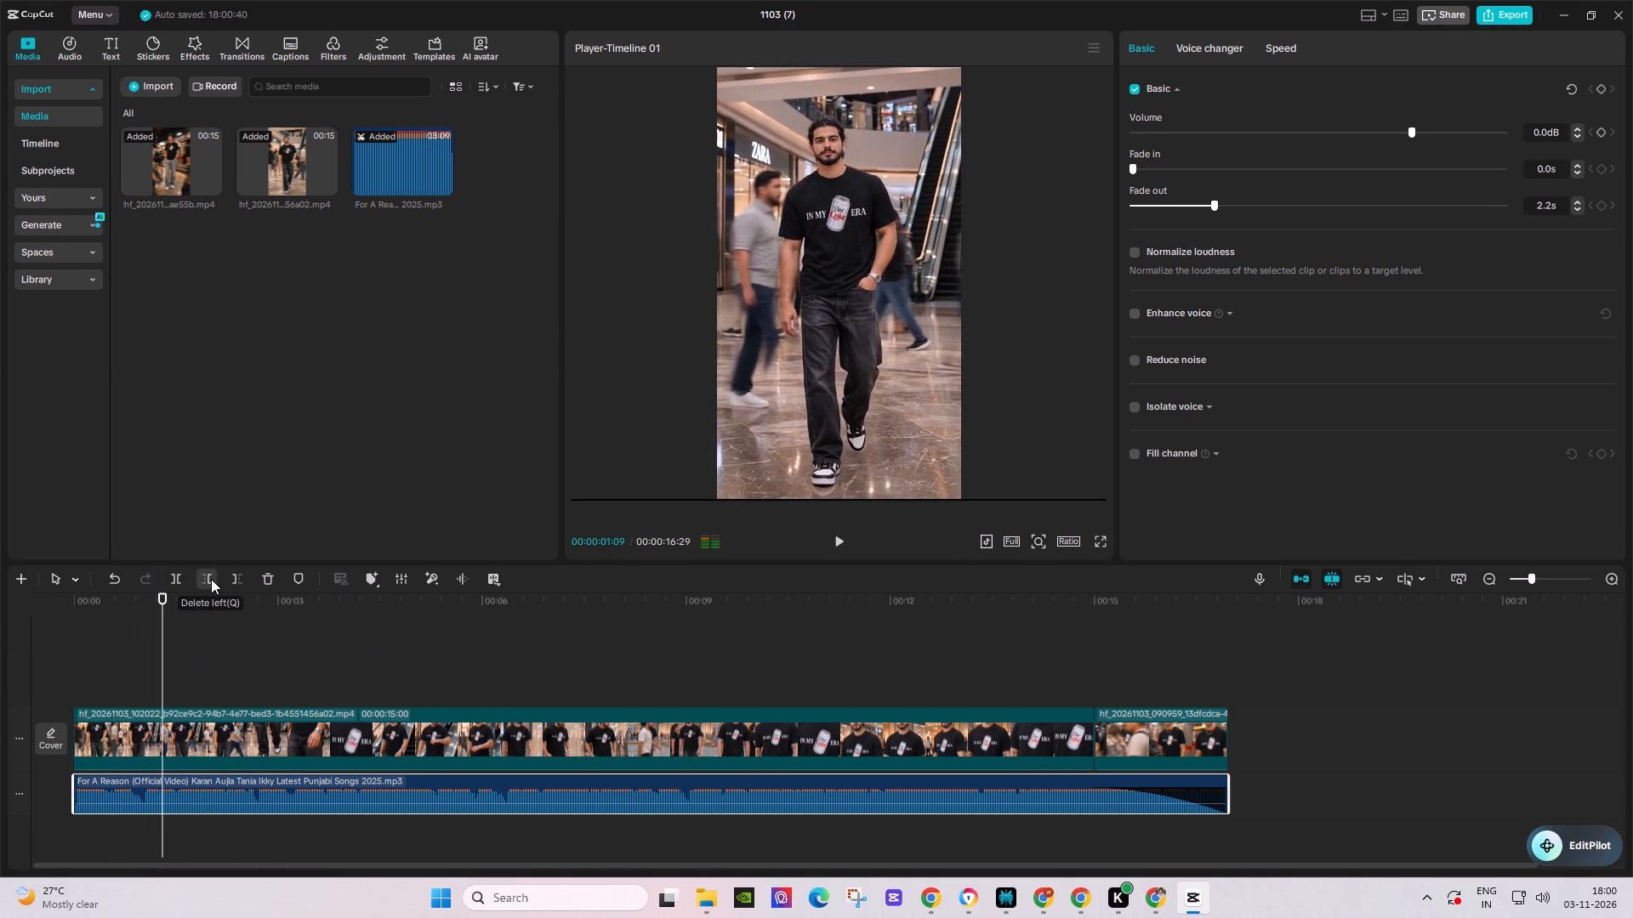
key(space)
Cut about 26 frames off the beginning of the mall clip and play the edit from the start.
drag(142, 624, 5, 622)
key(space)
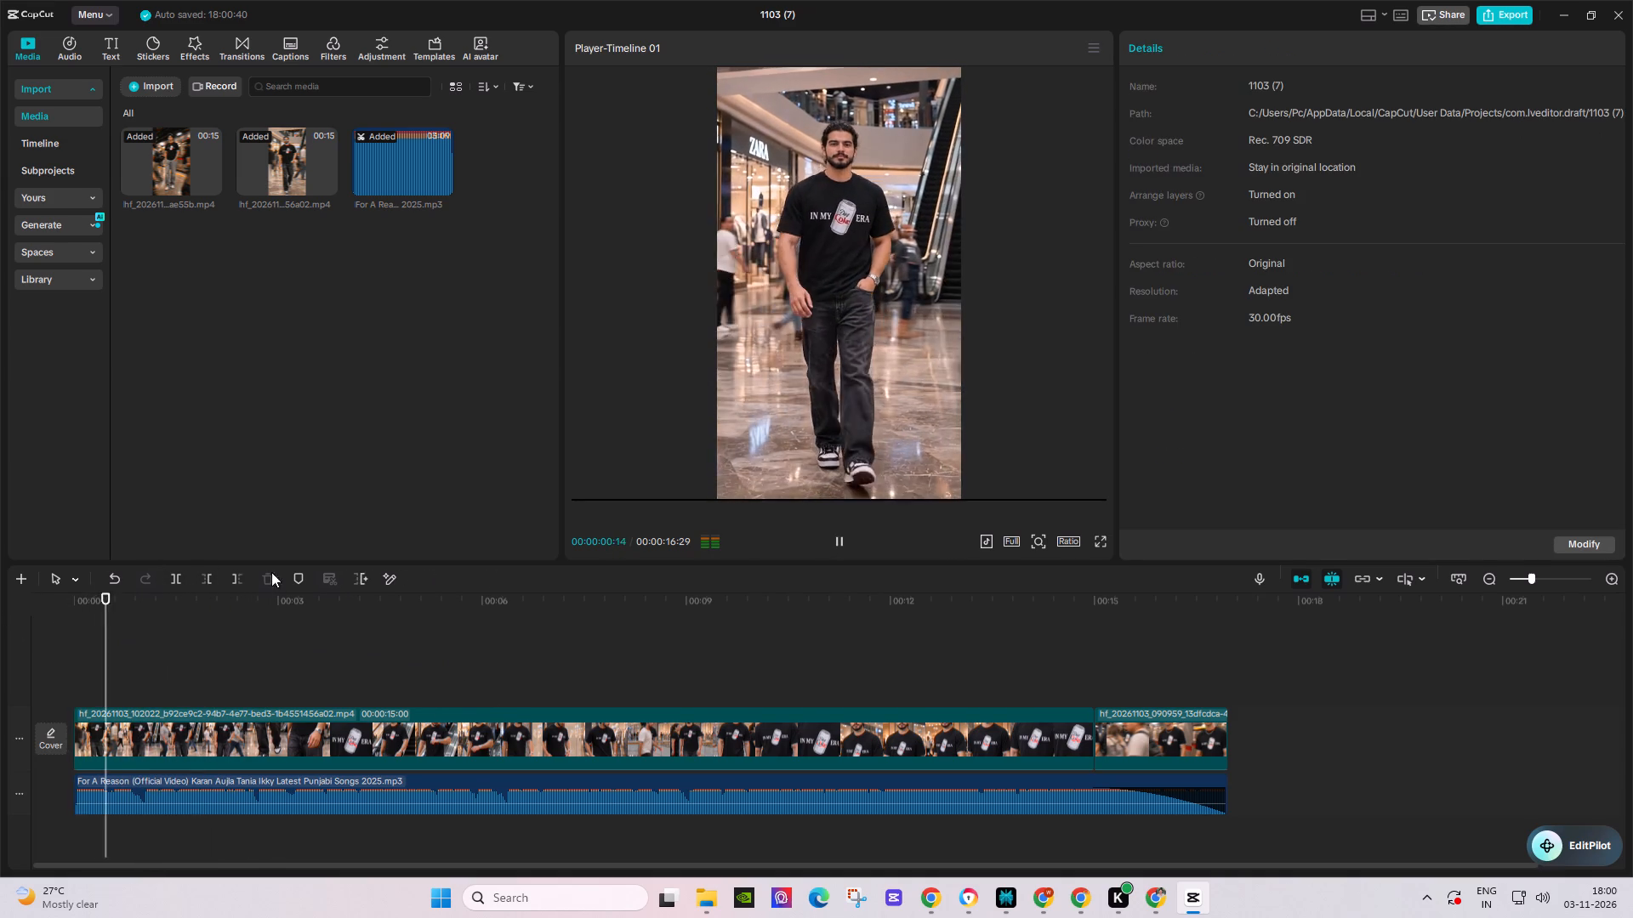
key(space)
click(200, 575)
drag(71, 607, 32, 606)
key(space)
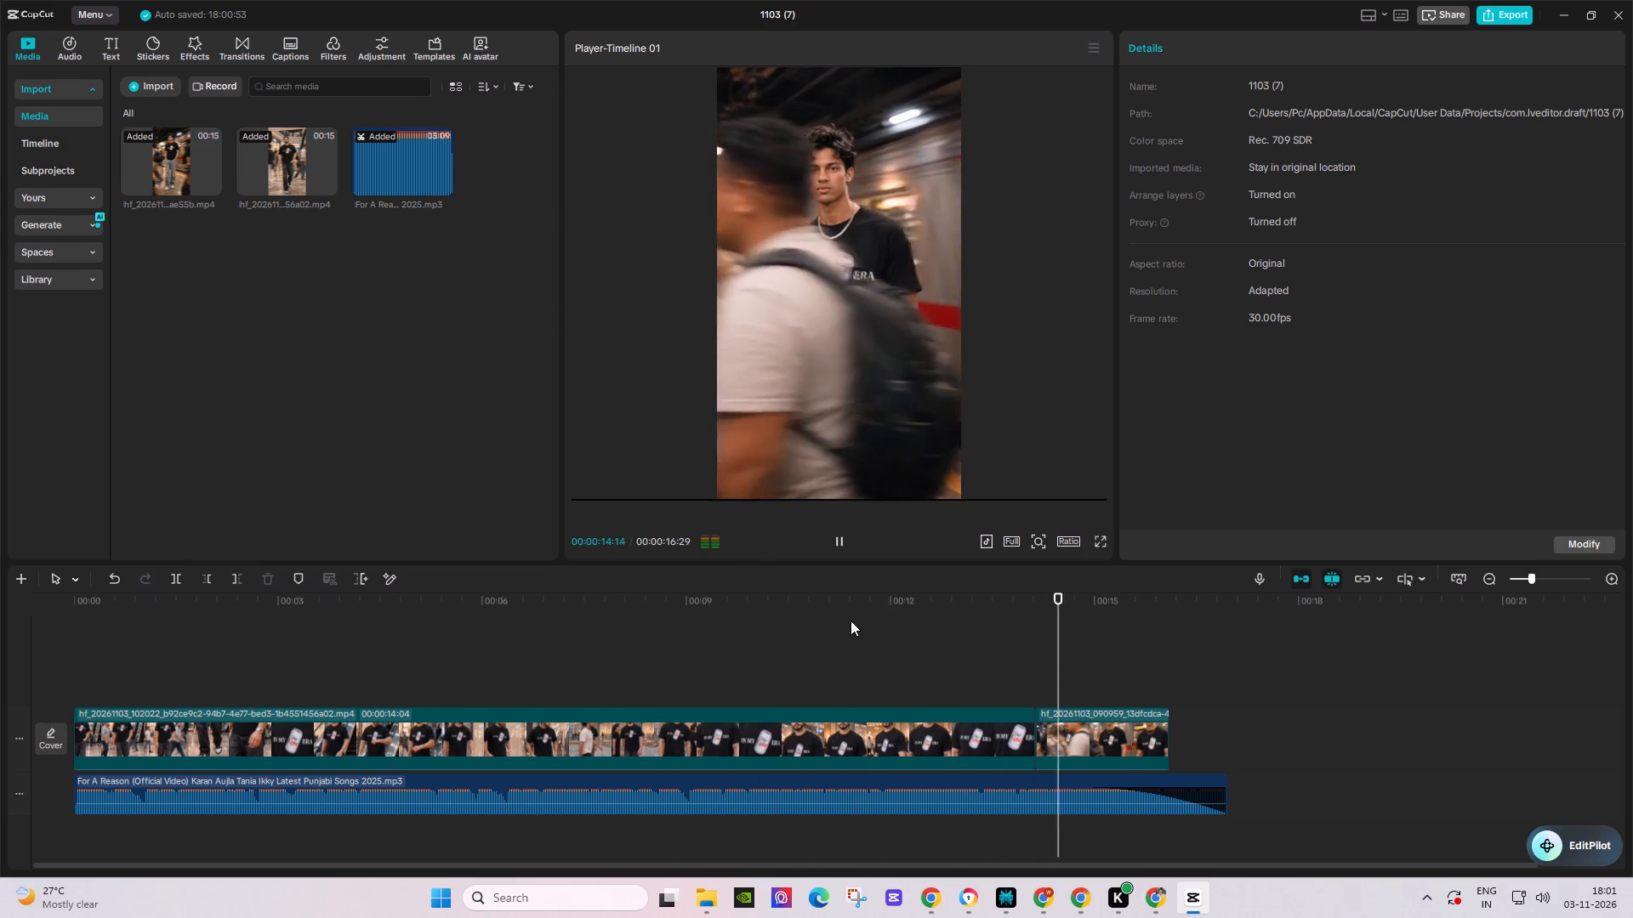
Delete the leftover subway segment at the end of the video track.
right_click(1082, 732)
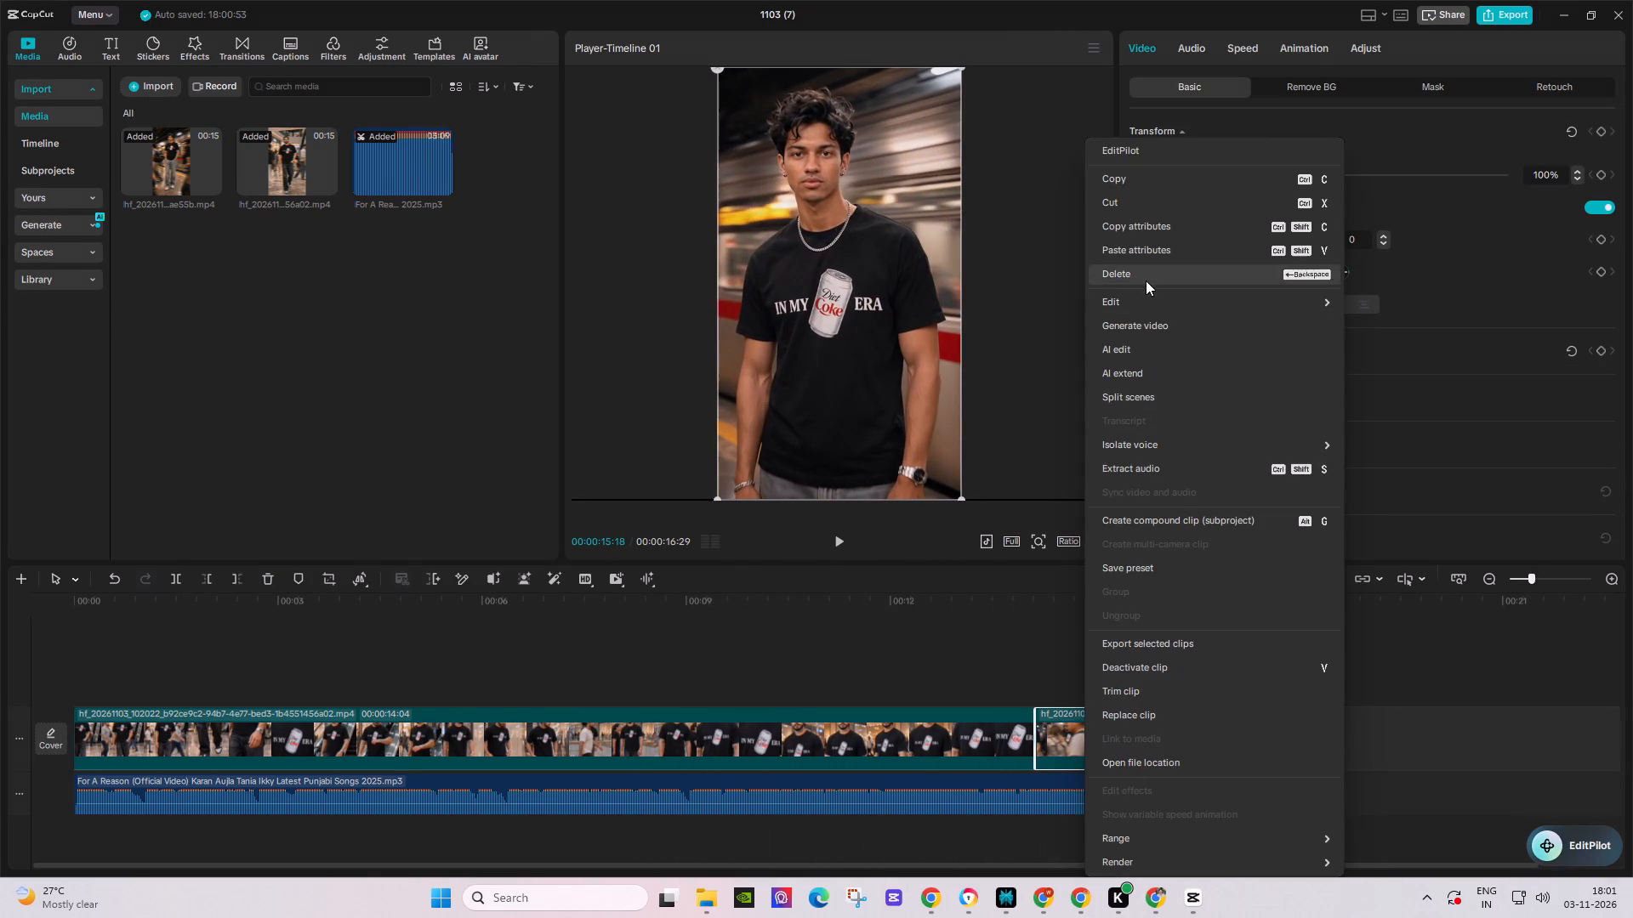
click(1146, 280)
Play the ending to find the cut point, cut off both the mall clip and the song after 00:00:13:16, and preview the ending.
click(828, 625)
key(space)
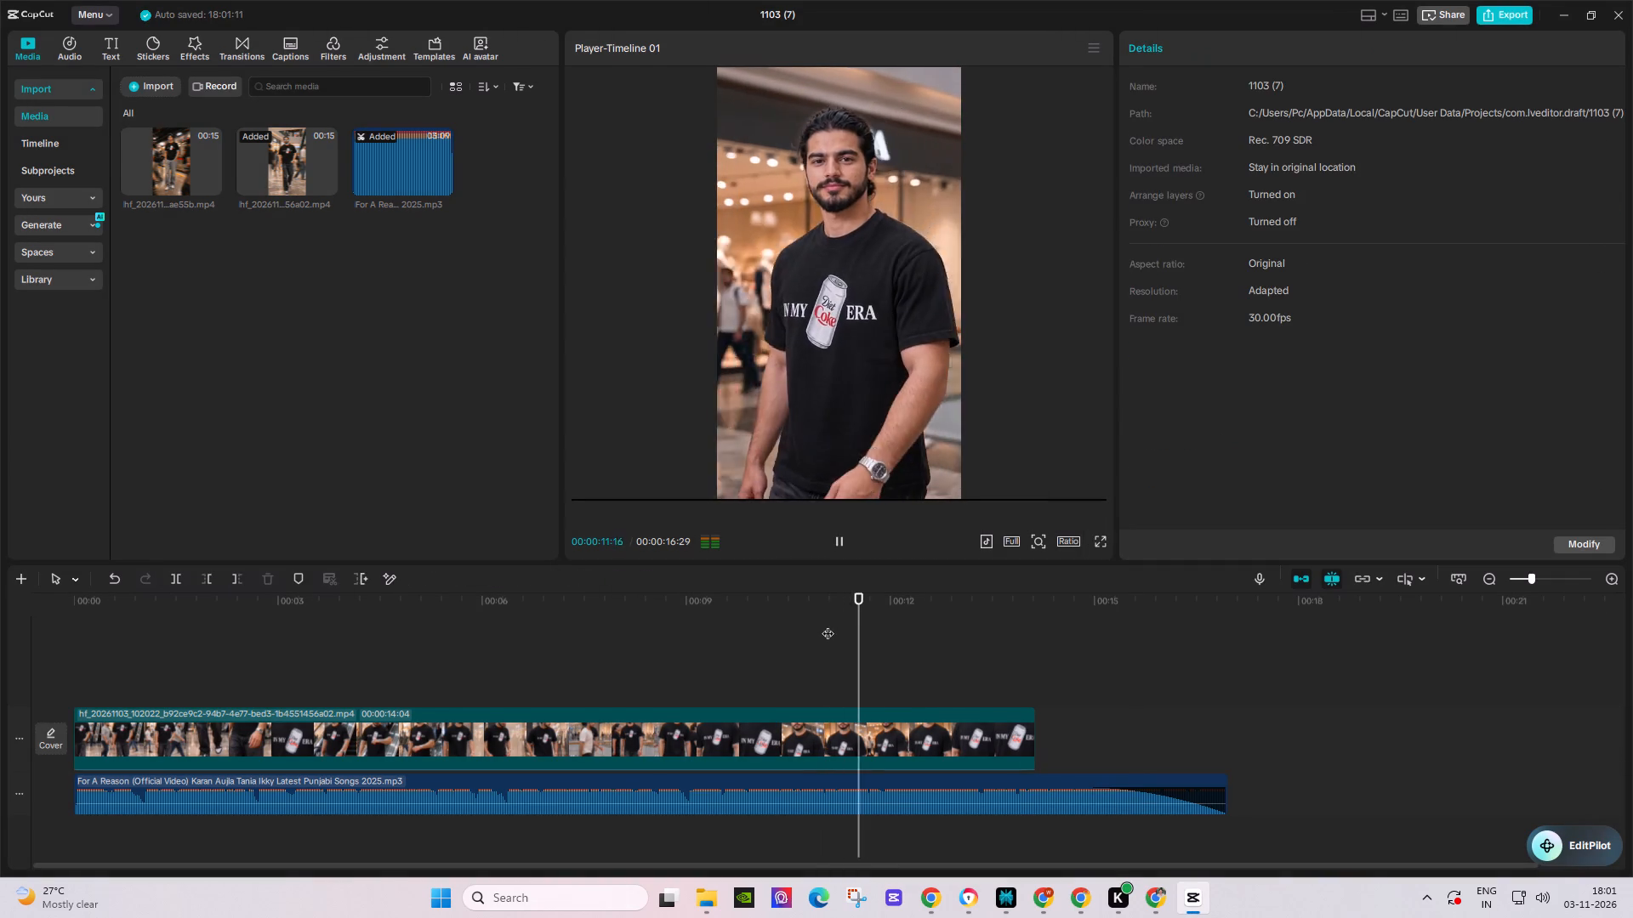
key(space)
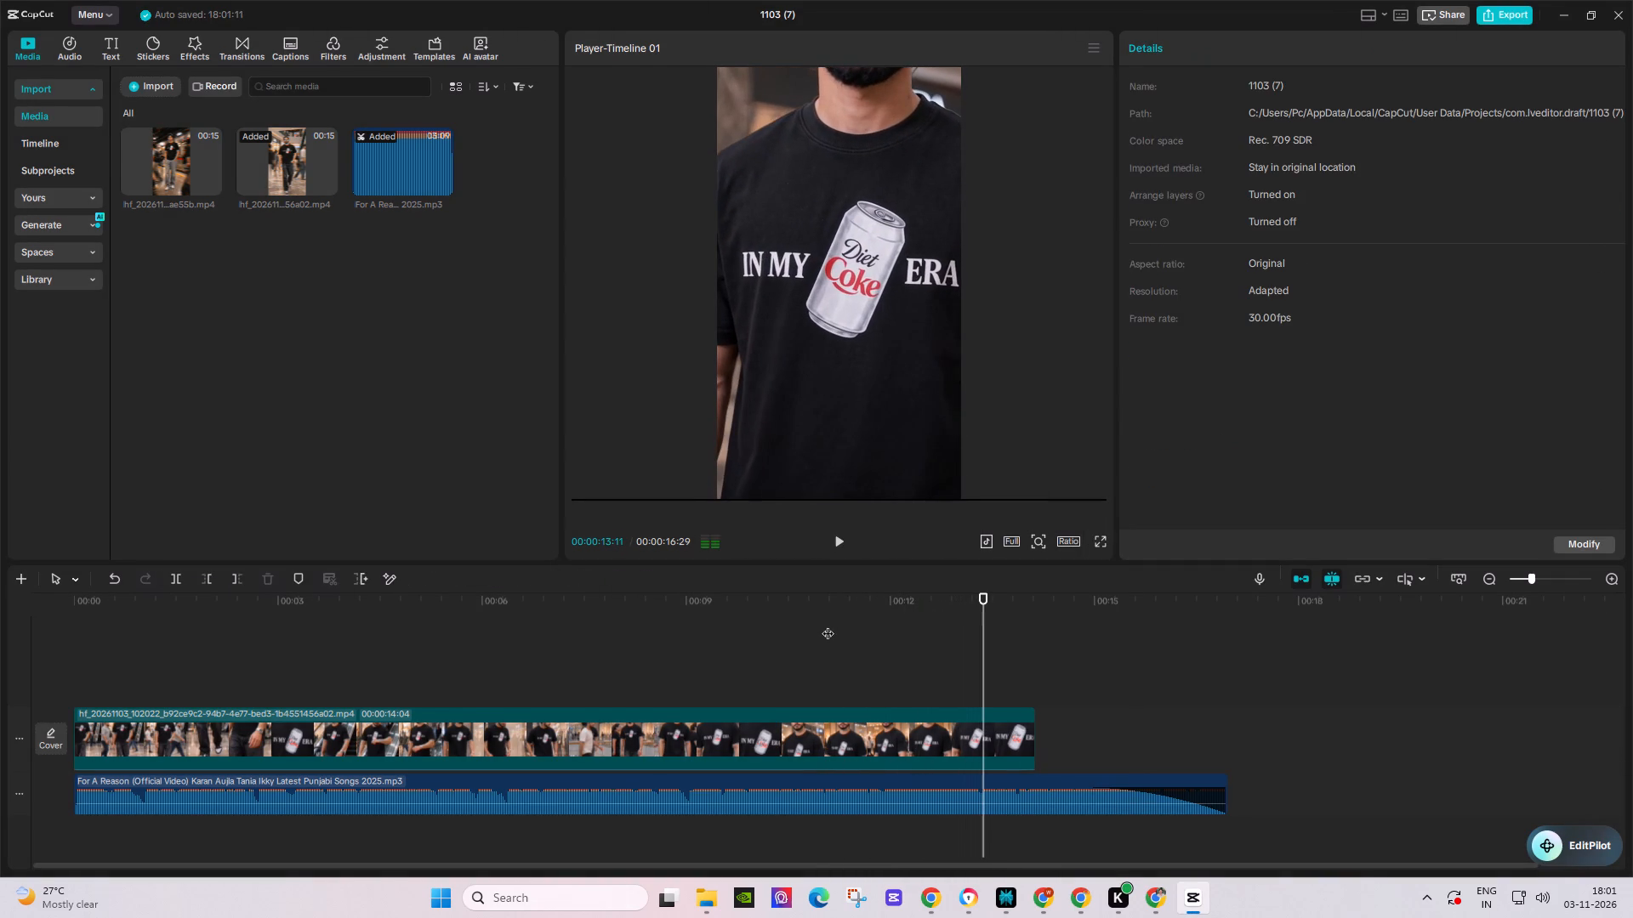
key(space)
key(space)
click(993, 744)
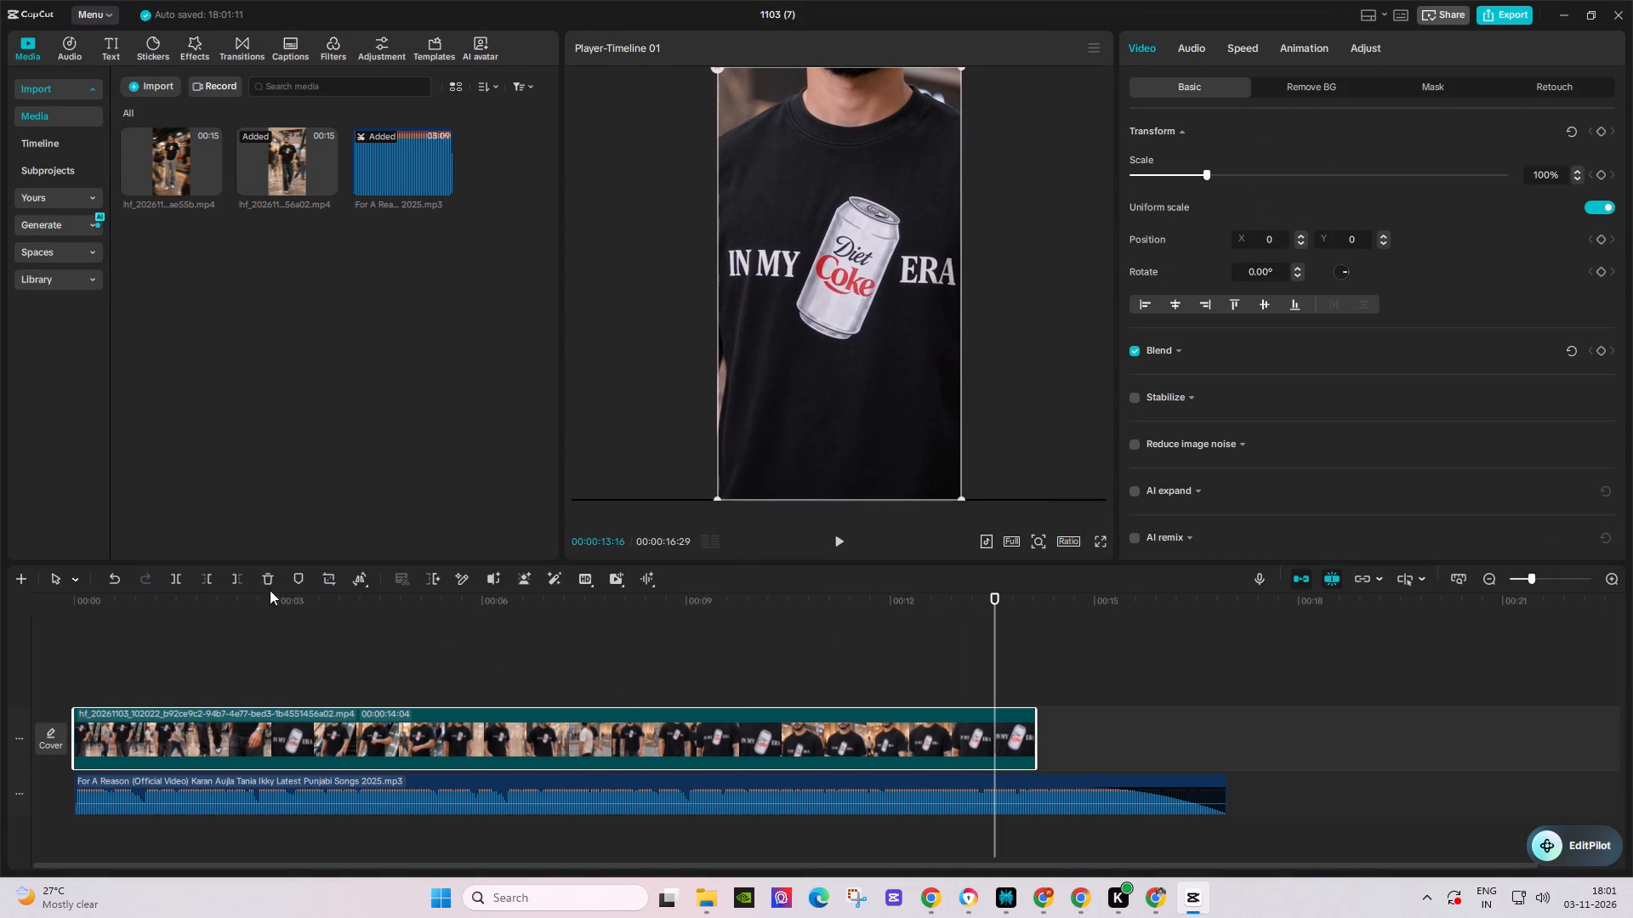
click(236, 576)
click(952, 781)
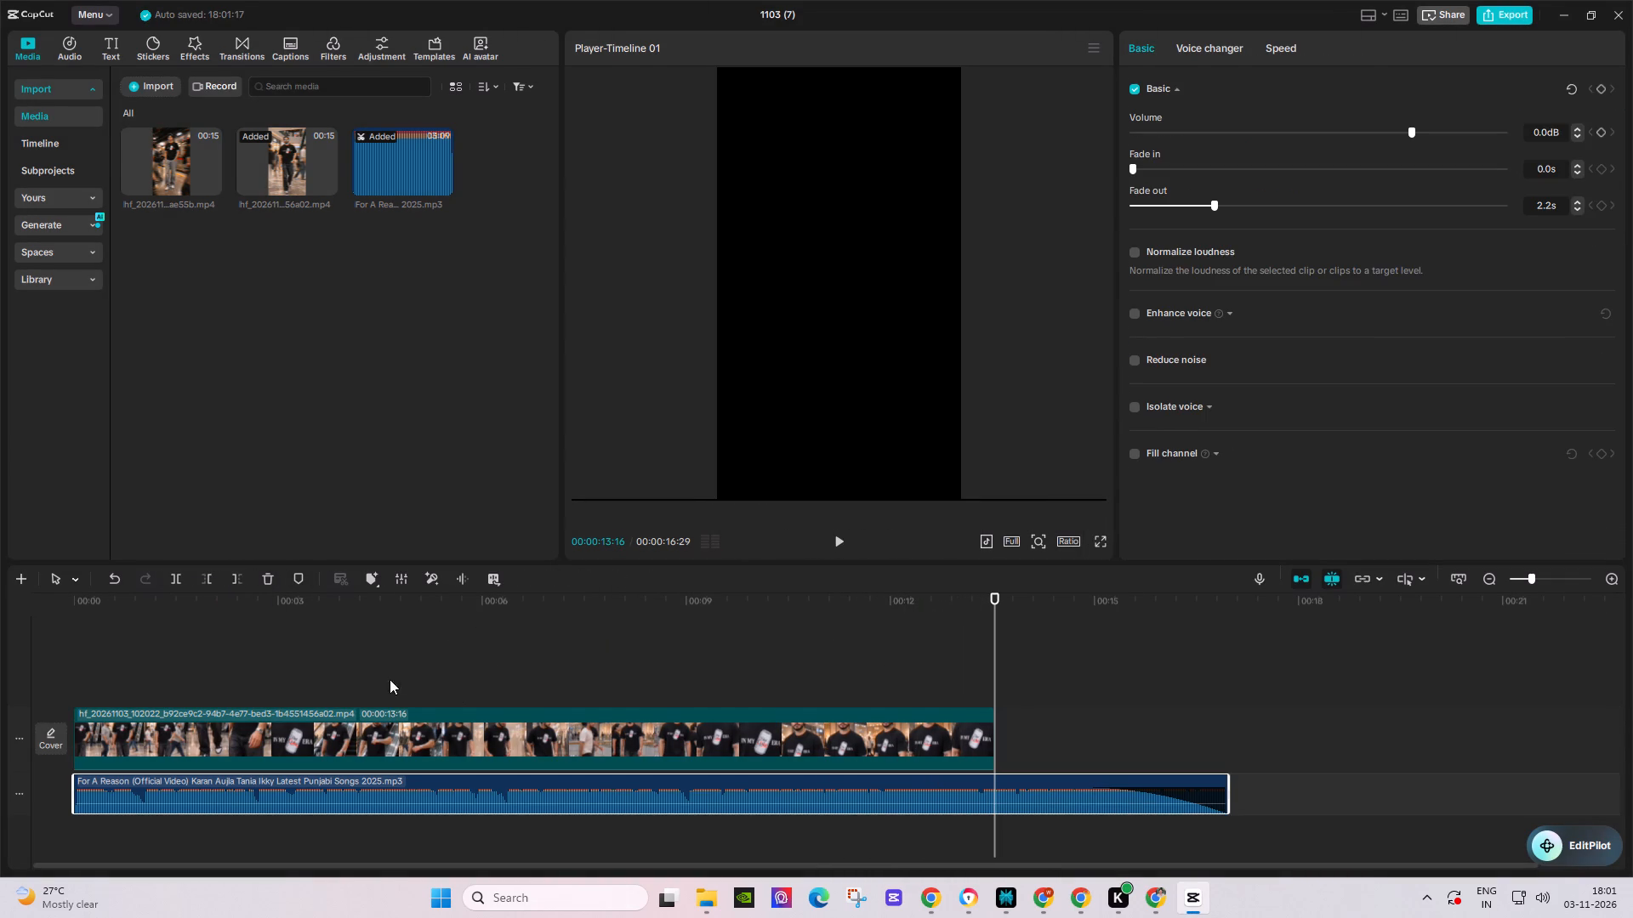
click(240, 575)
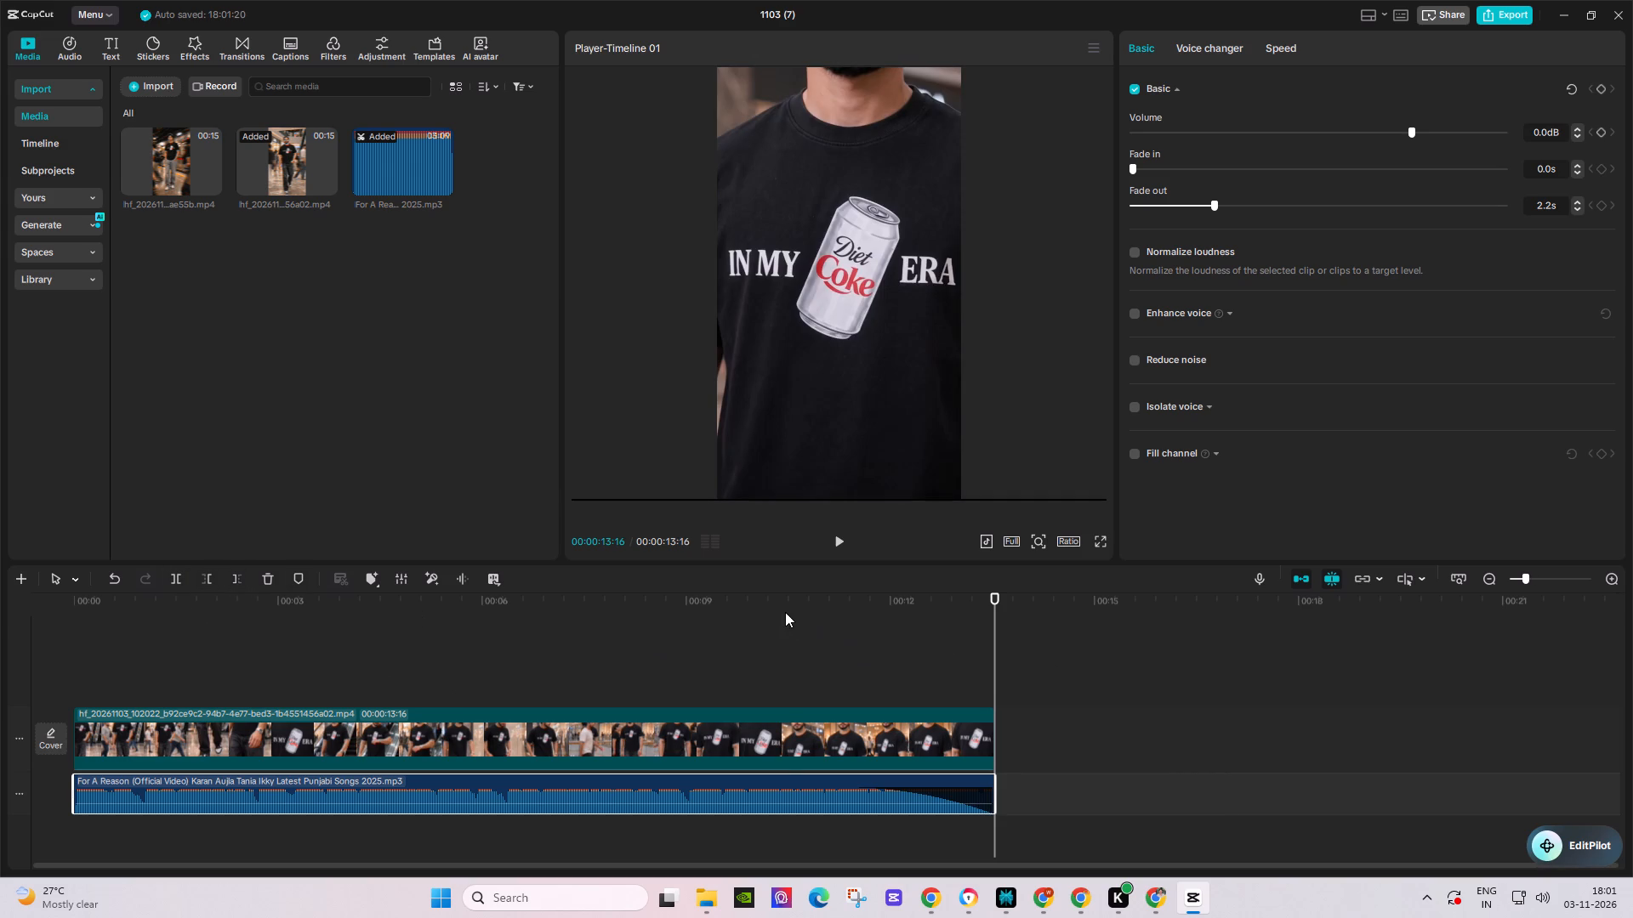
click(785, 612)
key(space)
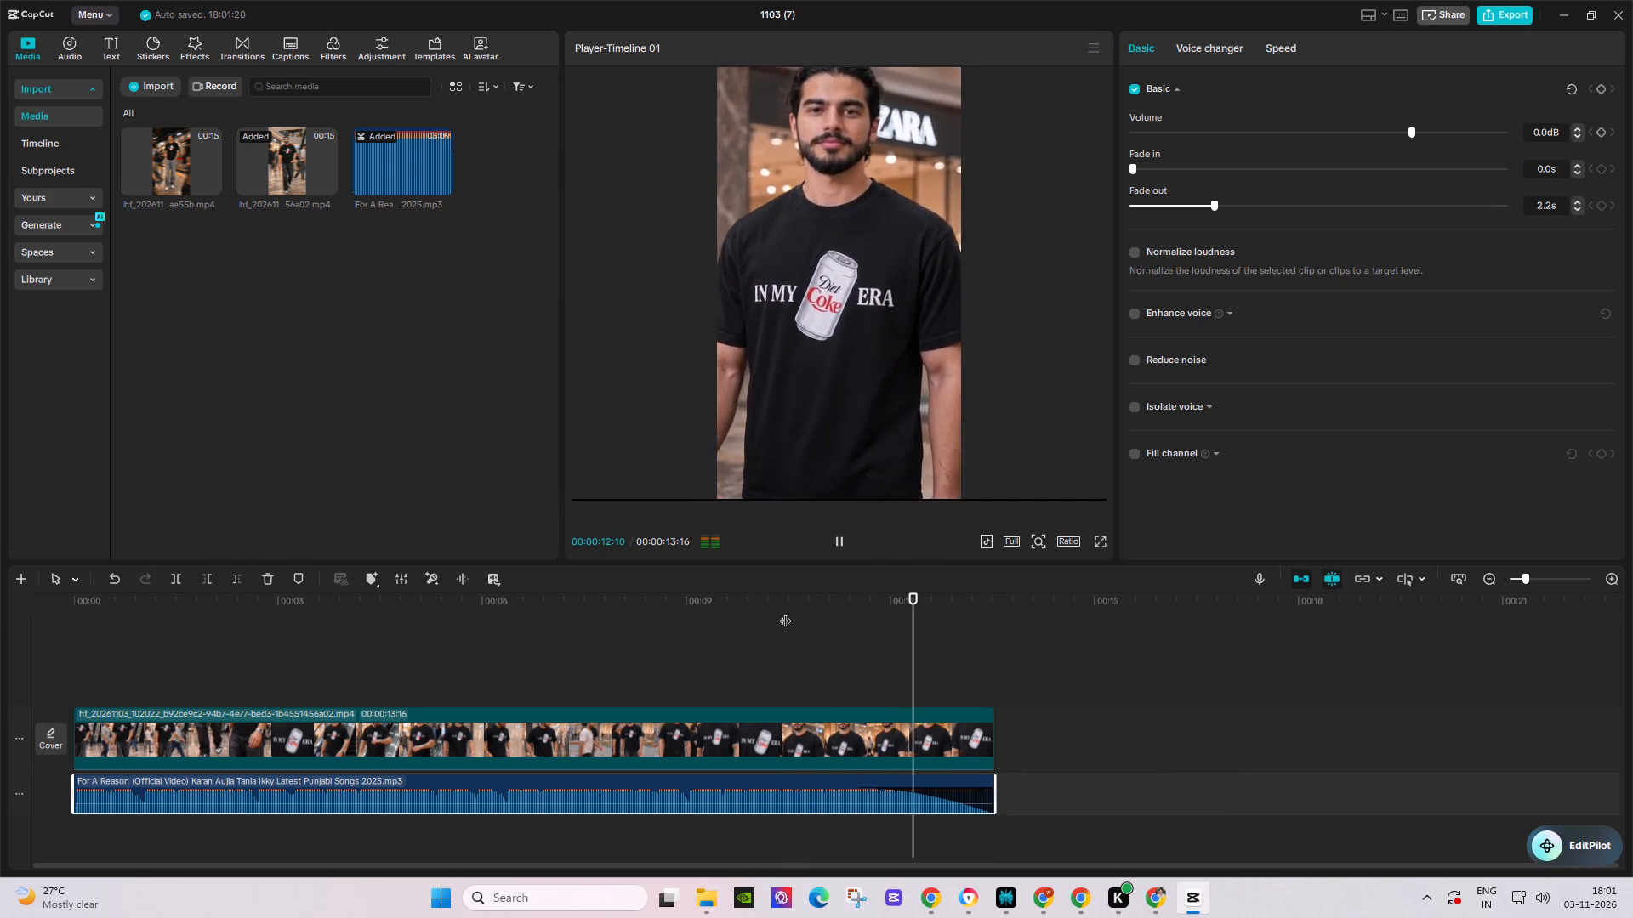
Export the mall edit under the name "diet coke video 3 higgs By Him" and close the export window.
click(1498, 17)
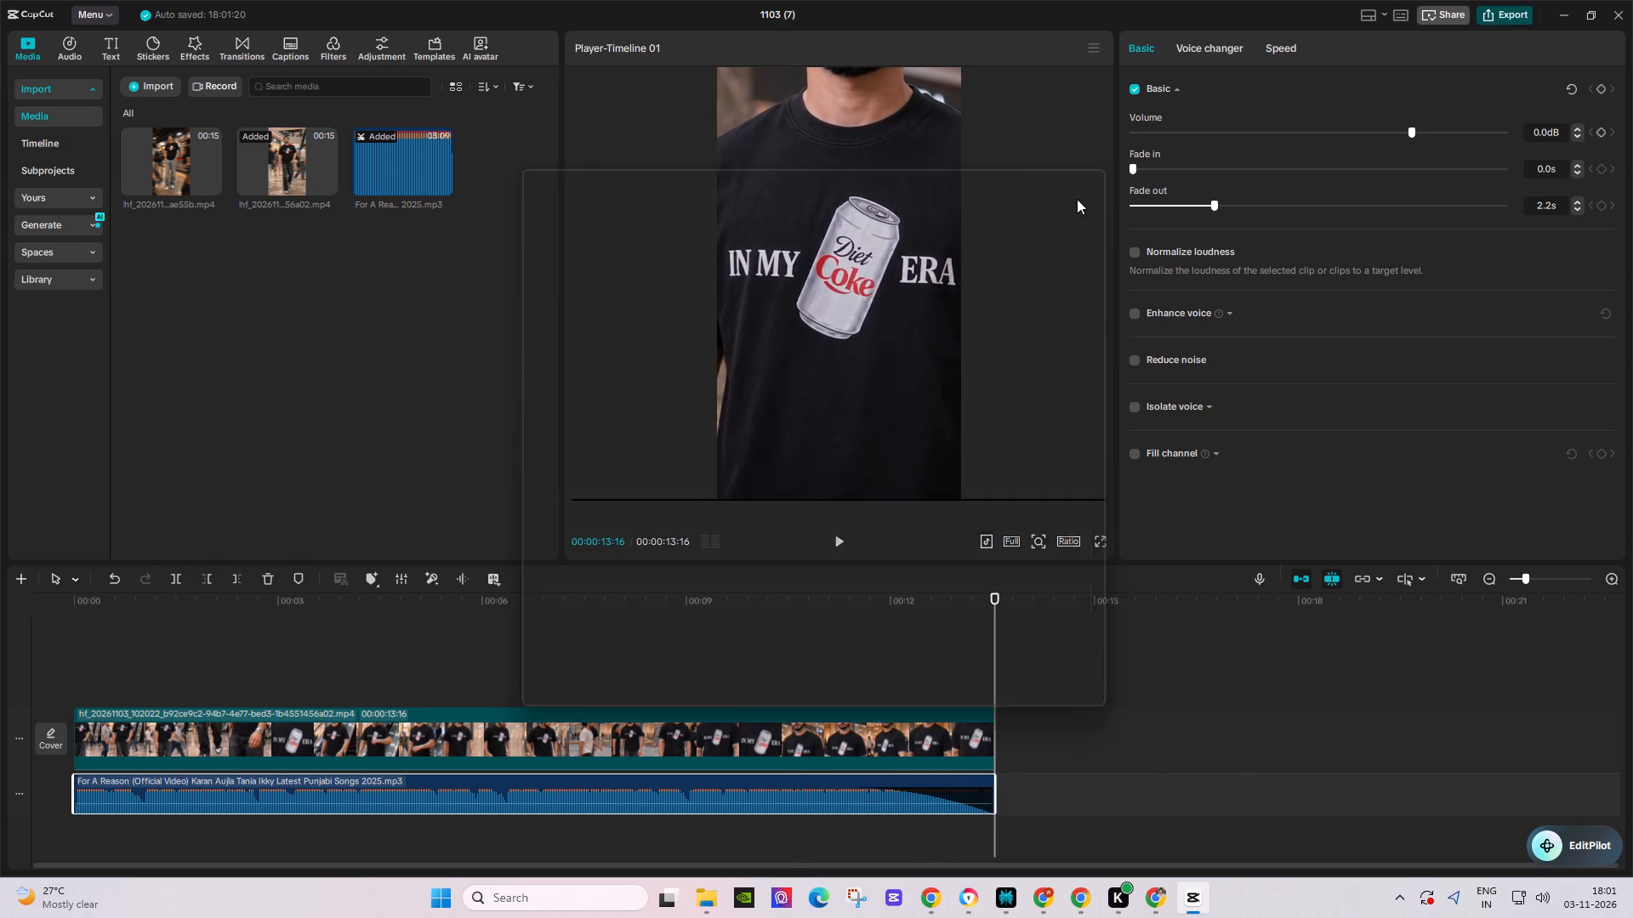
drag(975, 238, 882, 238)
key(ctrl+v)
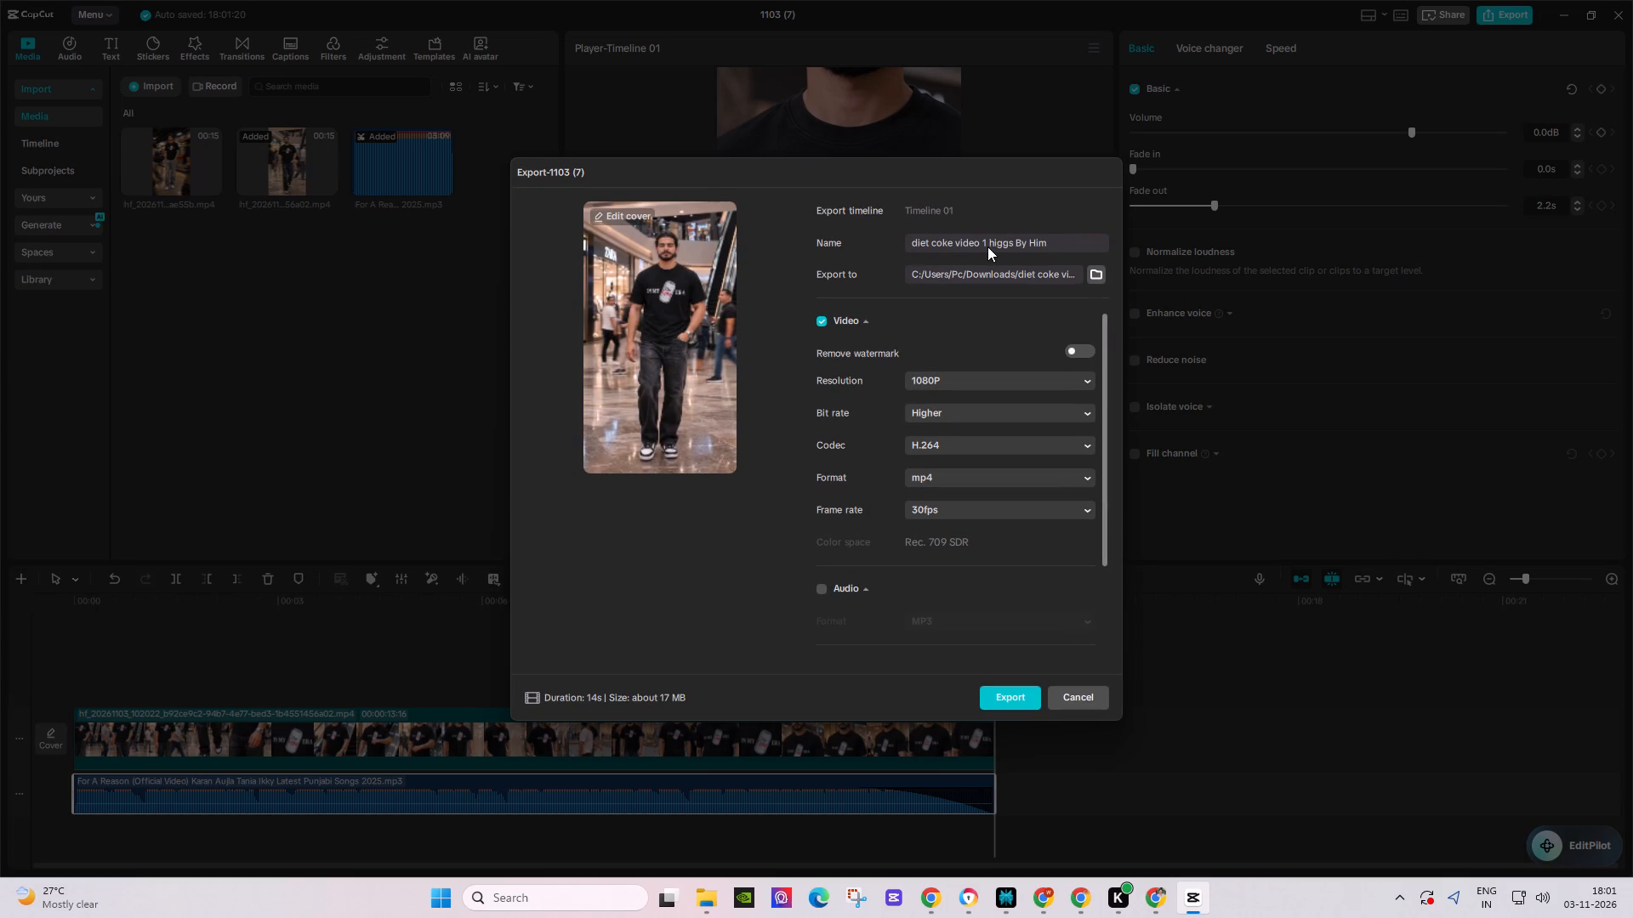
click(987, 245)
key(3)
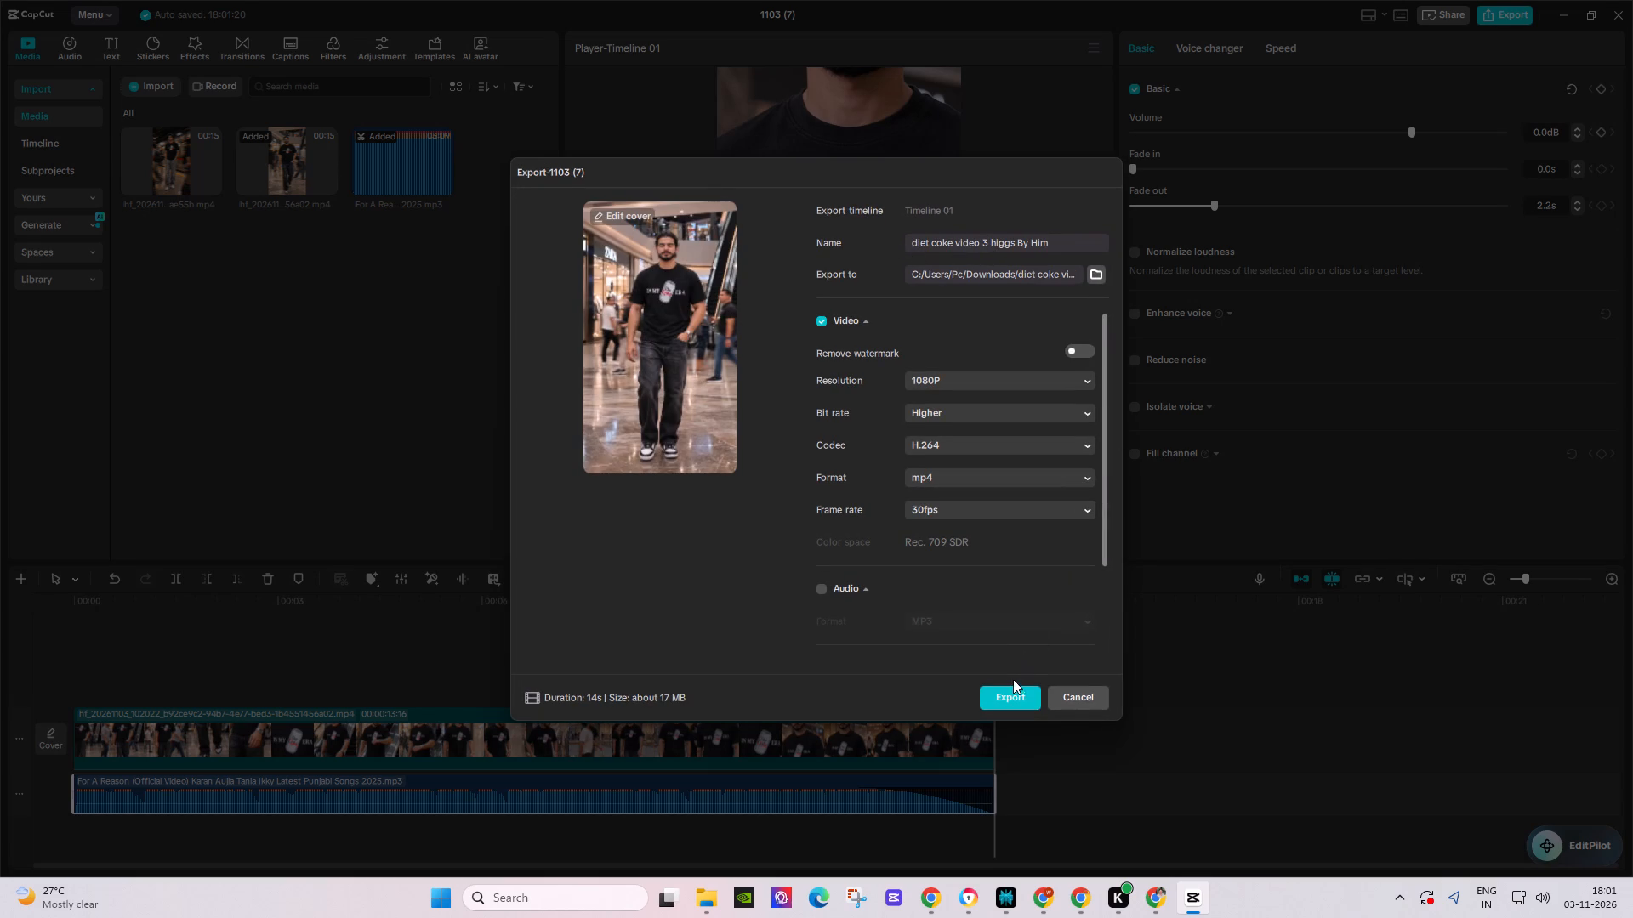
key(space)
click(1016, 695)
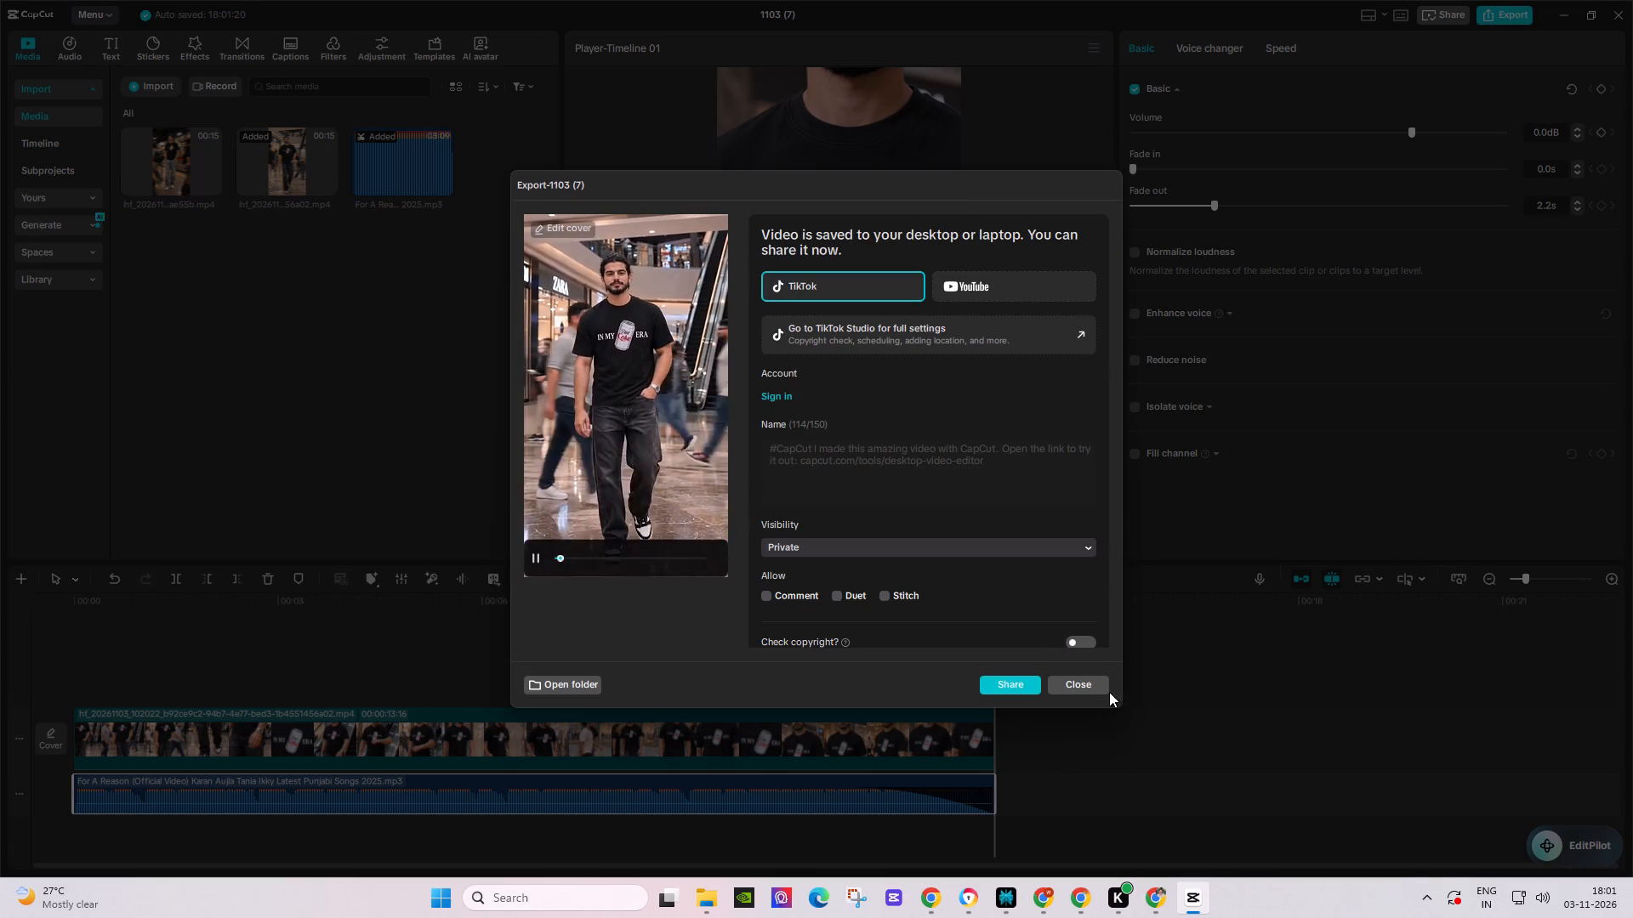
click(1096, 686)
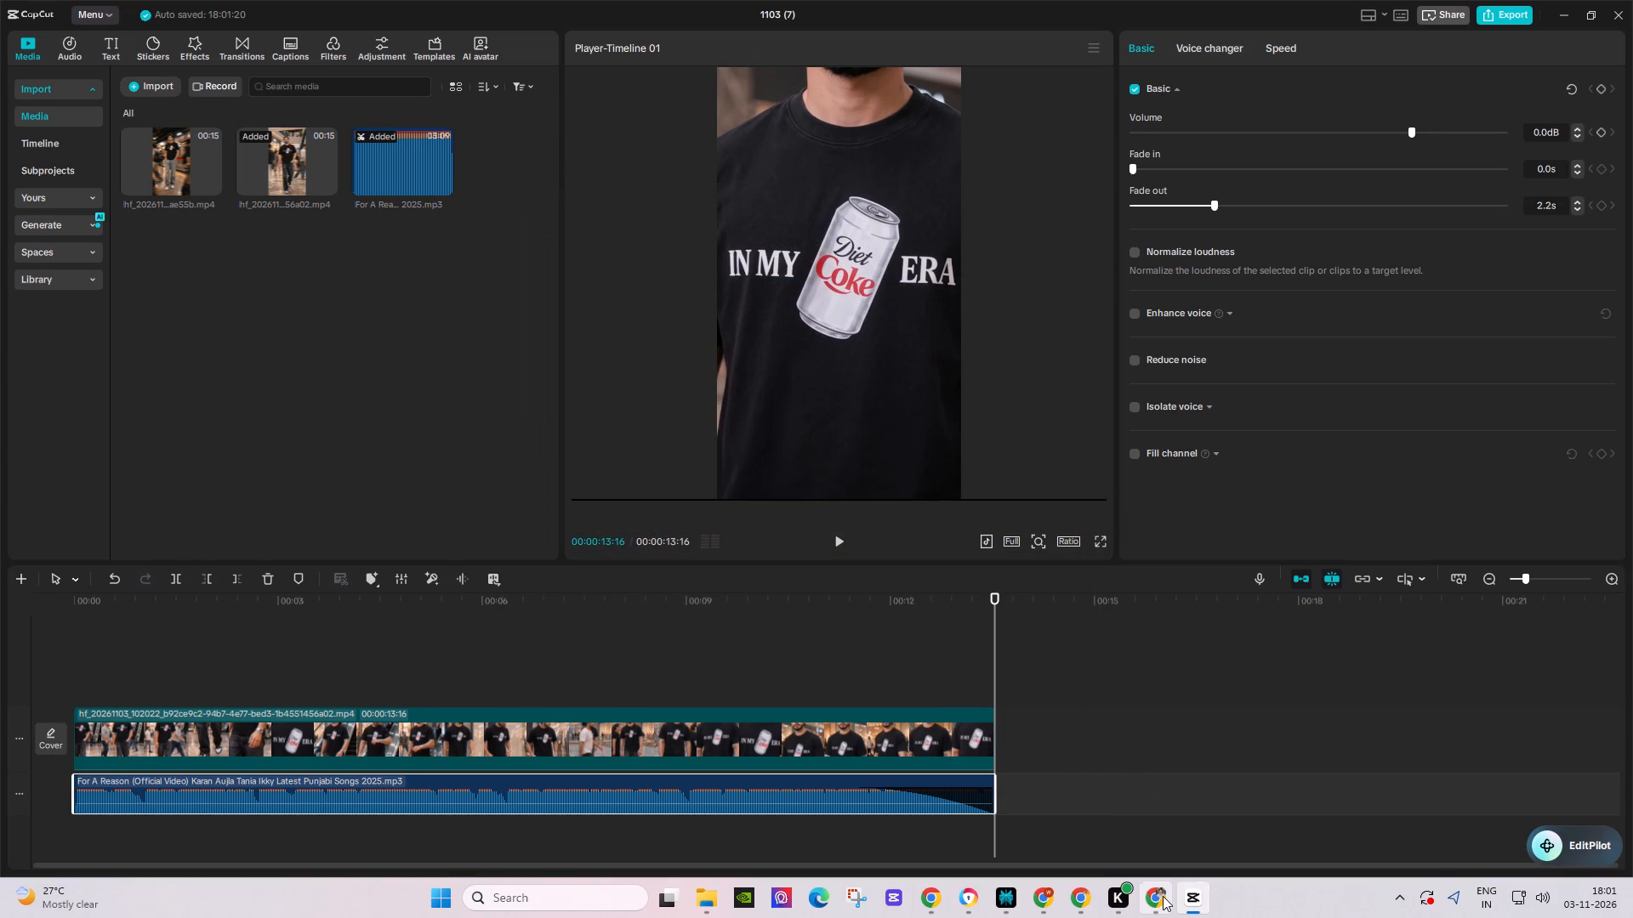
Switch to the ChatGPT chat with the female OOTD street-style prompt and send the message "iamge" to request the picture.
click(1163, 896)
scroll(964, 576, down, 2)
scroll(972, 585, up, 4)
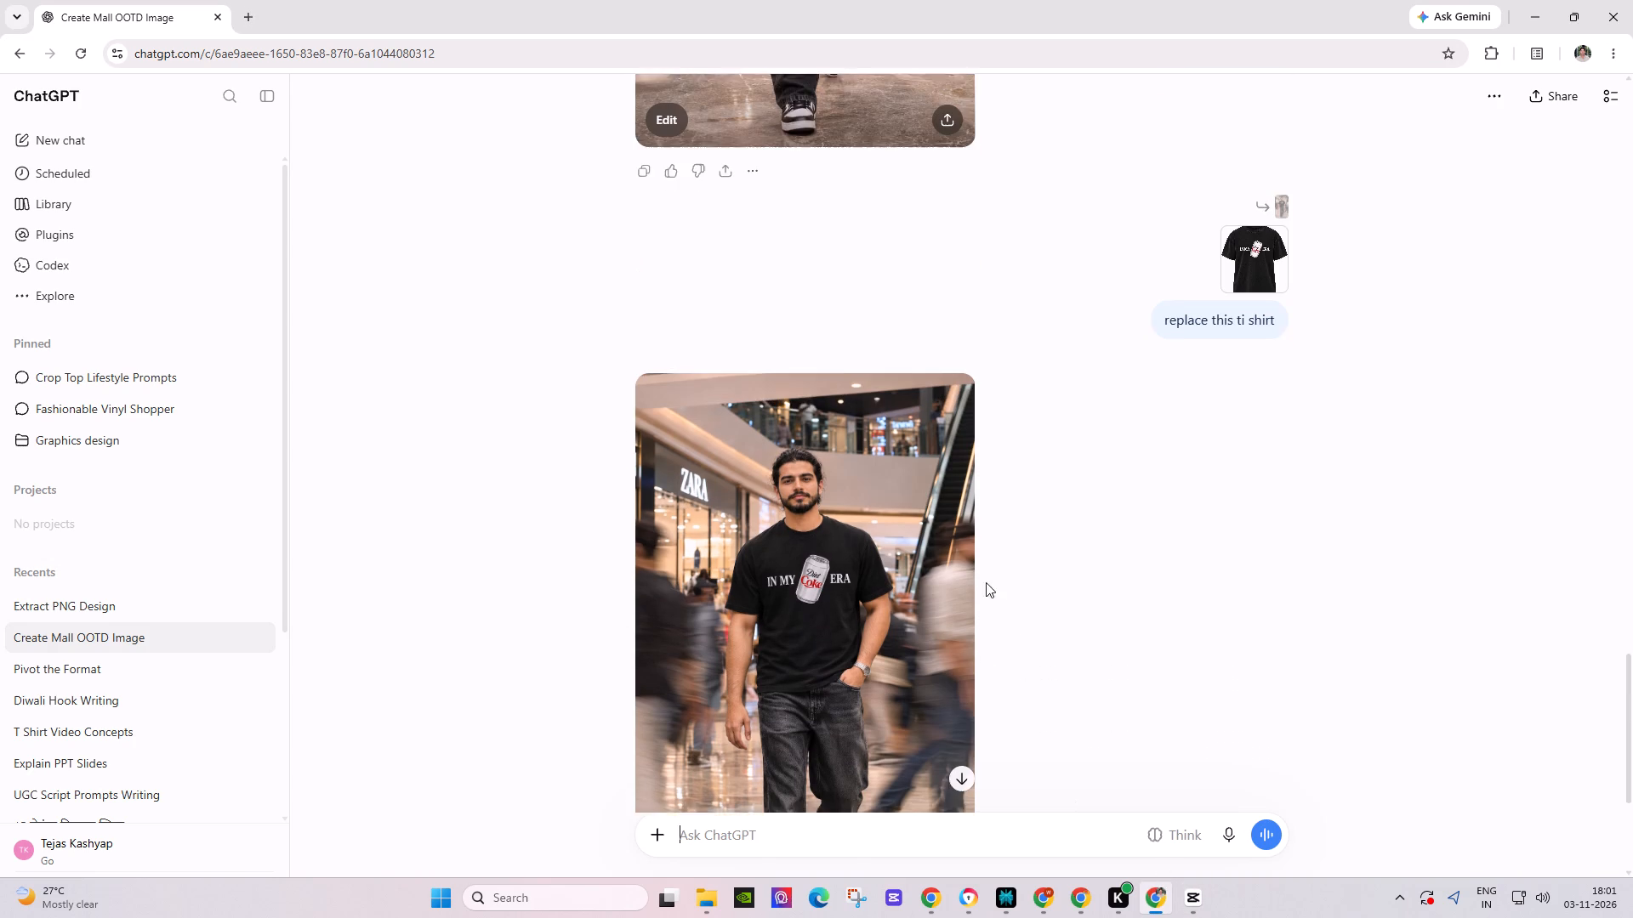
click(1087, 917)
scroll(1106, 669, down, 19)
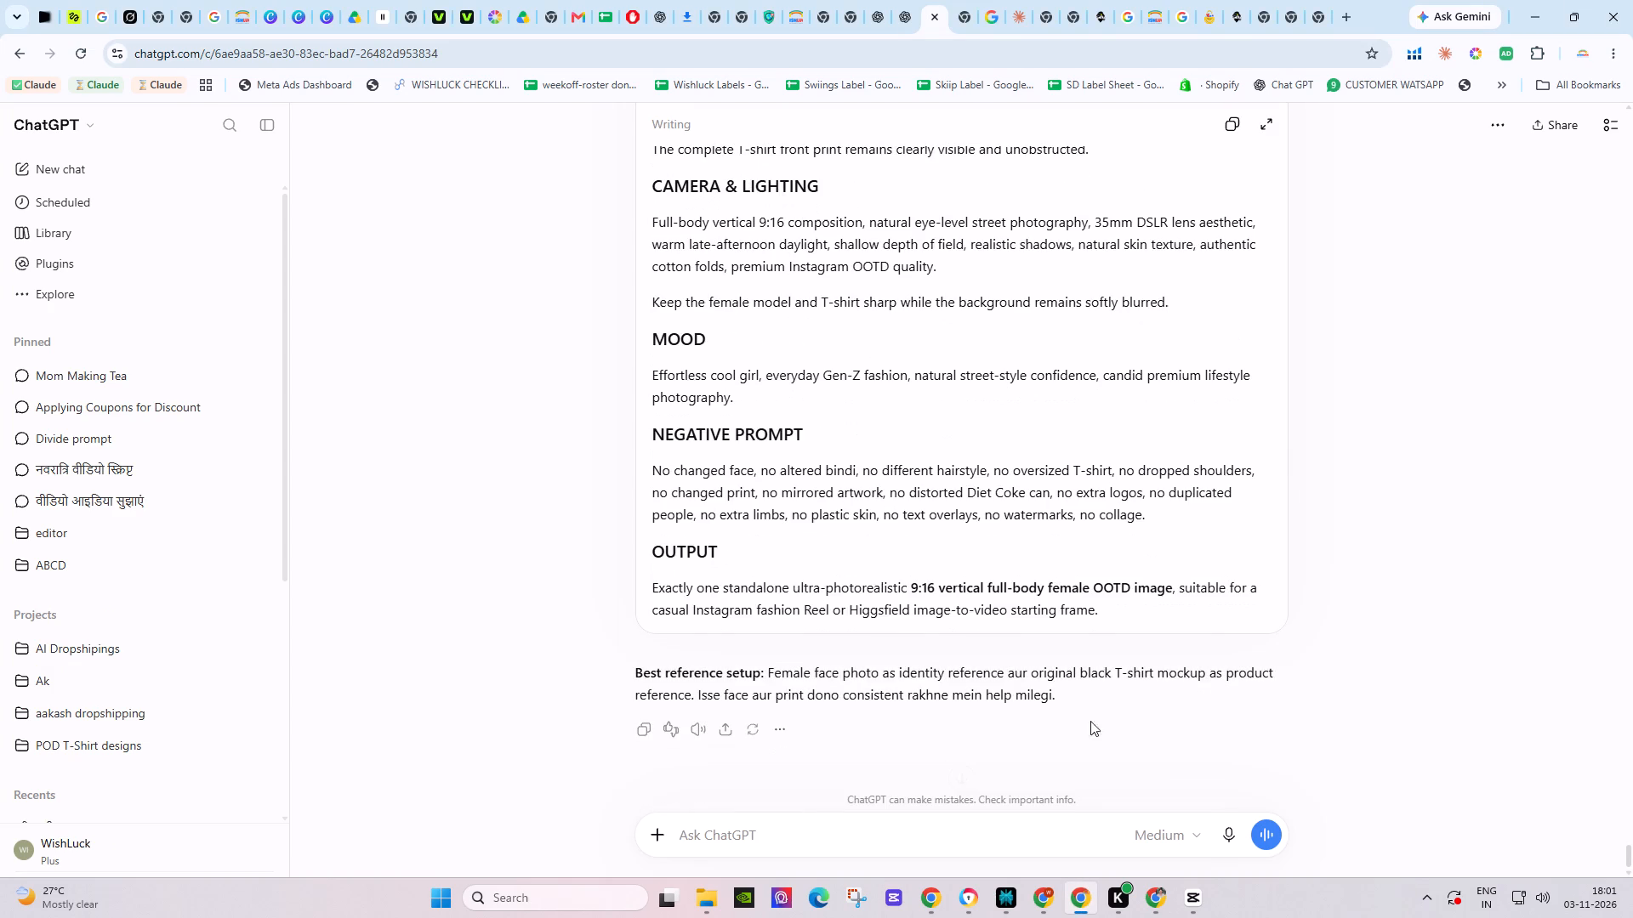
scroll(1006, 760, down, 3)
scroll(1006, 758, up, 14)
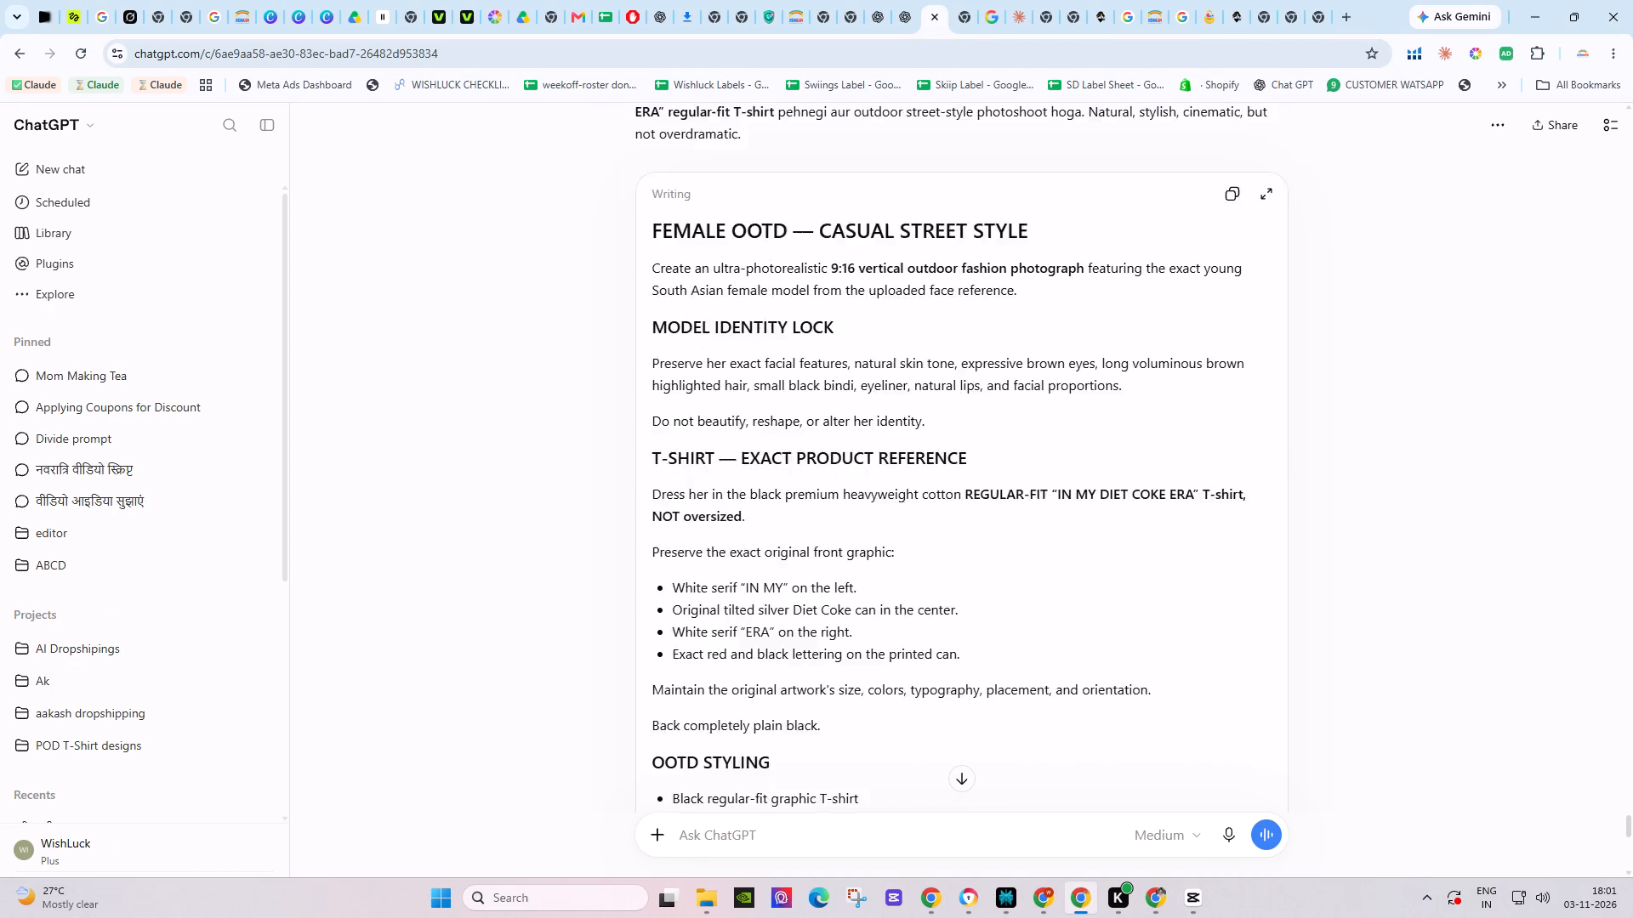
scroll(1006, 757, up, 2)
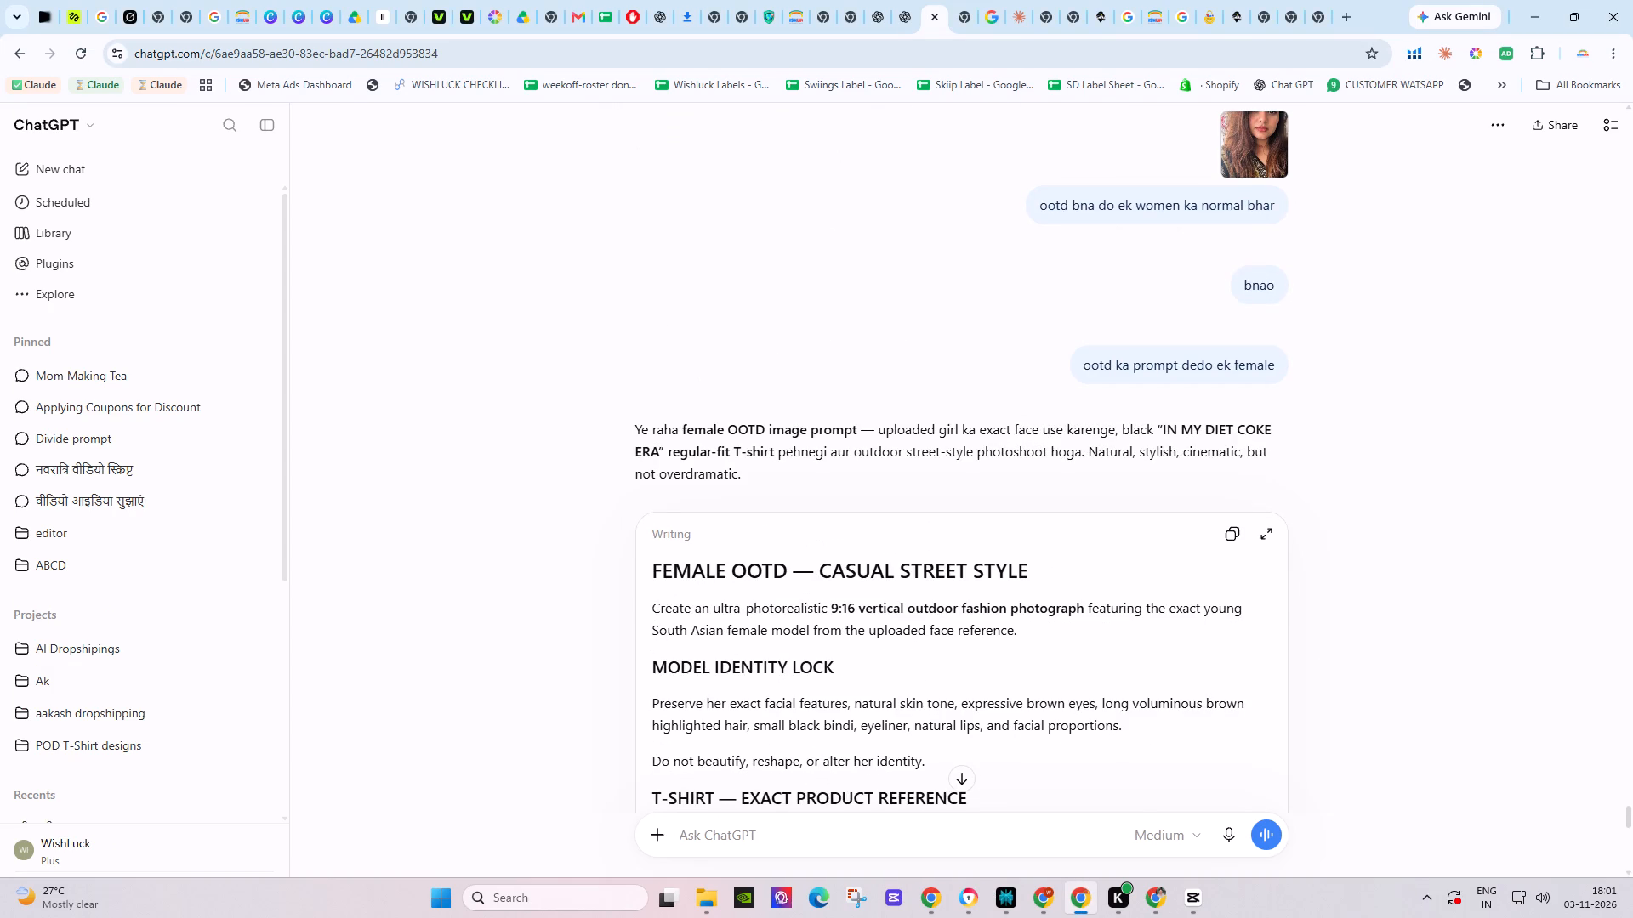
scroll(845, 692, down, 4)
scroll(848, 694, up, 4)
scroll(849, 693, down, 3)
click(829, 818)
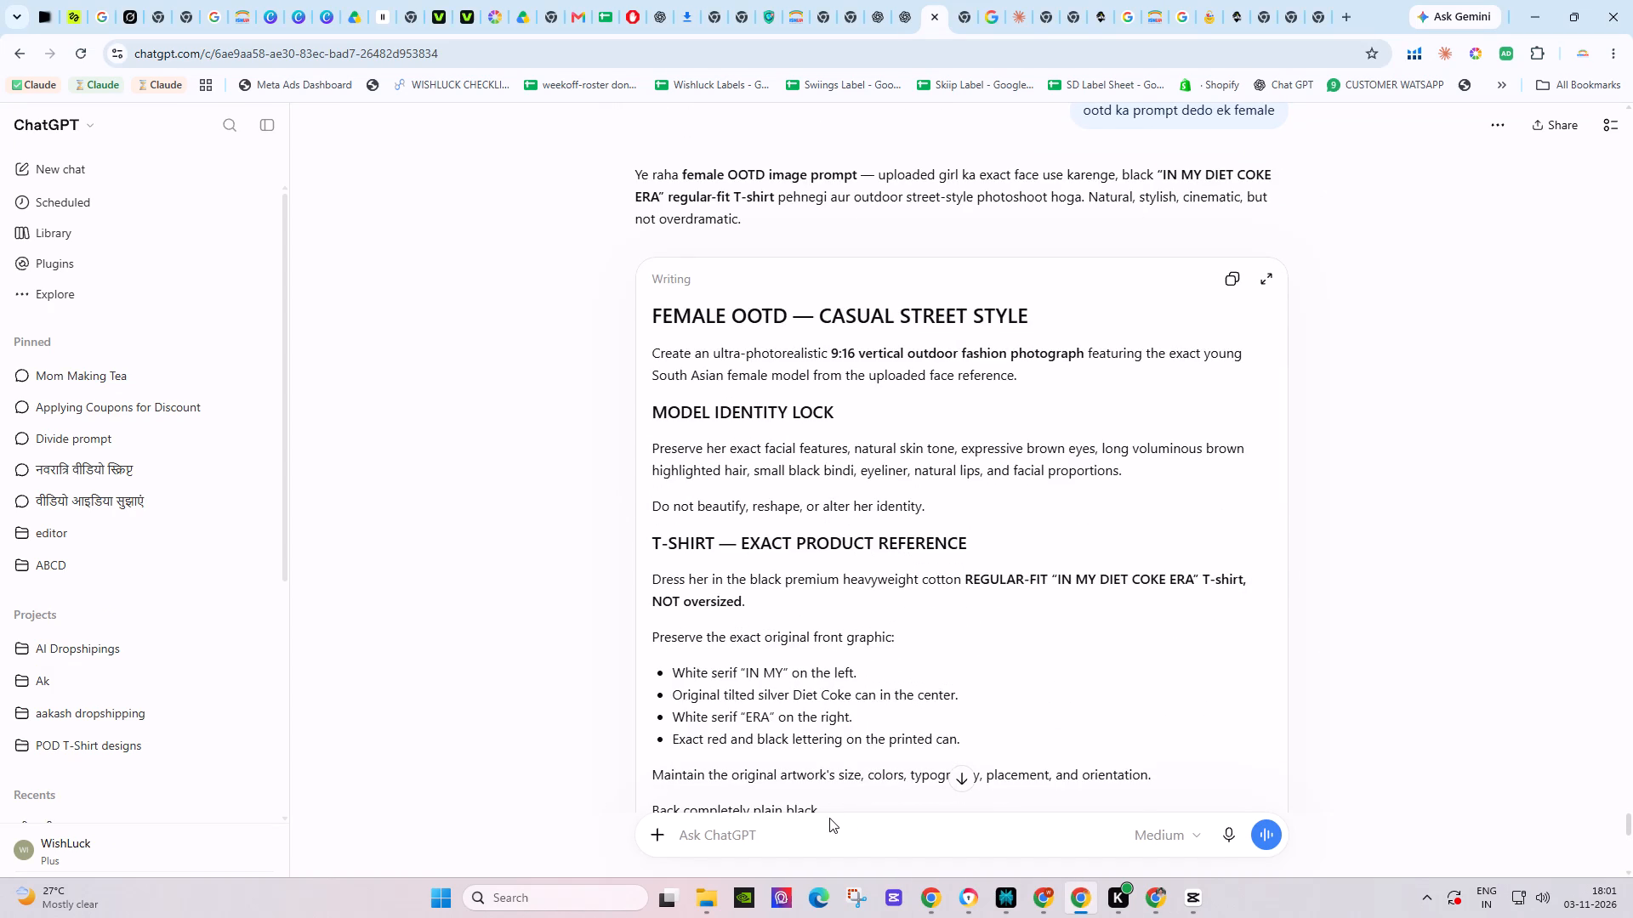
text(iamge)
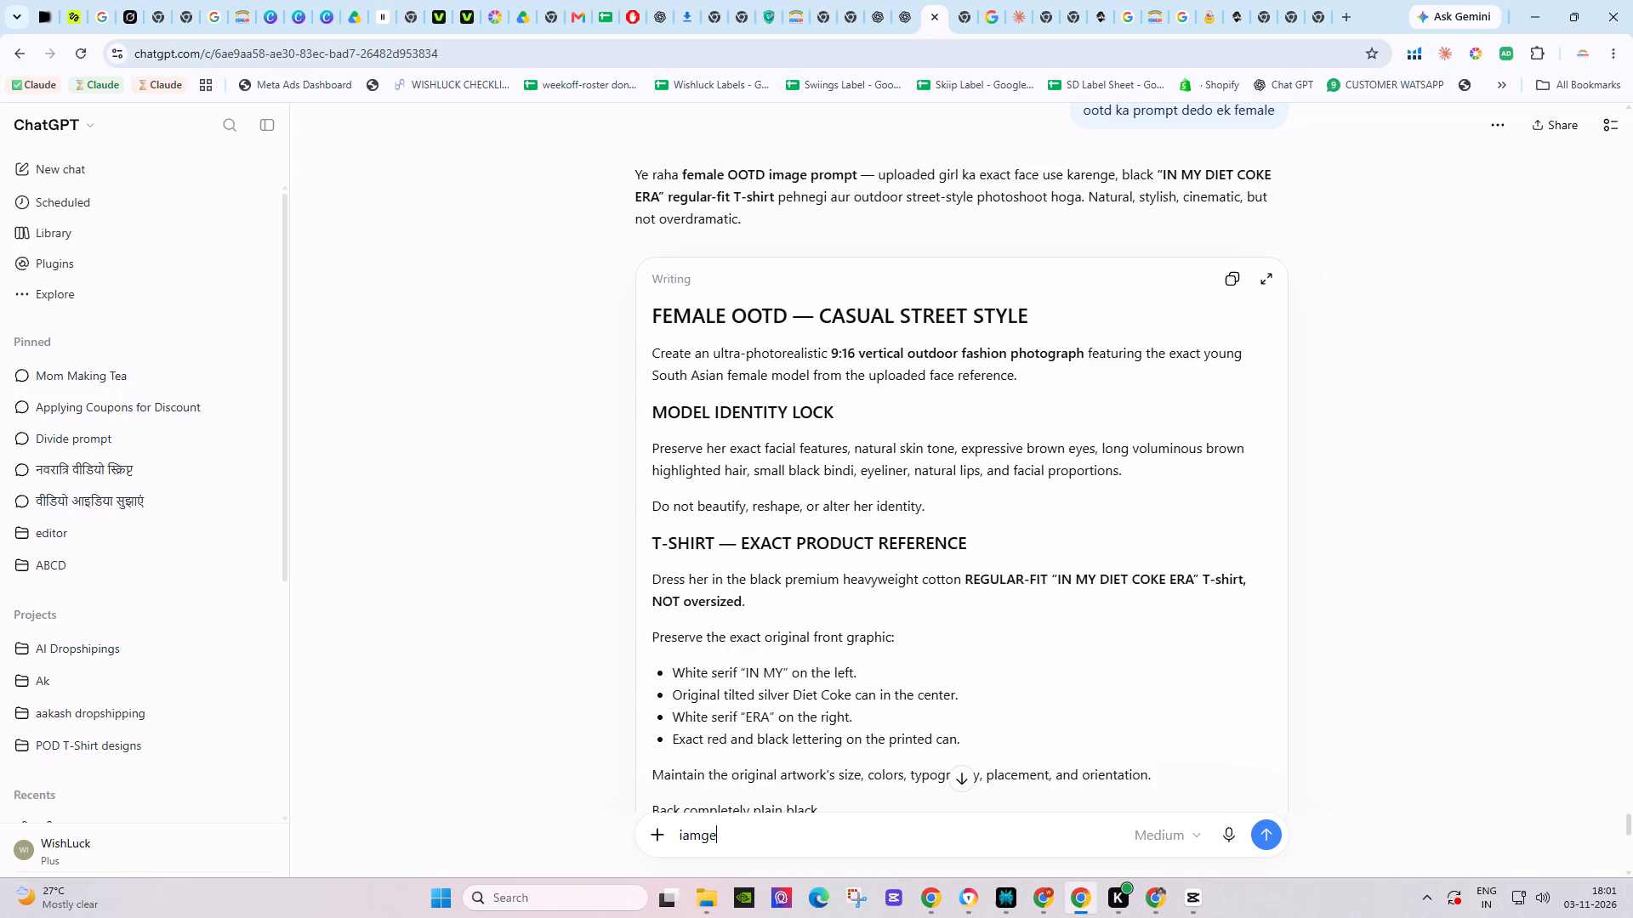
key(Return)
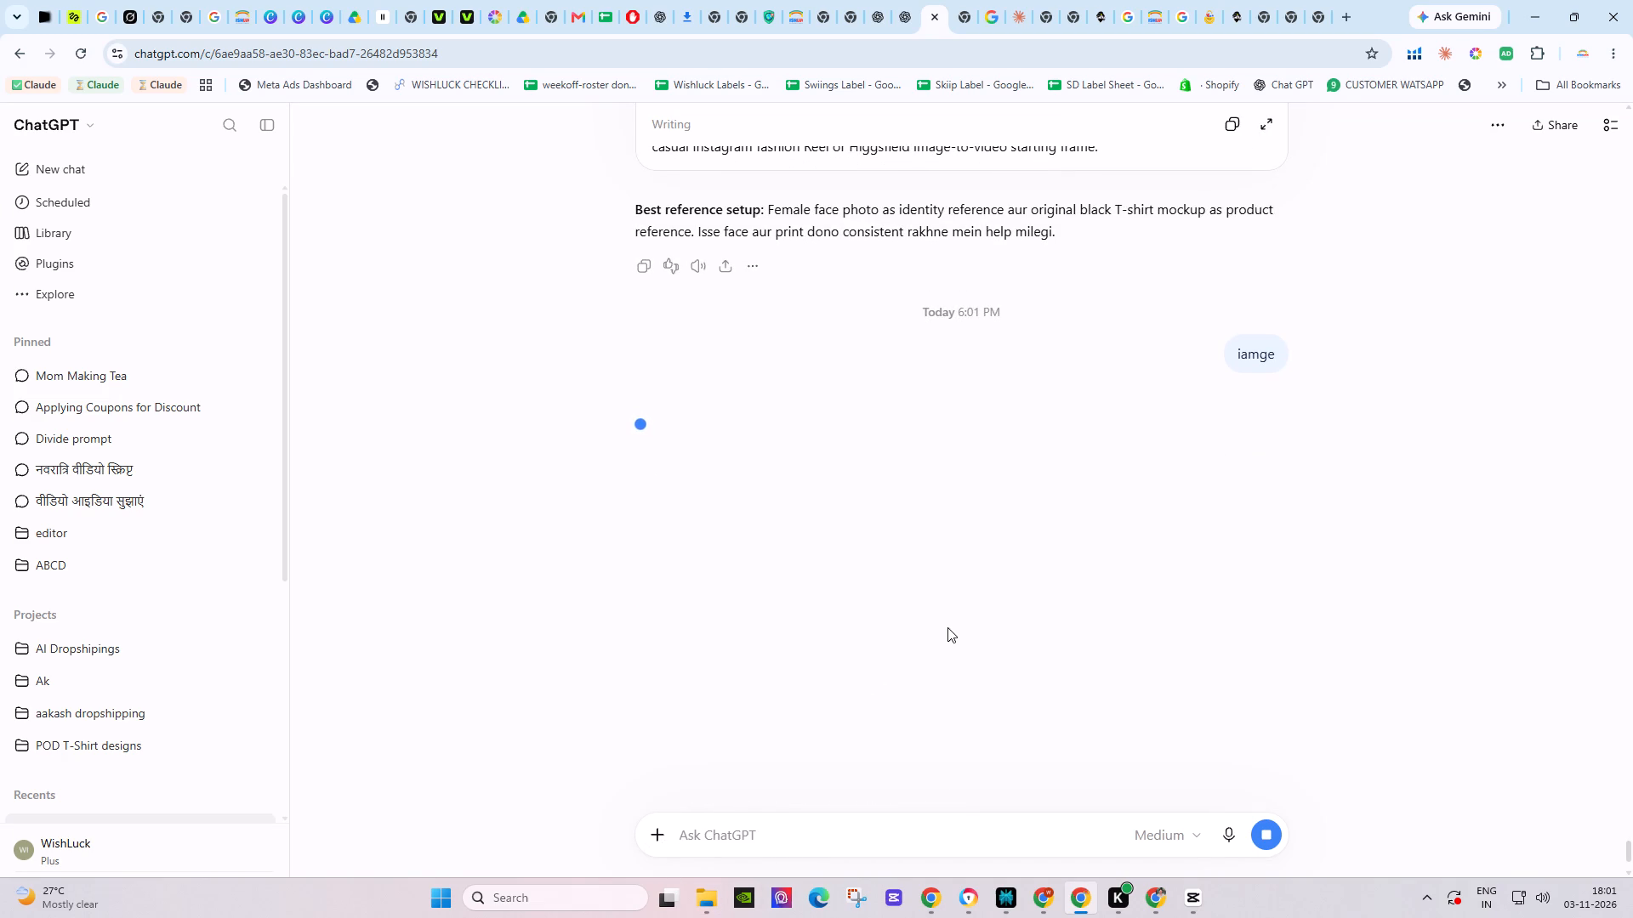
In the browser task tracker, set the "Inhouse Shoot of LKG (NIKHIL OLD VIDEO) - 4 Videos" task due 03 Nov to In Progress.
click(1165, 899)
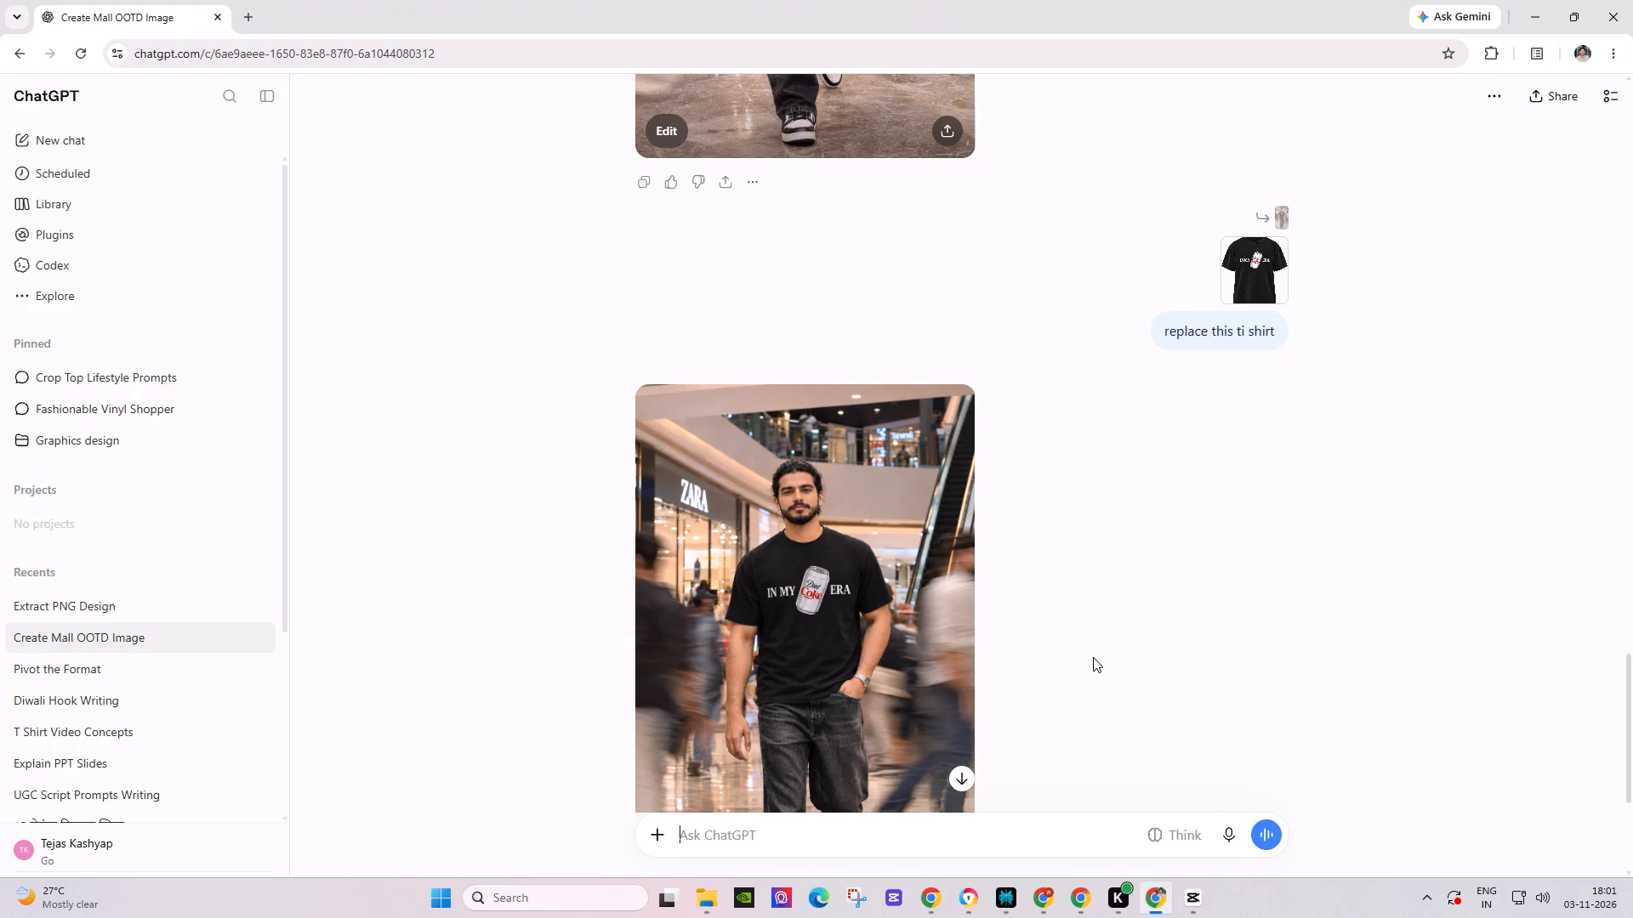
click(925, 902)
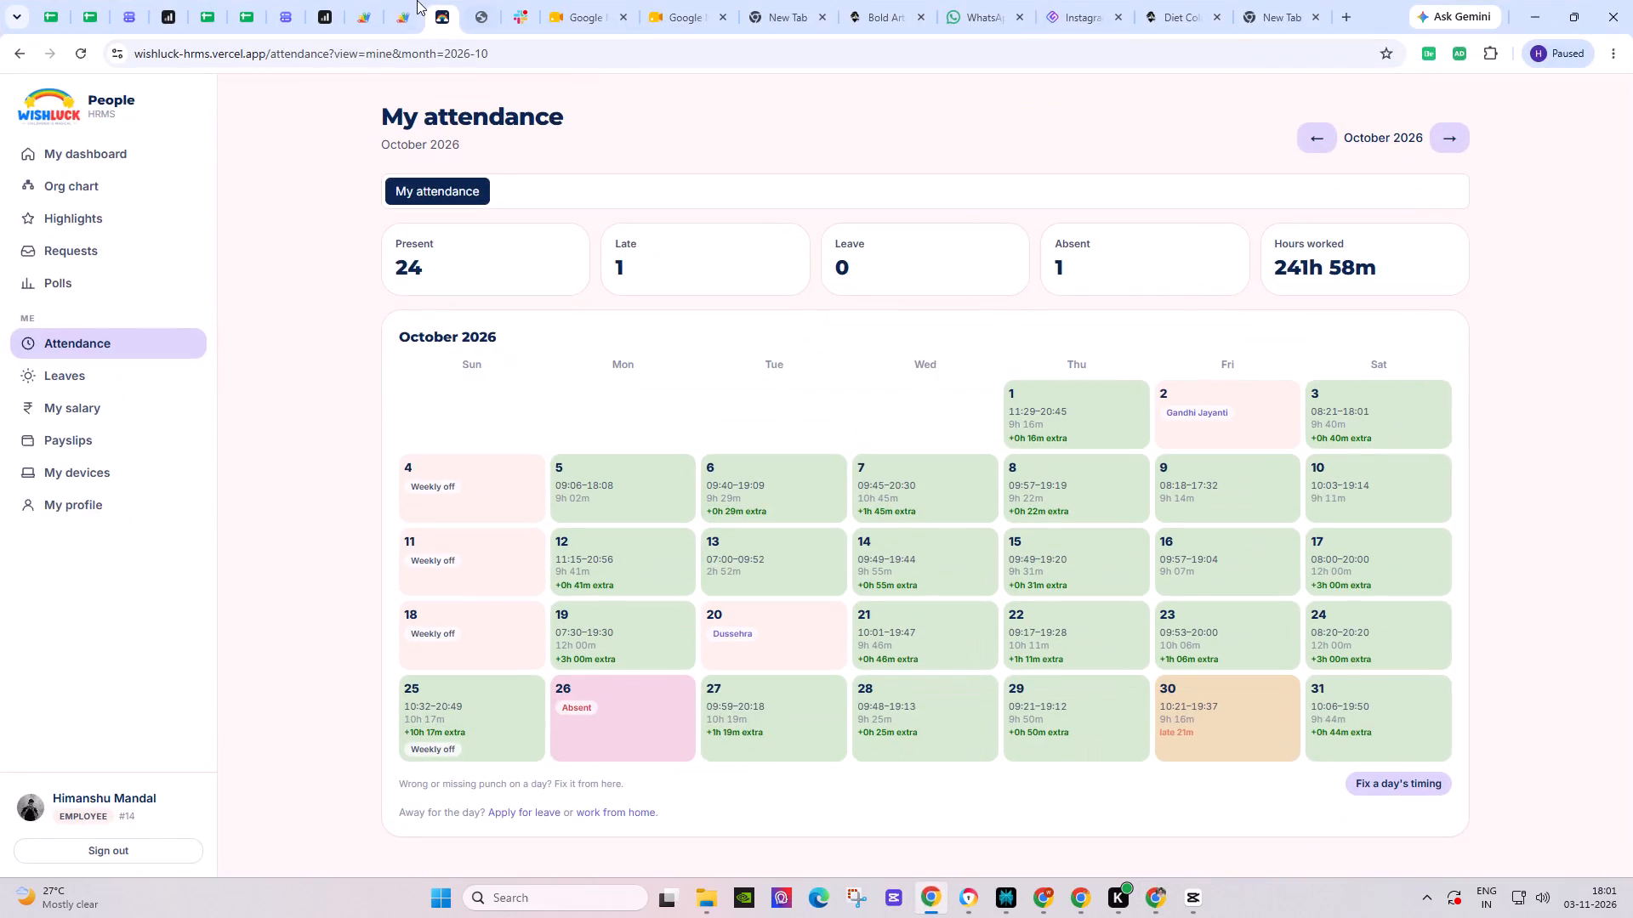
click(381, 11)
click(413, 22)
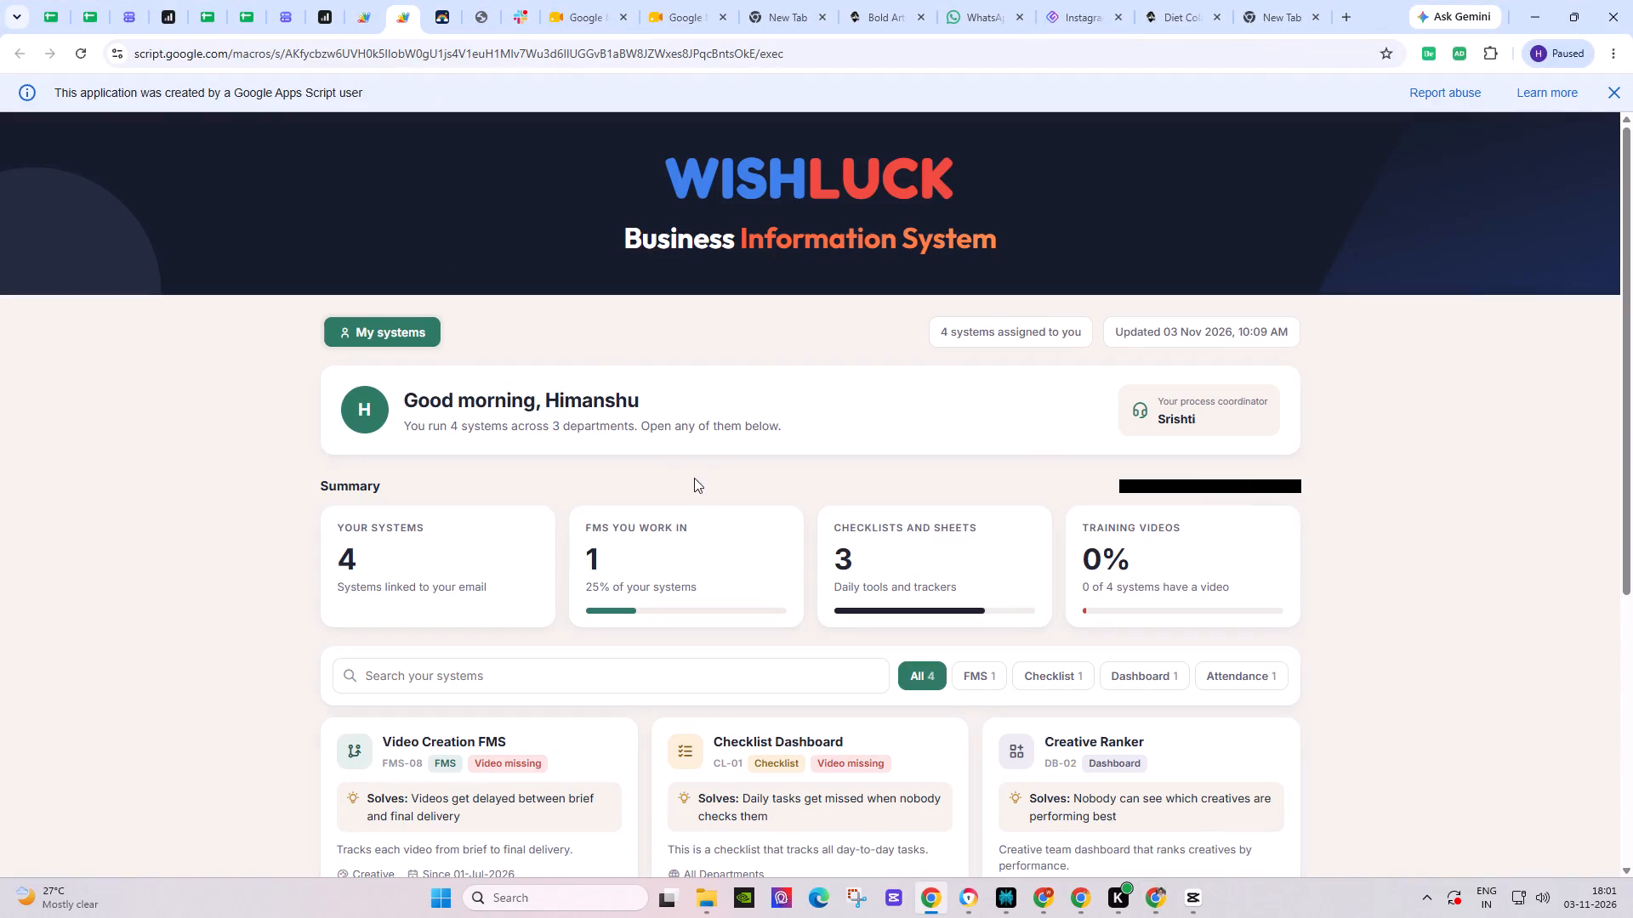
click(371, 16)
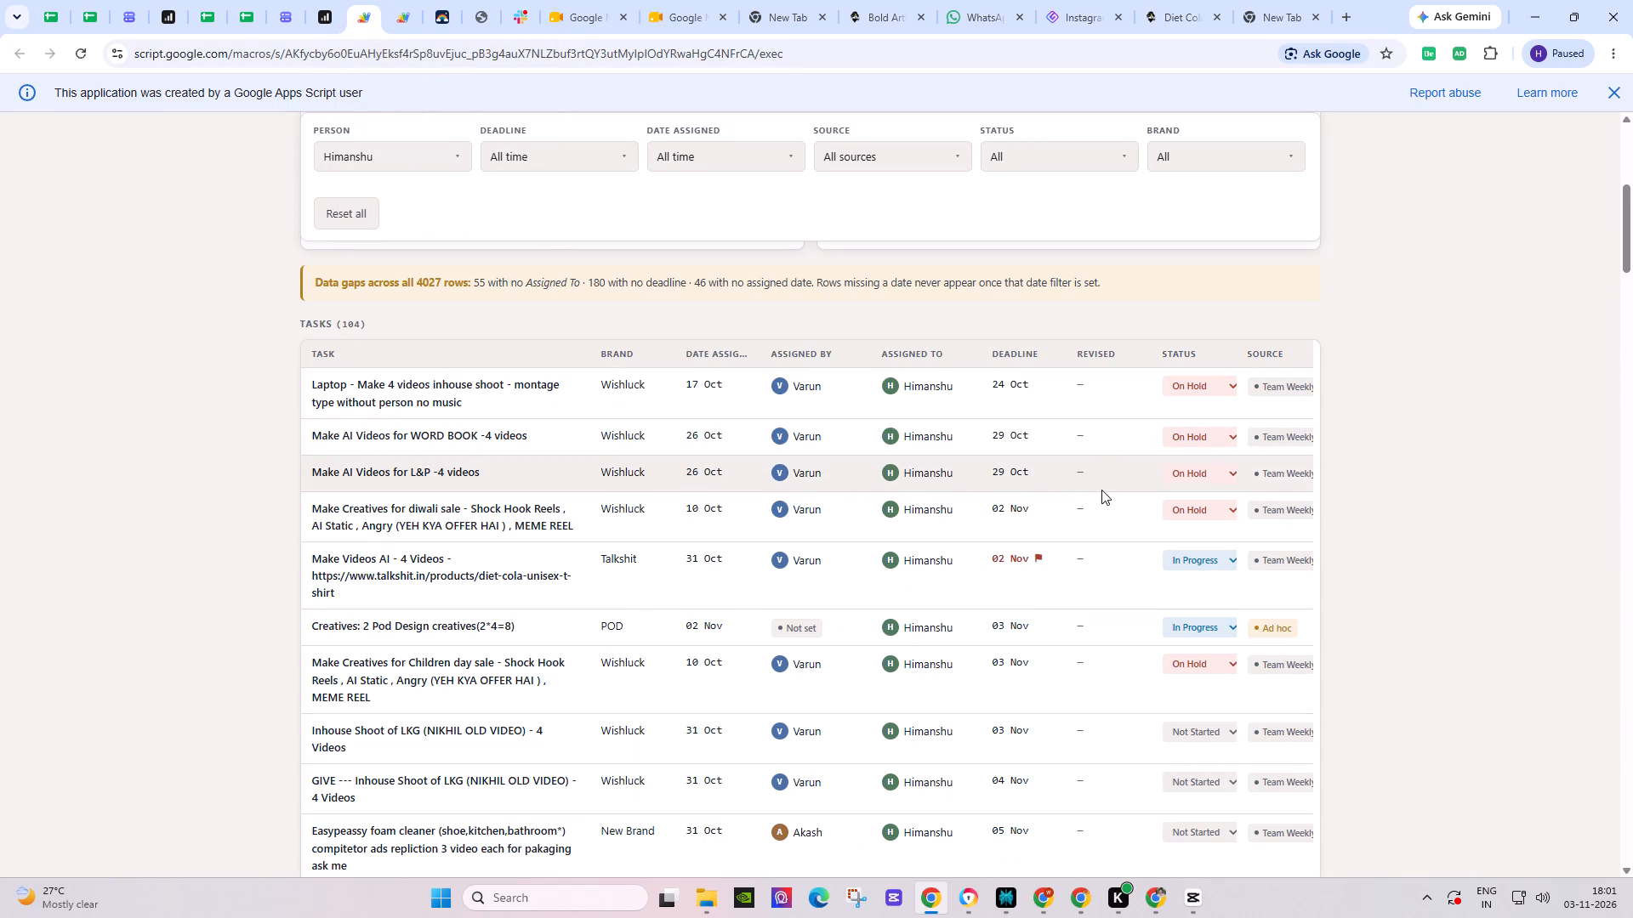
scroll(1105, 578, down, 1)
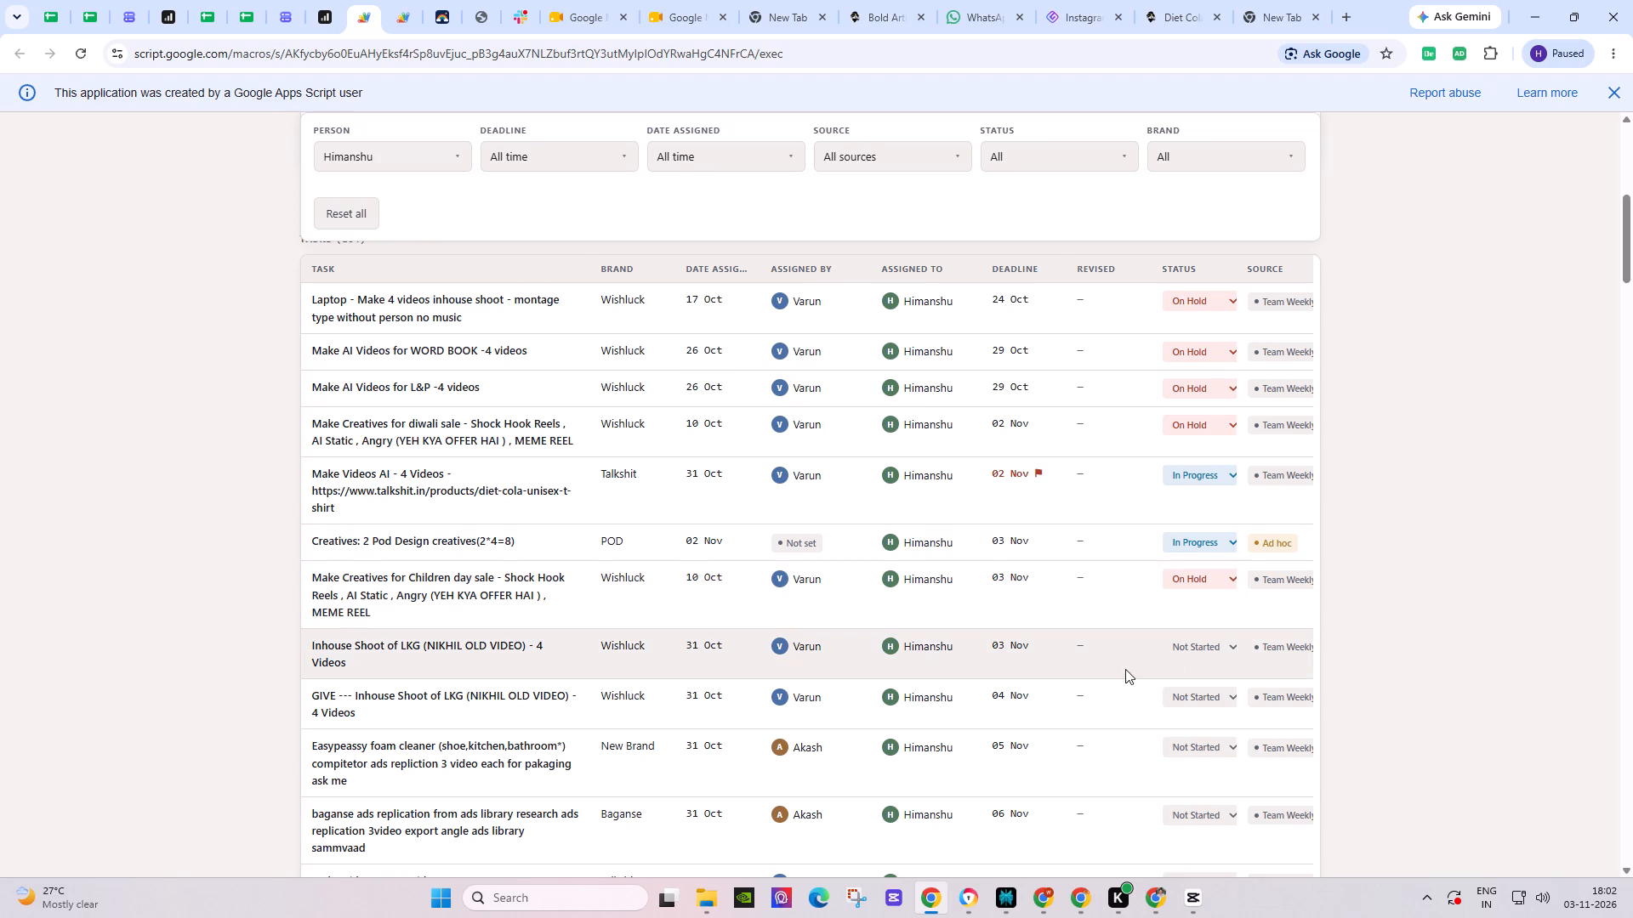
click(1177, 653)
click(1189, 697)
Return to CapCut and replay the ending of the mall edit from around the 12-second mark.
click(1191, 899)
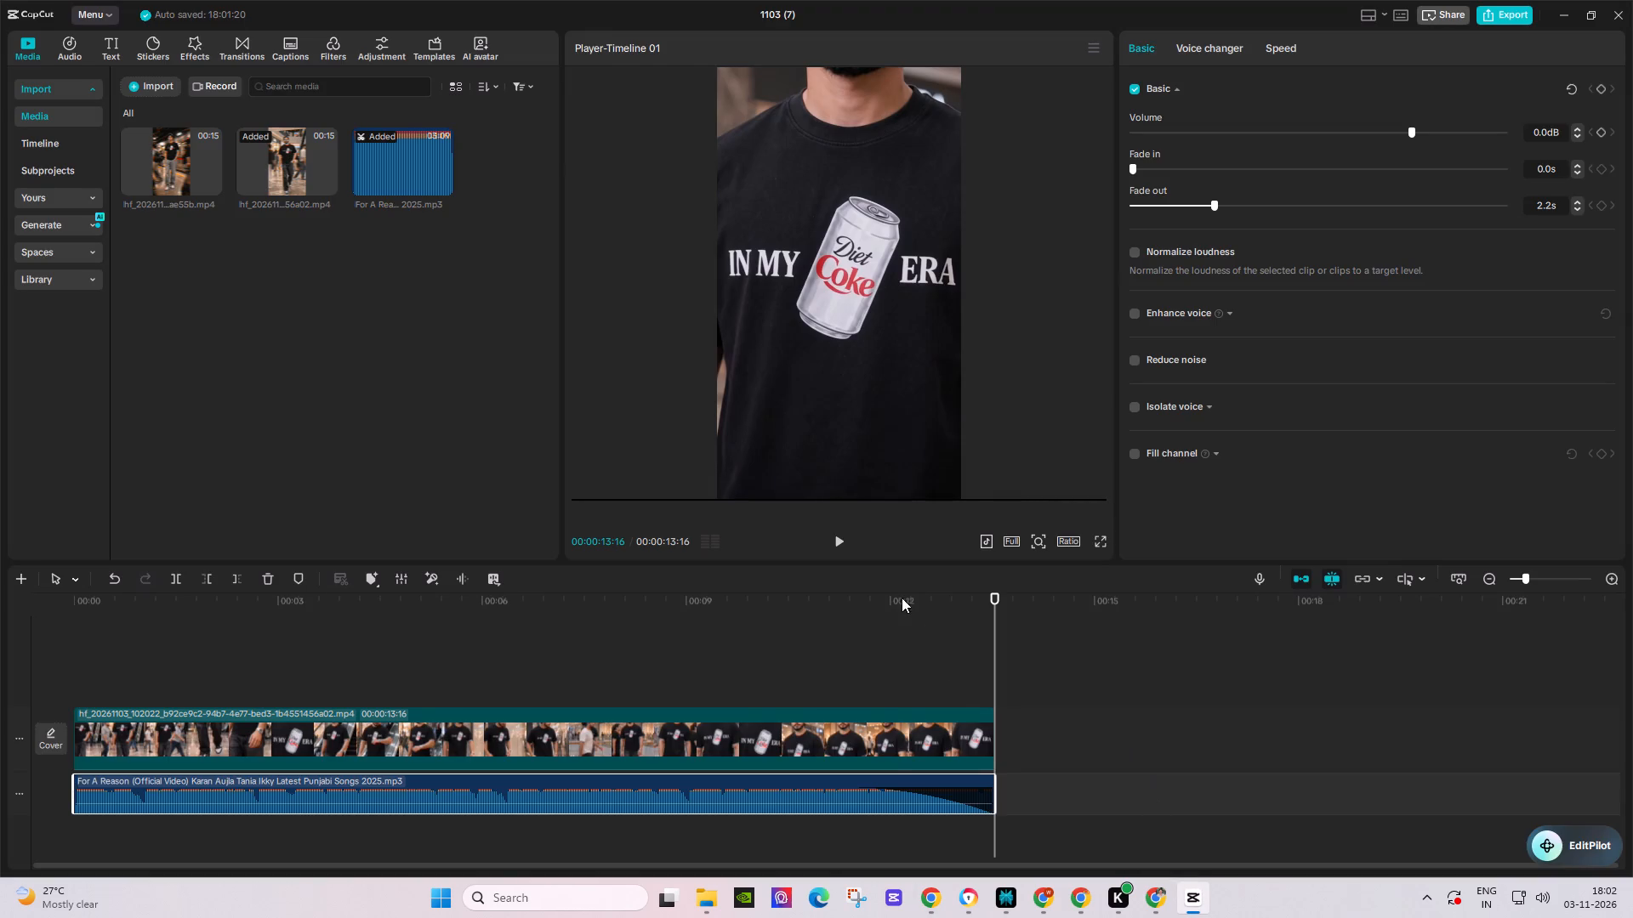
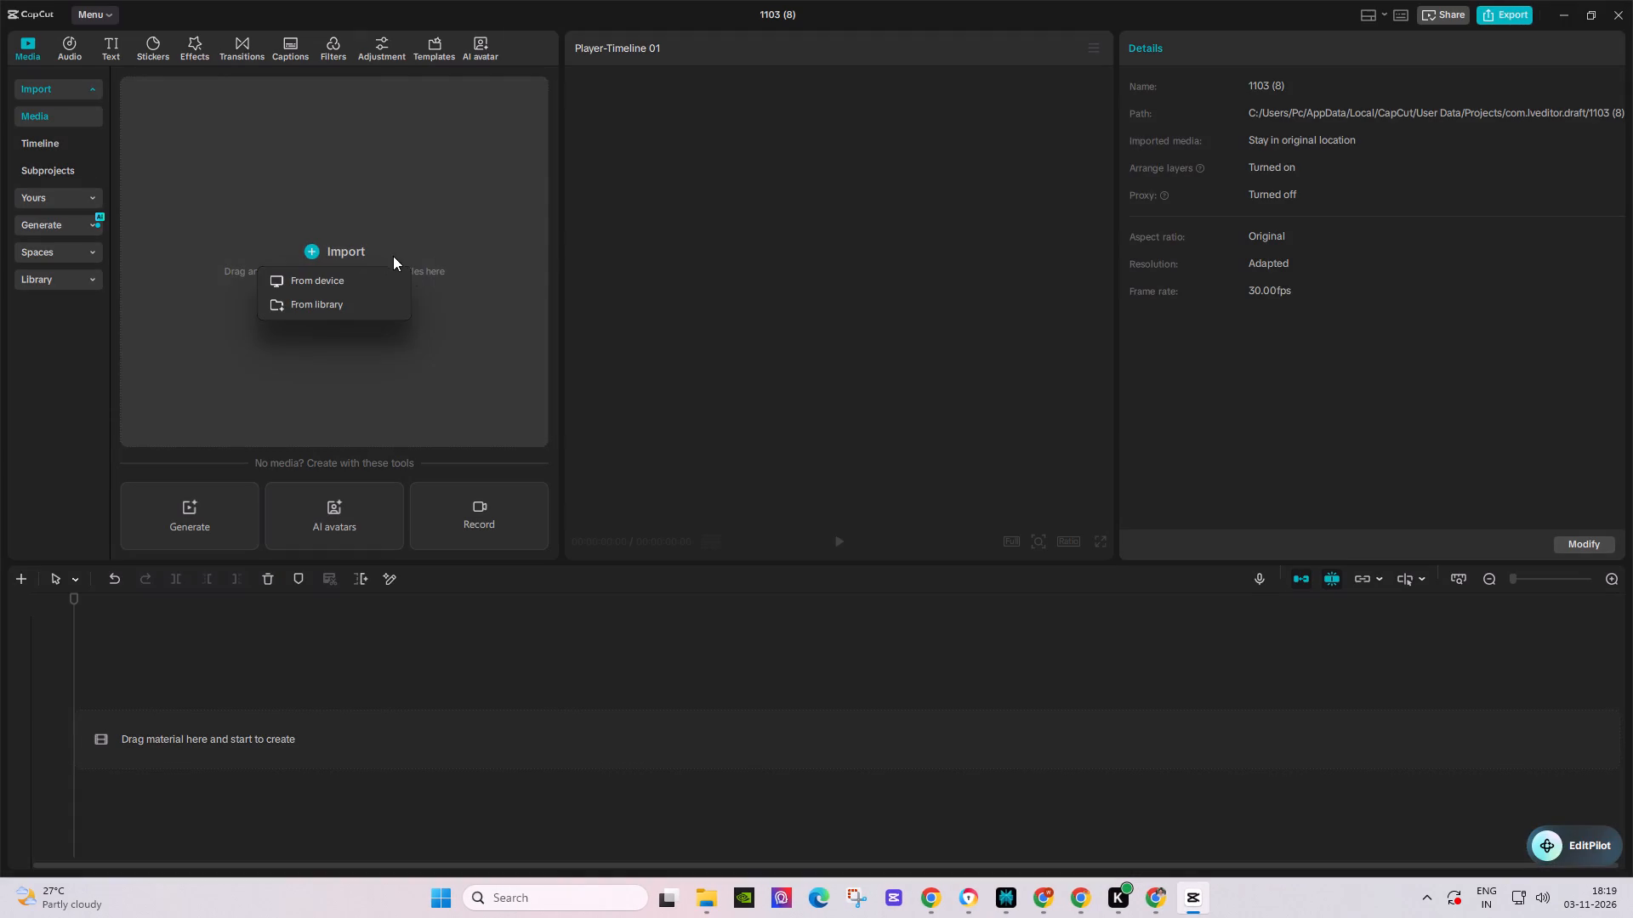
click(378, 281)
click(230, 248)
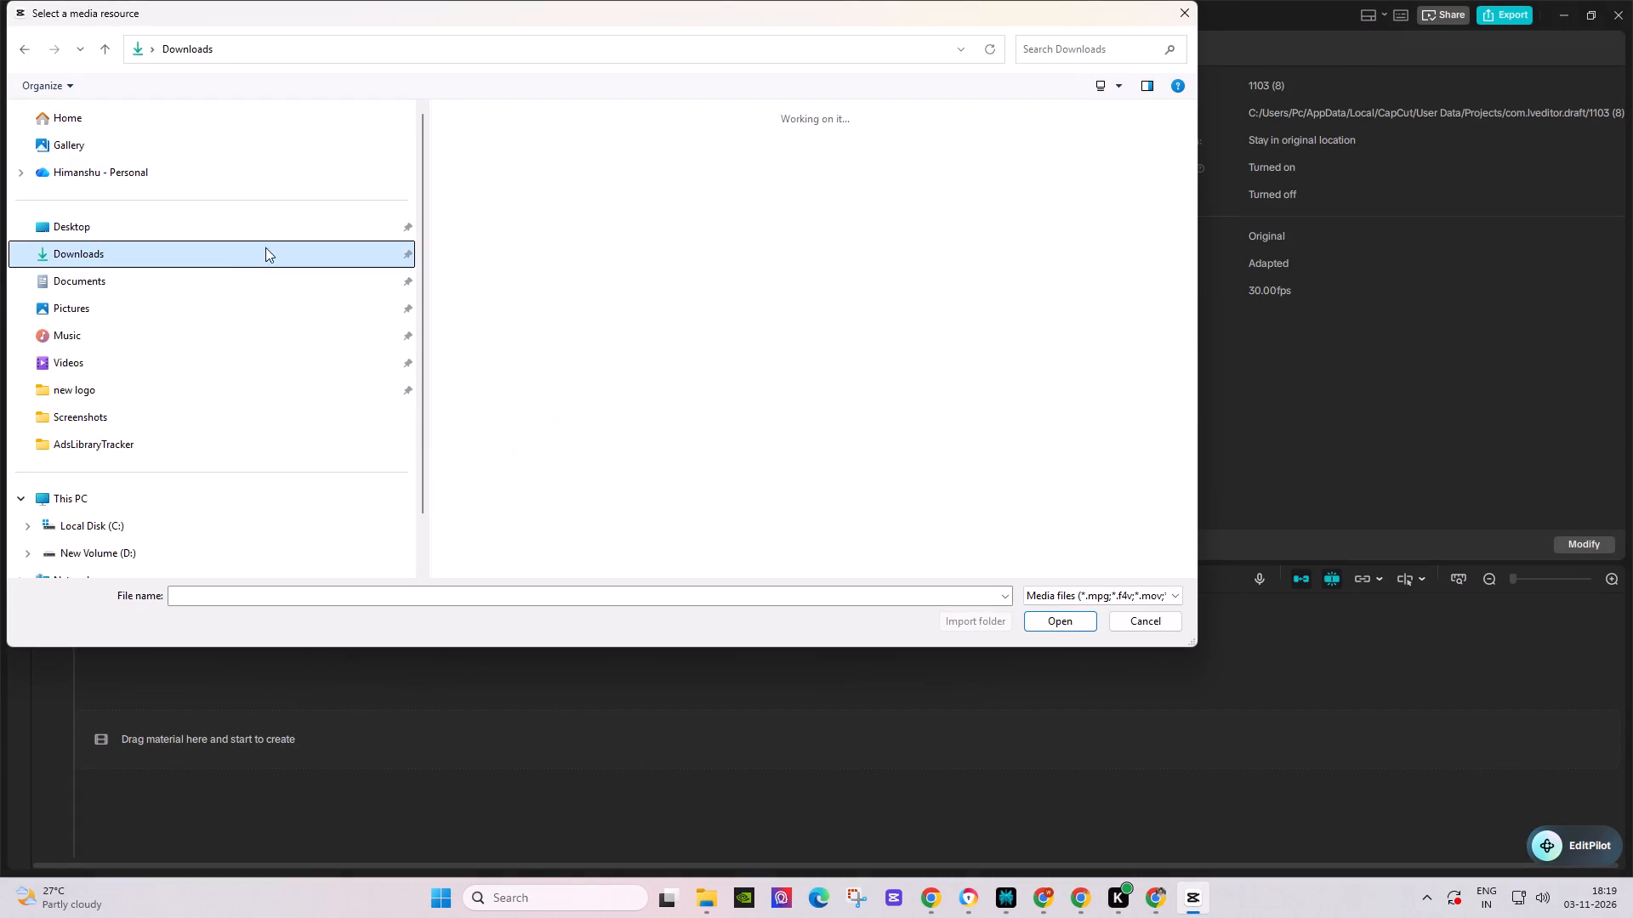
double_click(474, 172)
drag(159, 150, 255, 389)
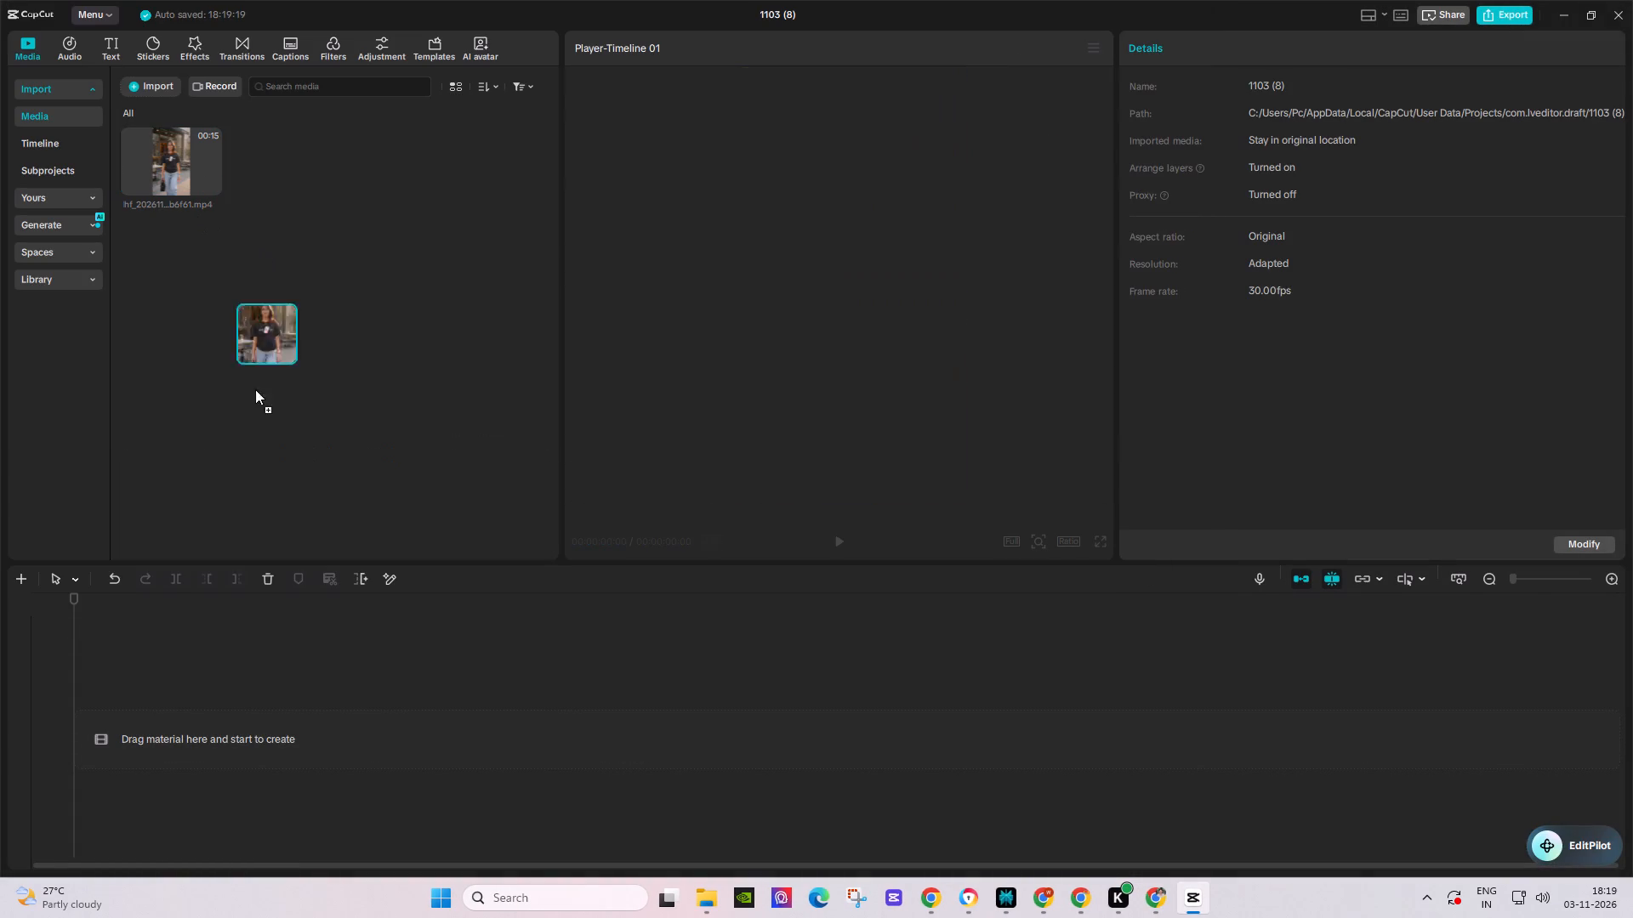
drag(255, 389, 165, 785)
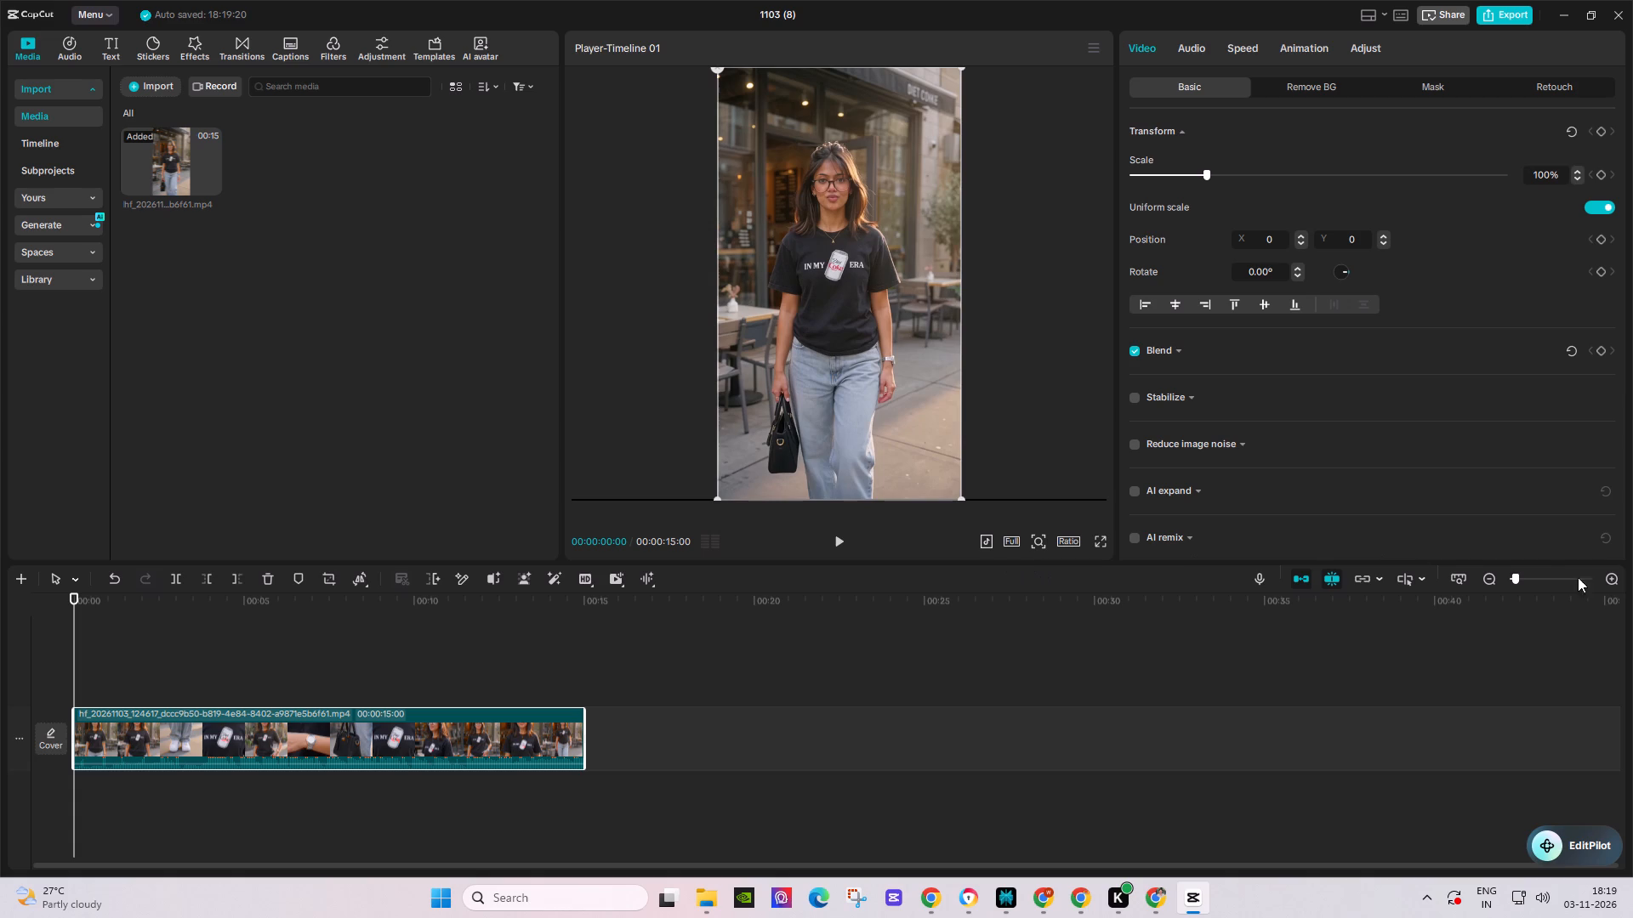
Preview the opening walk, including in full screen, and trim about 24 frames off the start of the clip.
shift+click(1614, 577)
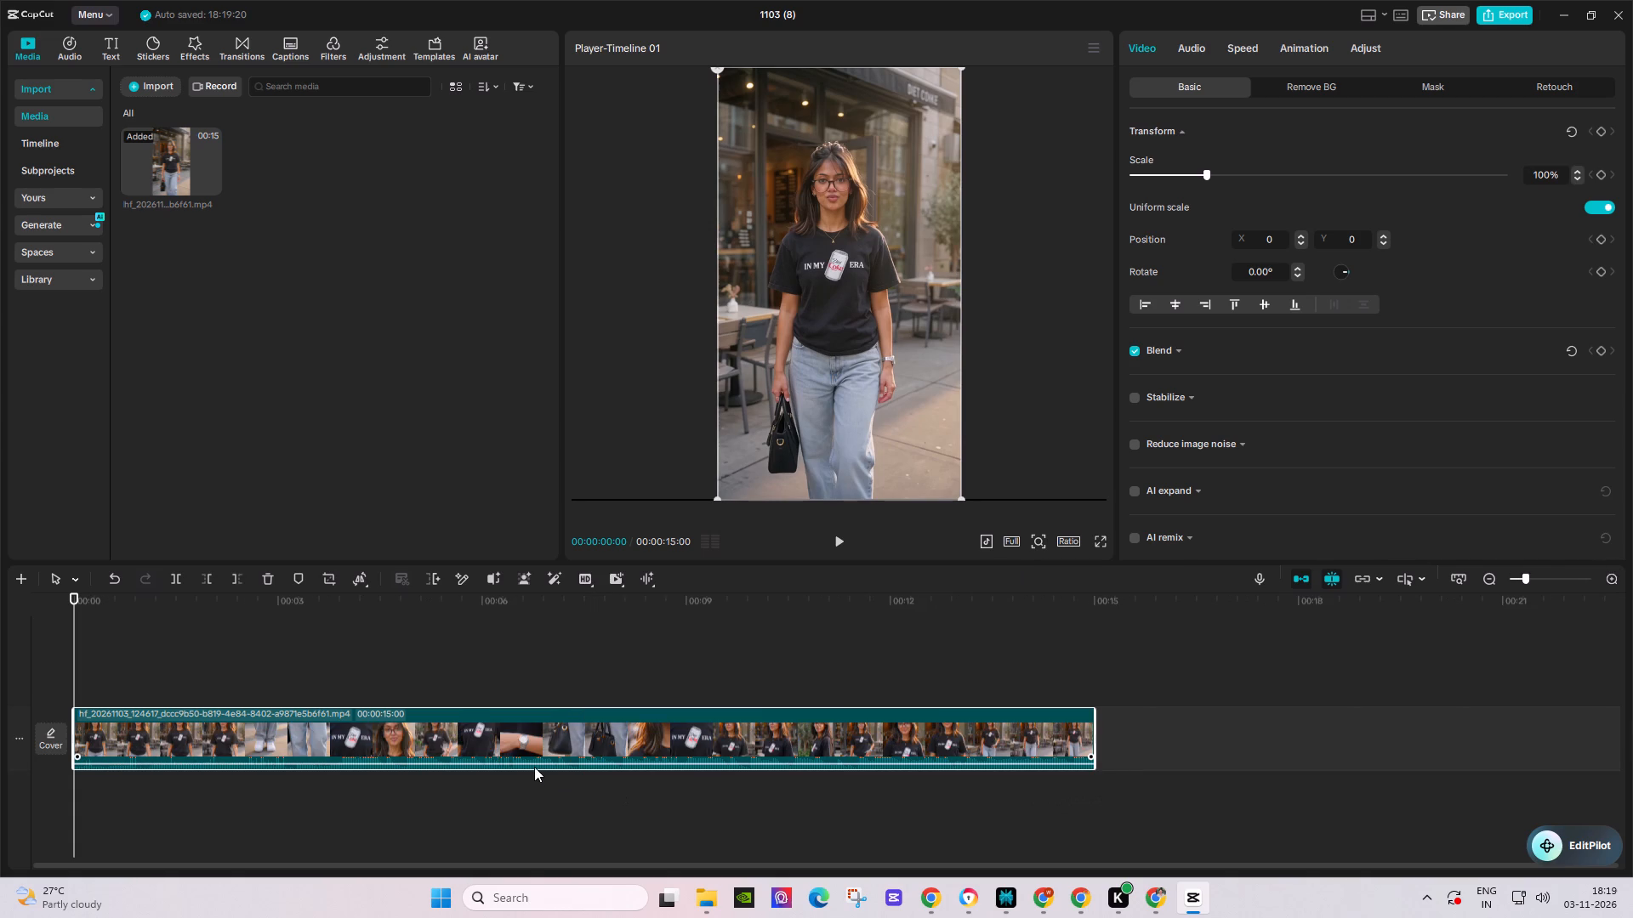
click(535, 764)
key(space)
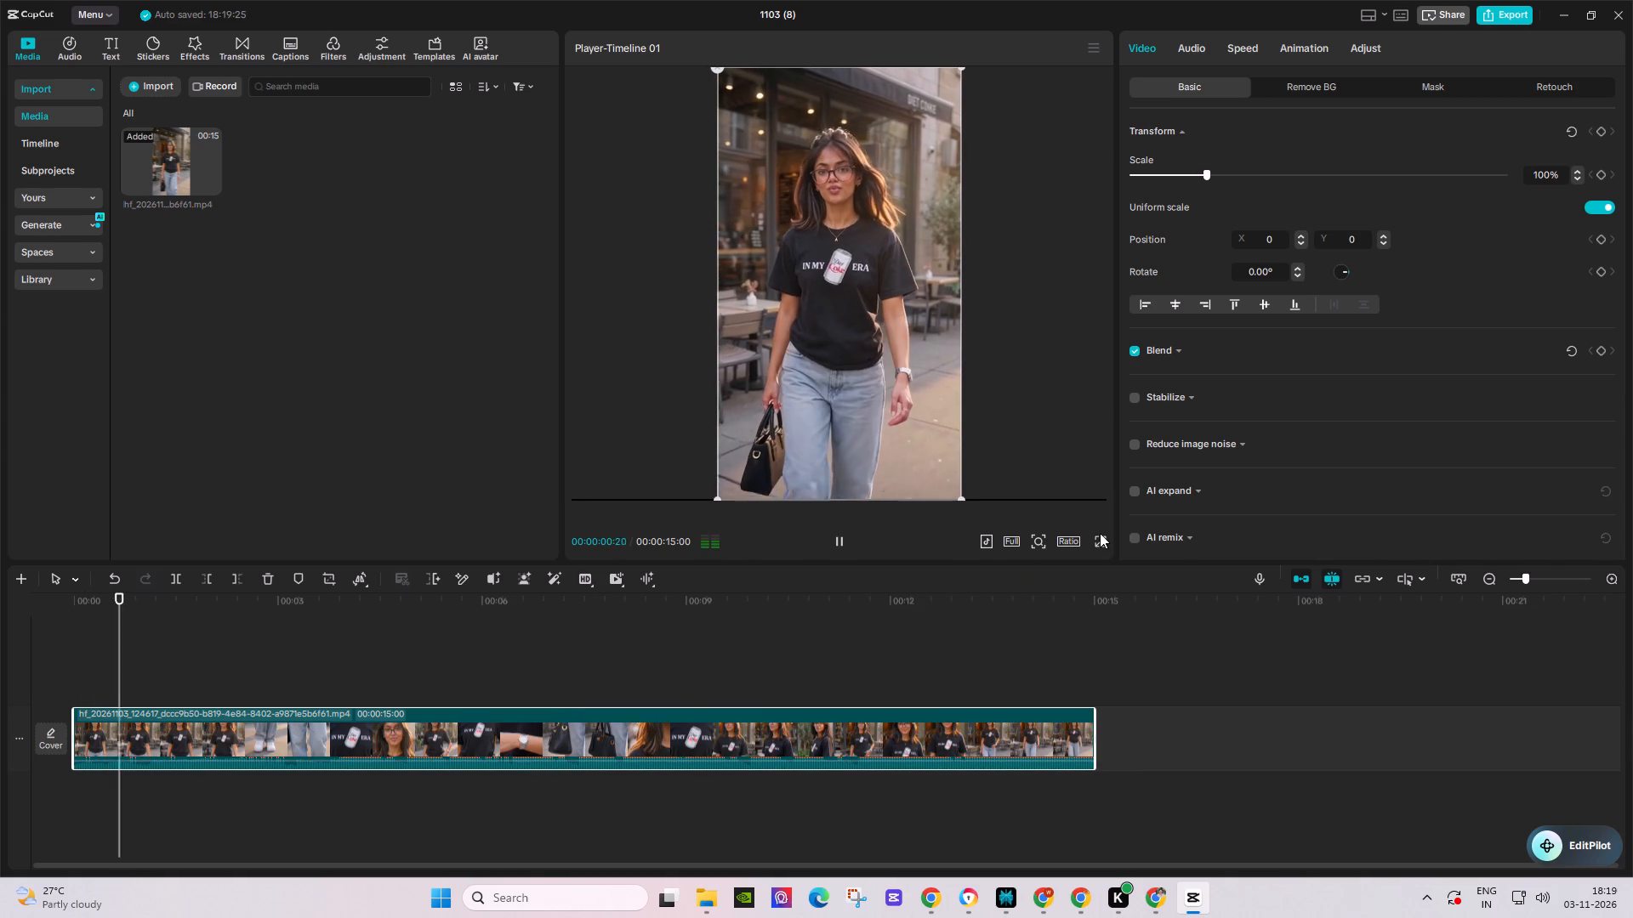
key(space)
drag(134, 610, 0, 621)
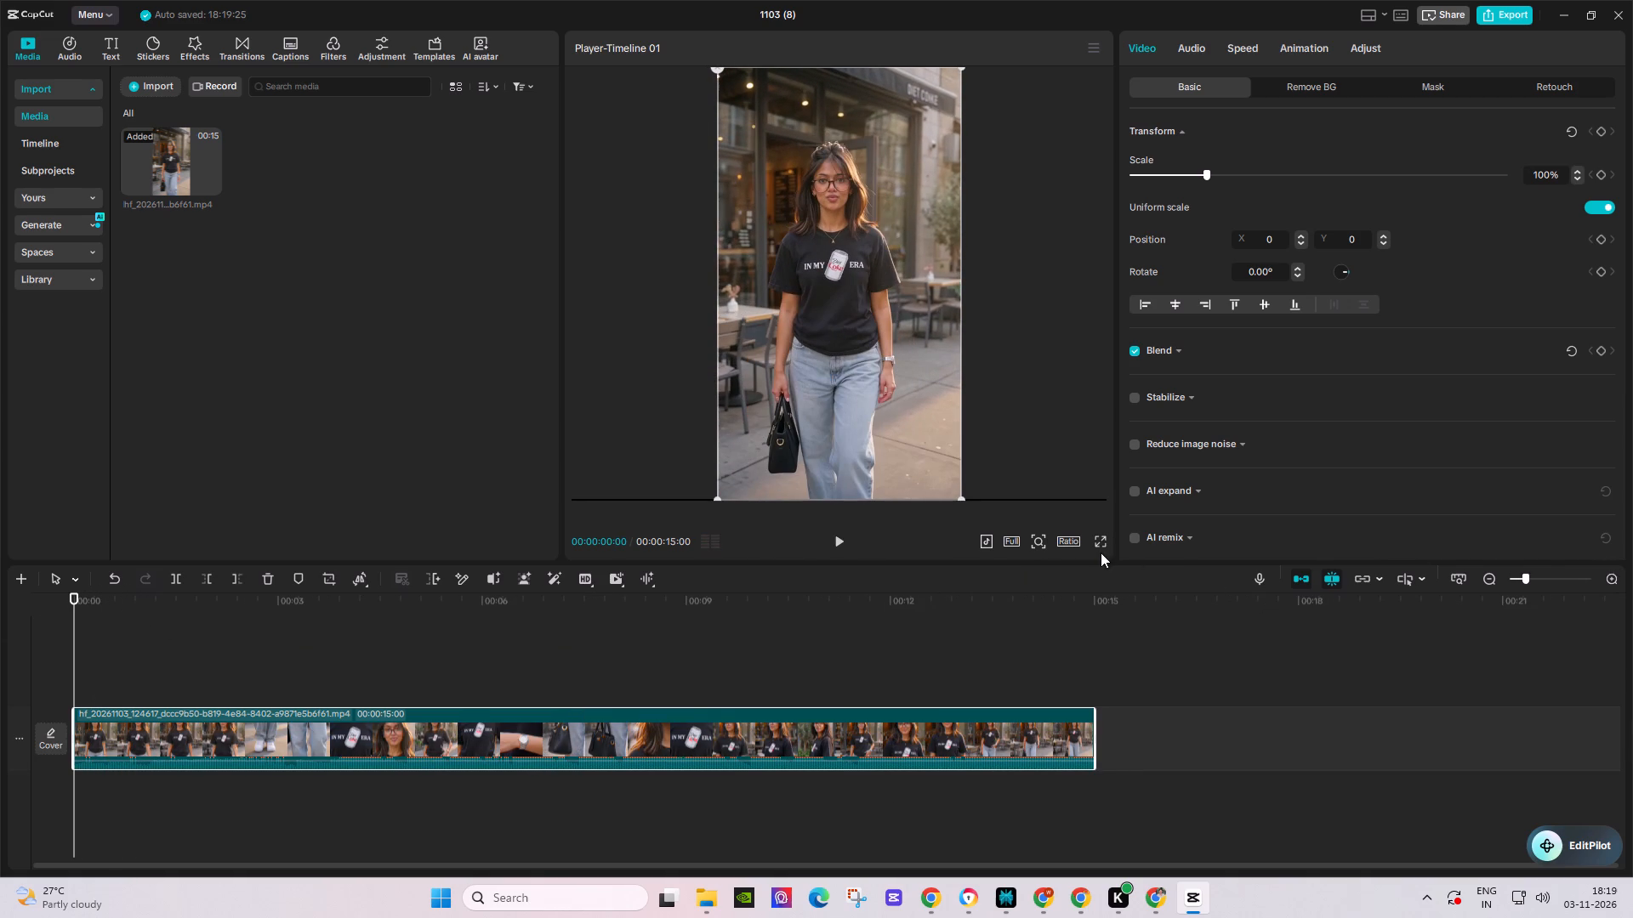
click(1101, 540)
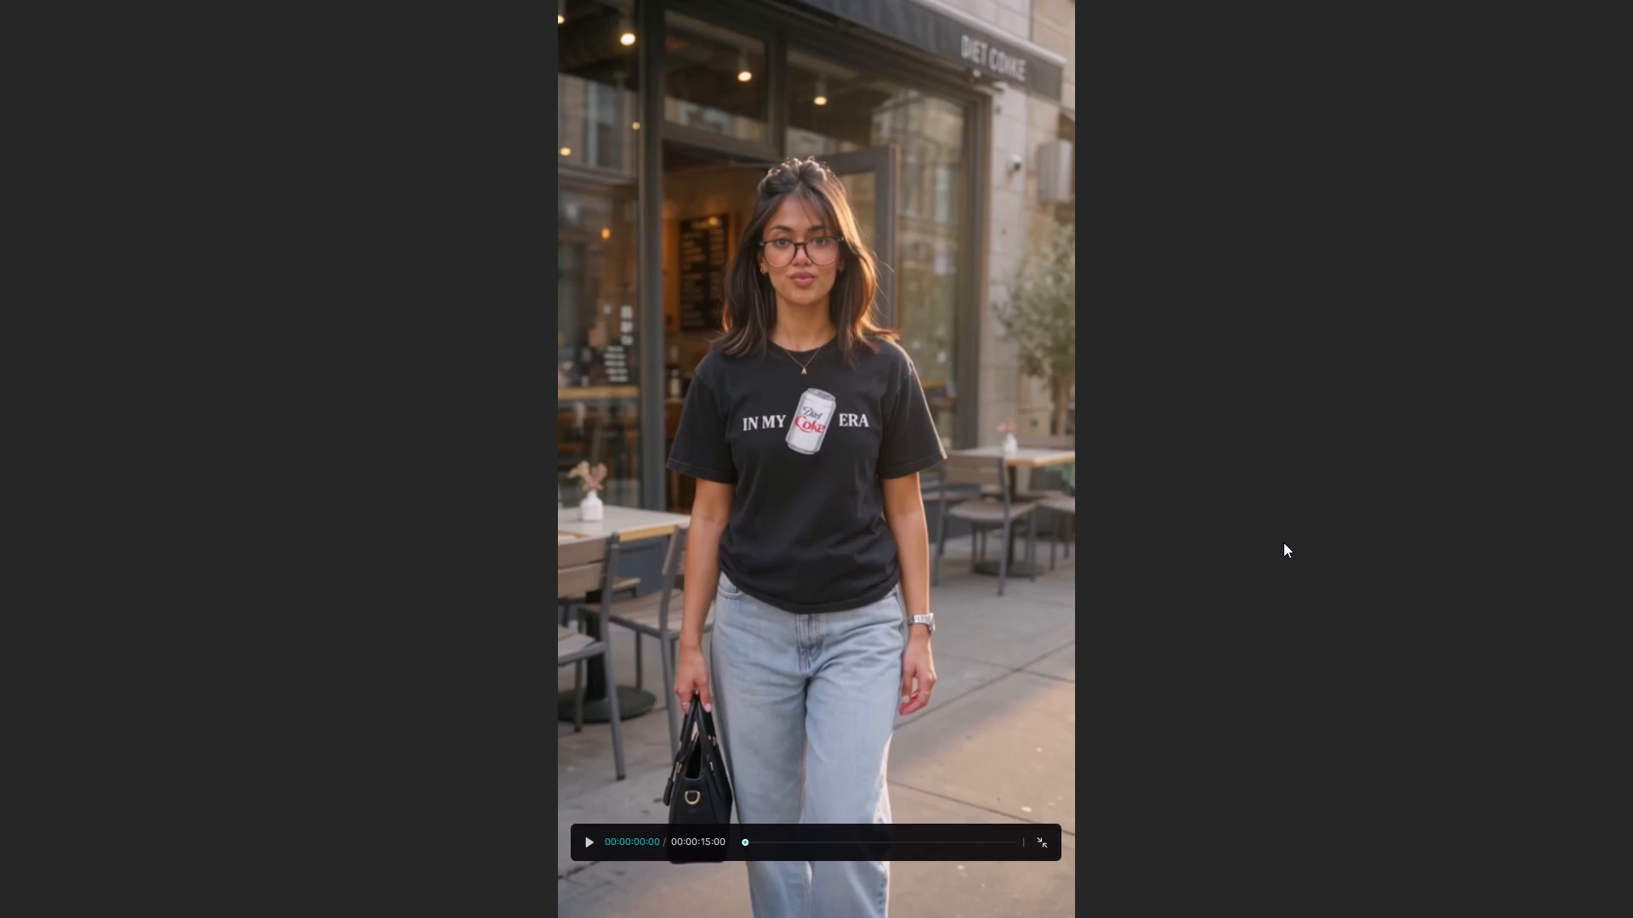
key(space)
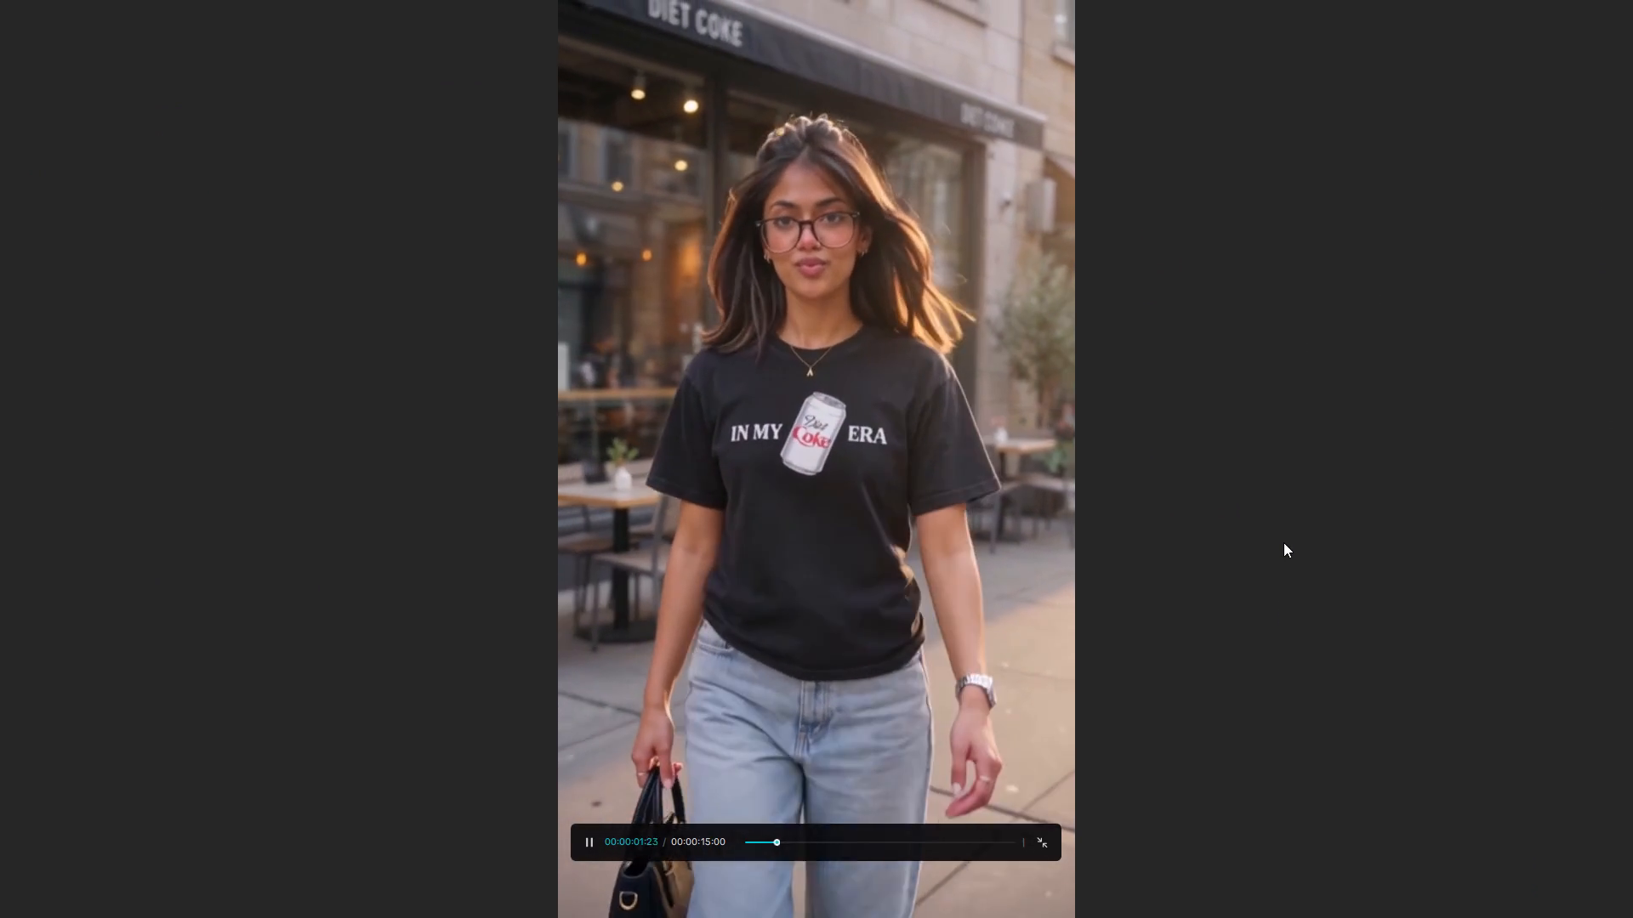
key(space)
click(1236, 508)
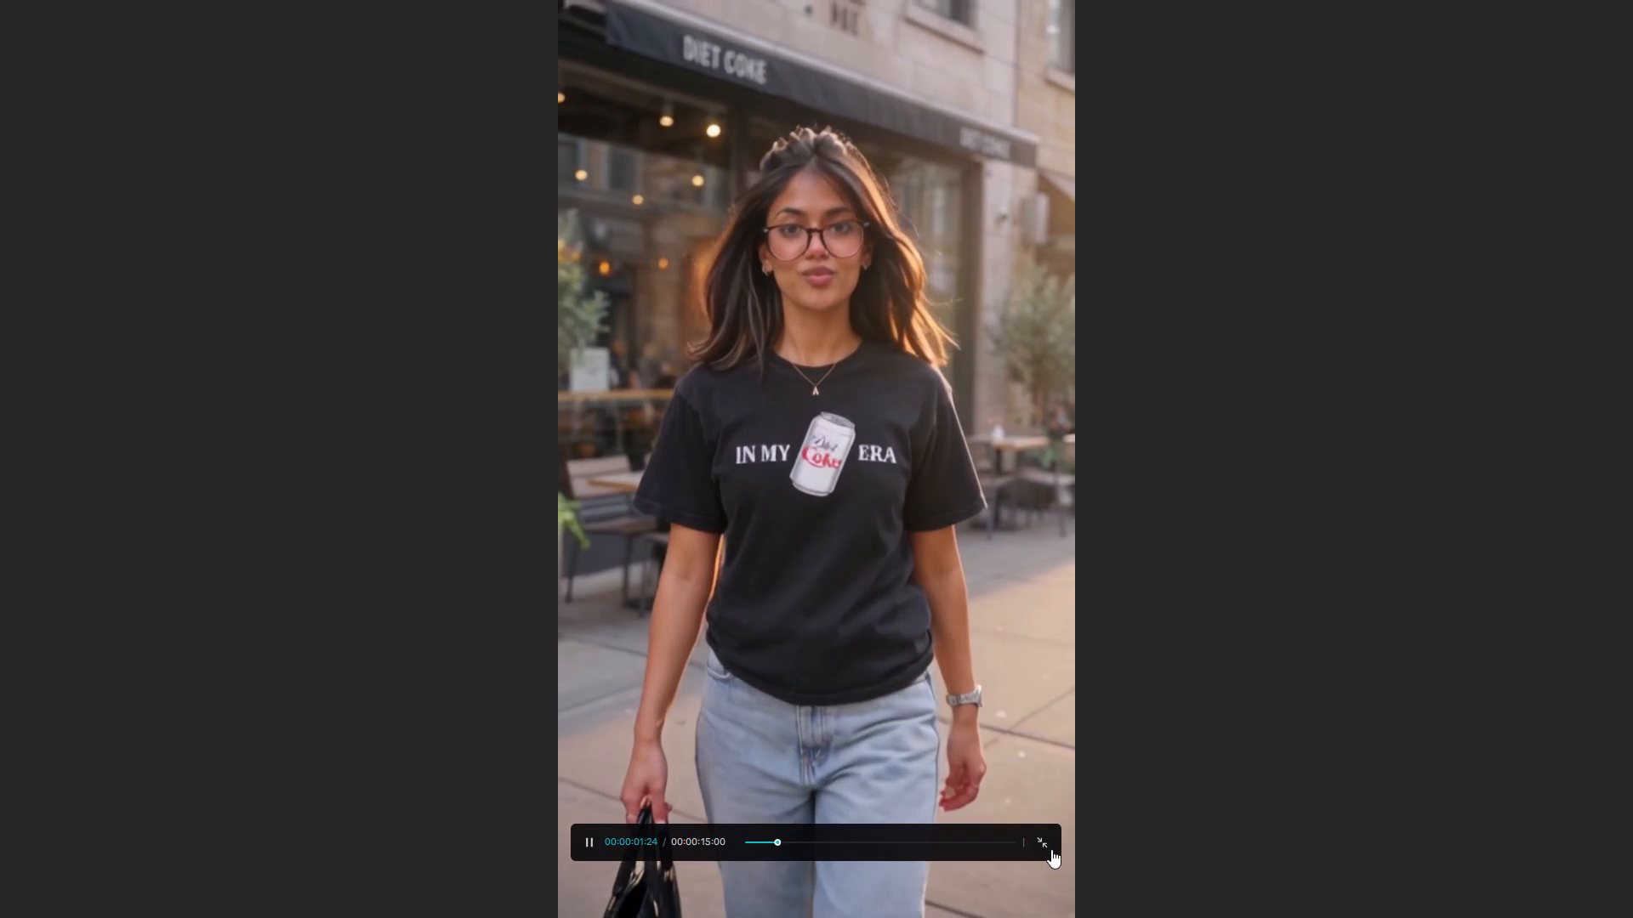
click(1052, 849)
drag(71, 716, 128, 722)
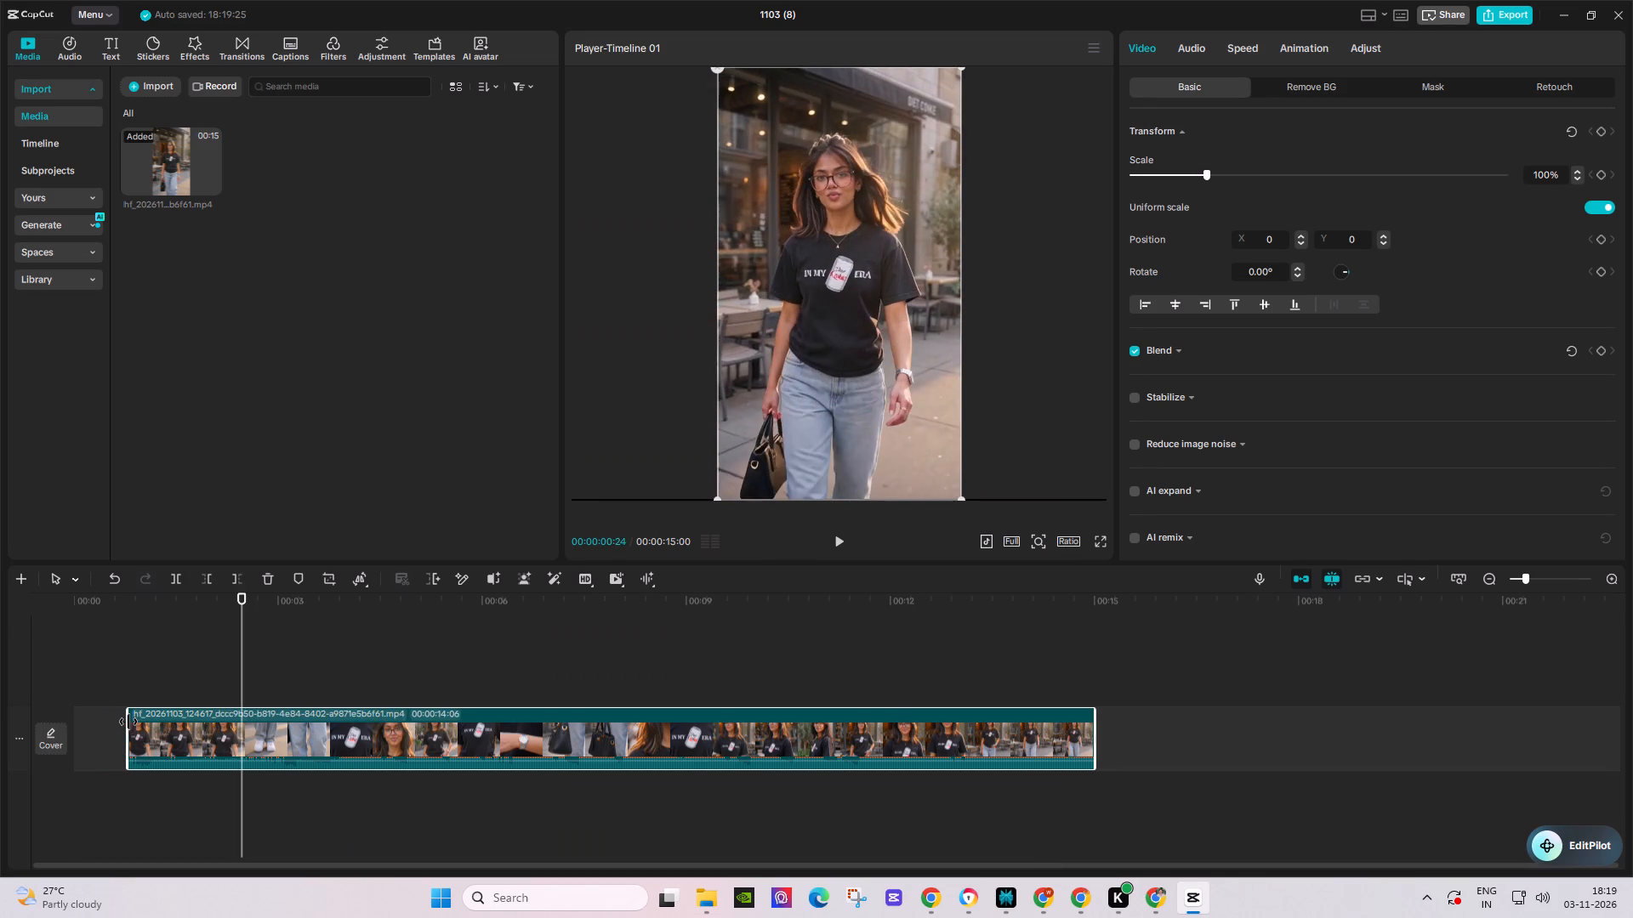
Play the trimmed clip from the timeline start to its end to review the shots.
drag(113, 606, 30, 606)
key(space)
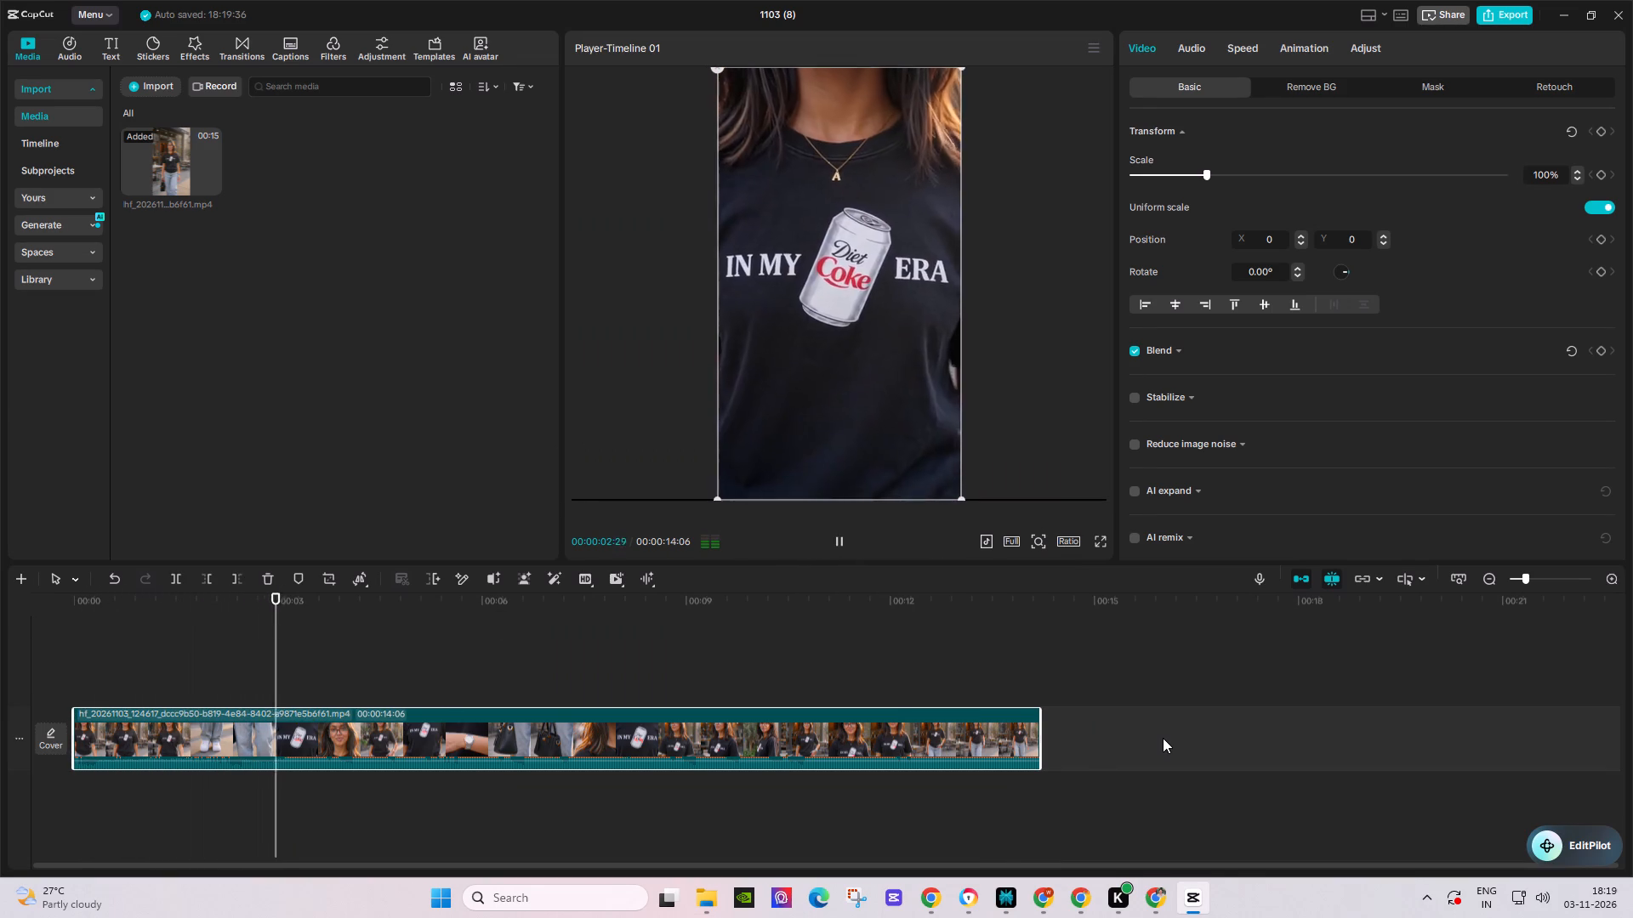
key(space)
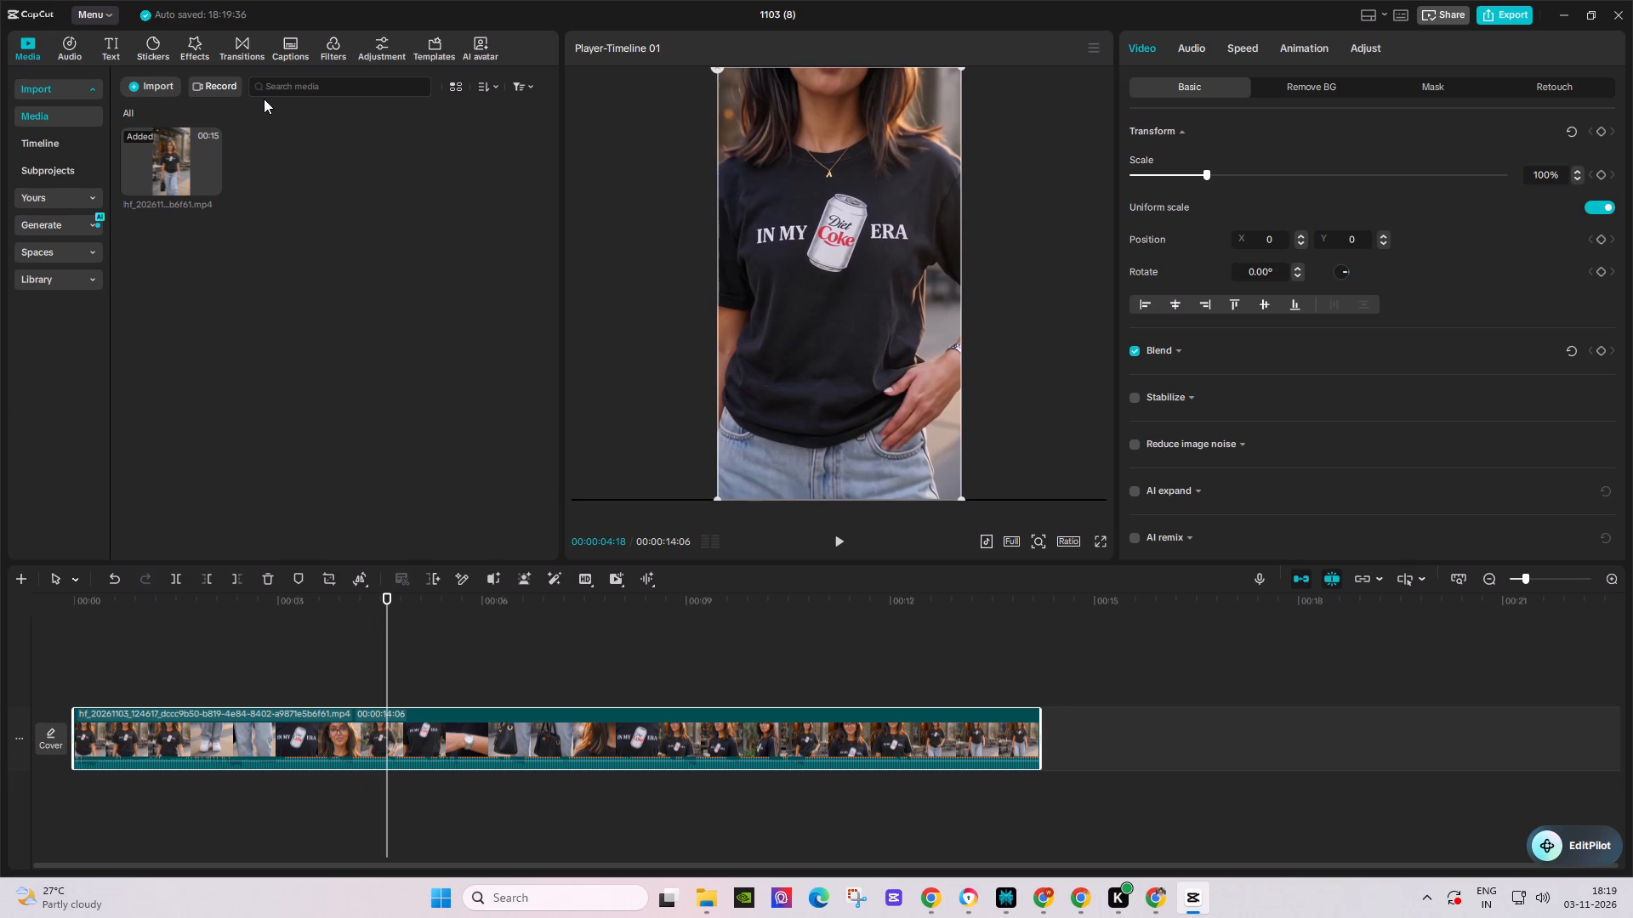
key(space)
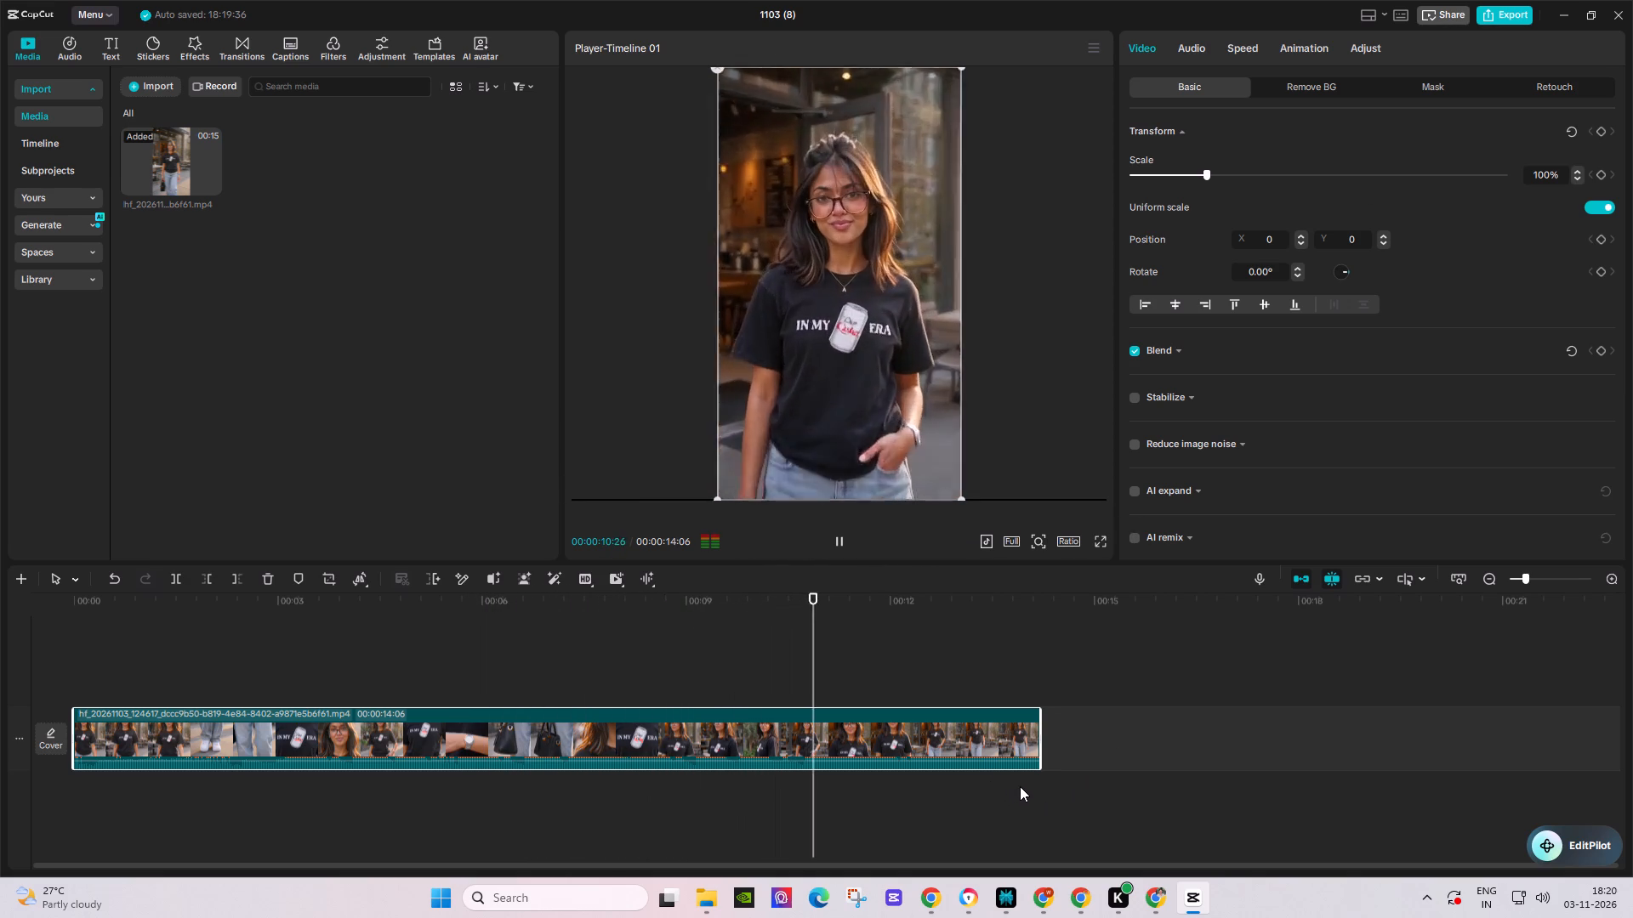
key(space)
key(space)
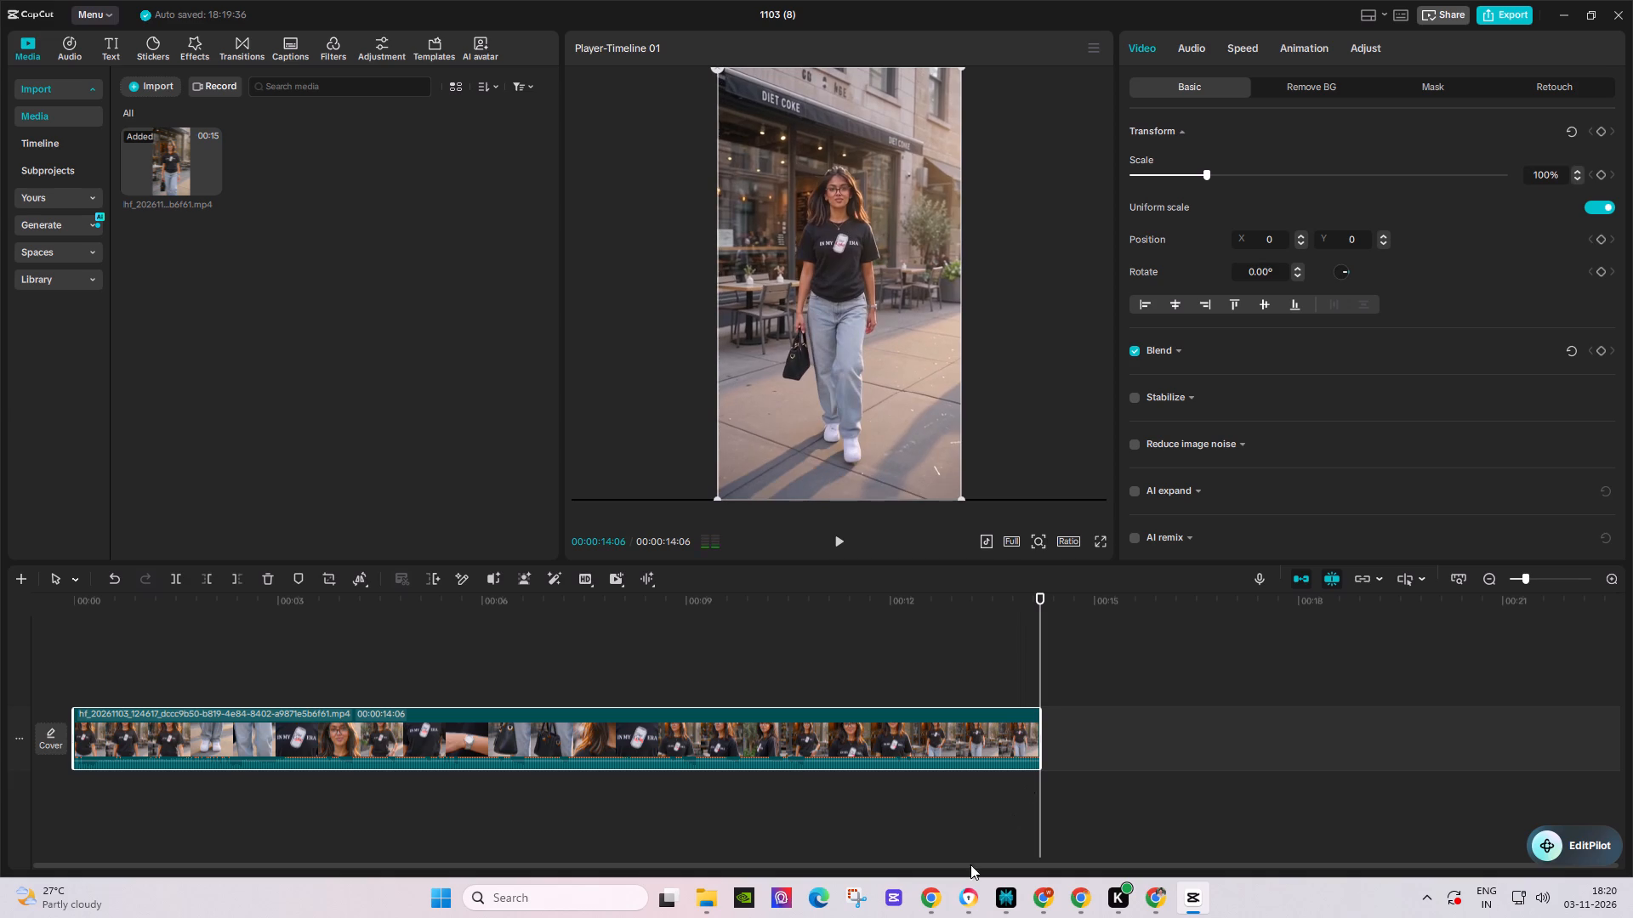
Reuse the "diet coke video 1 higgs By Him" file name from Downloads and export the video as "diet coke video 4 higgs By Him".
click(719, 910)
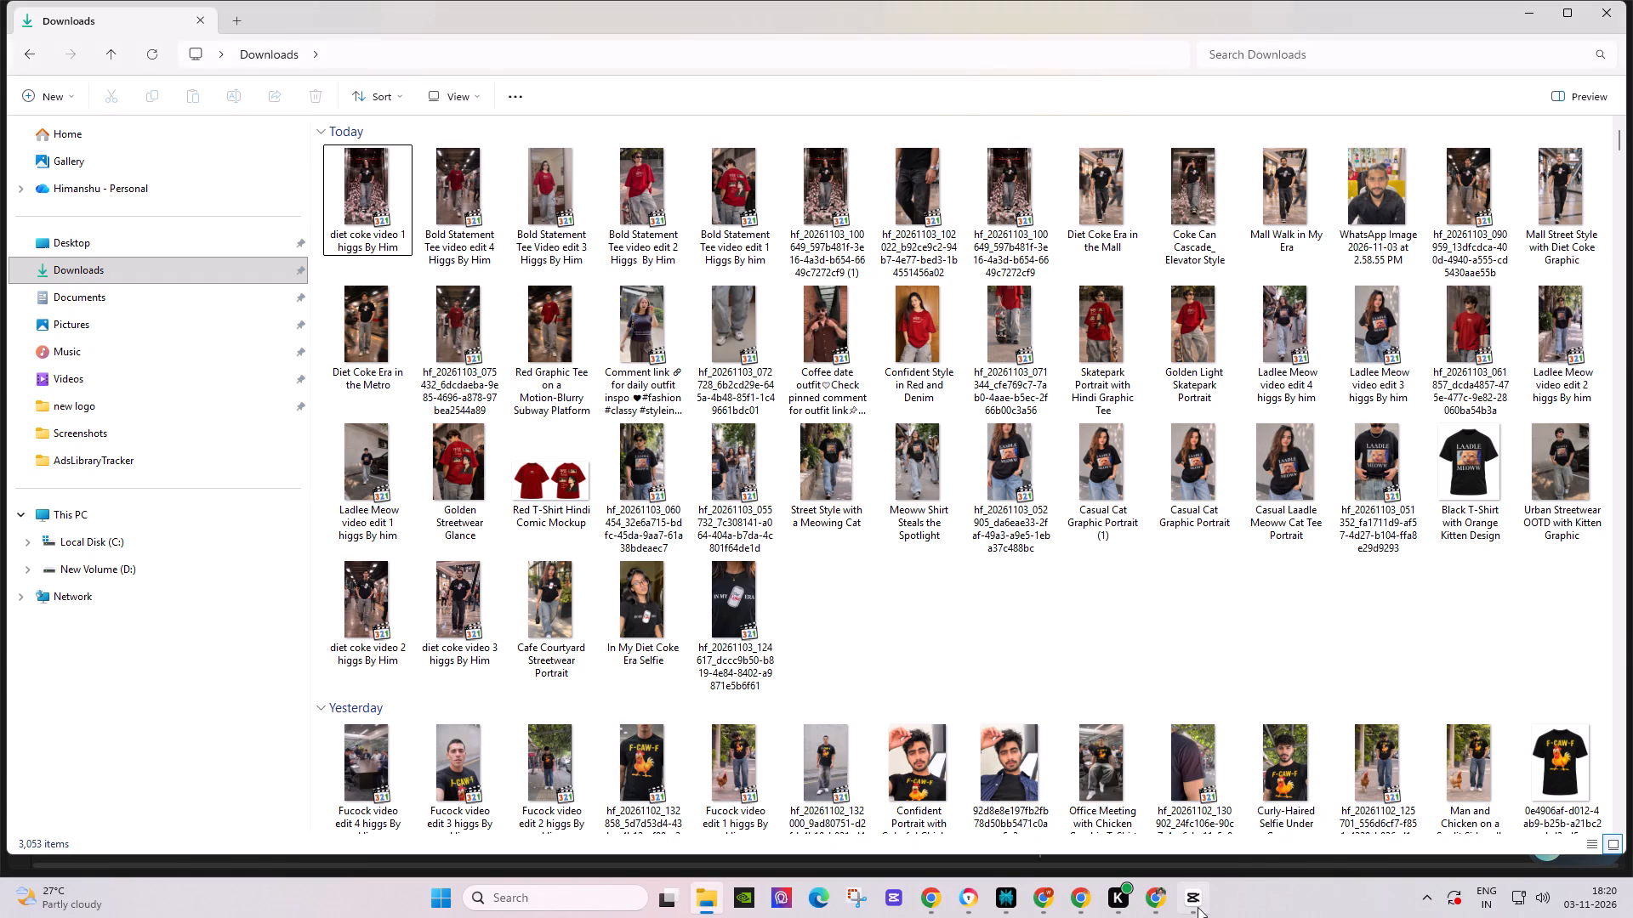
right_click(353, 197)
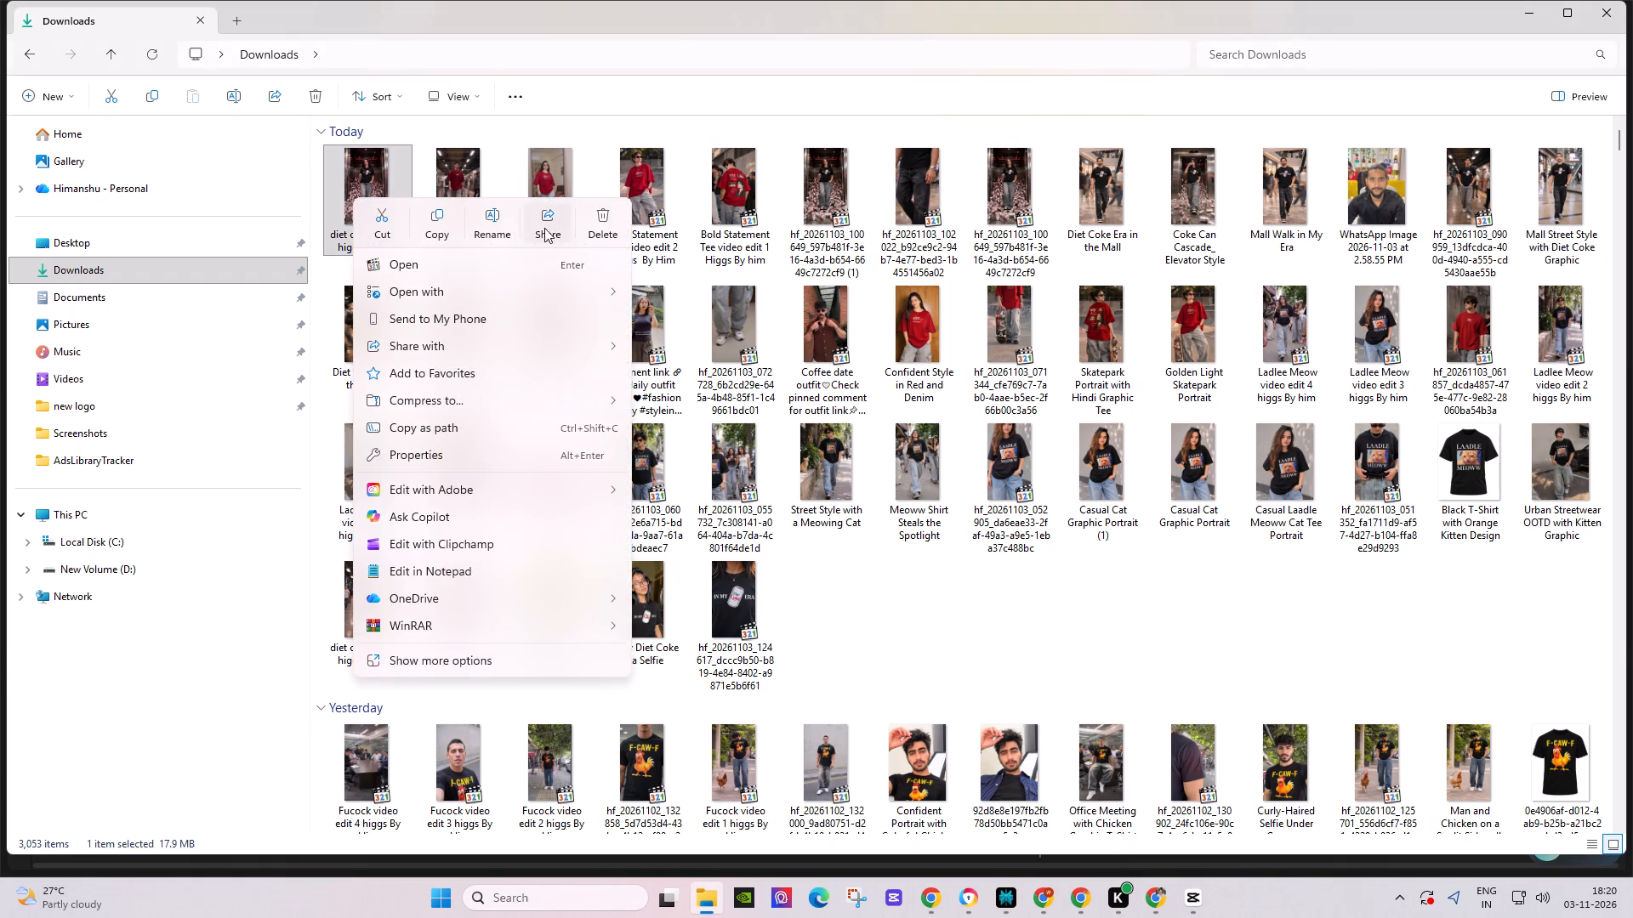
click(491, 203)
key(ctrl+c)
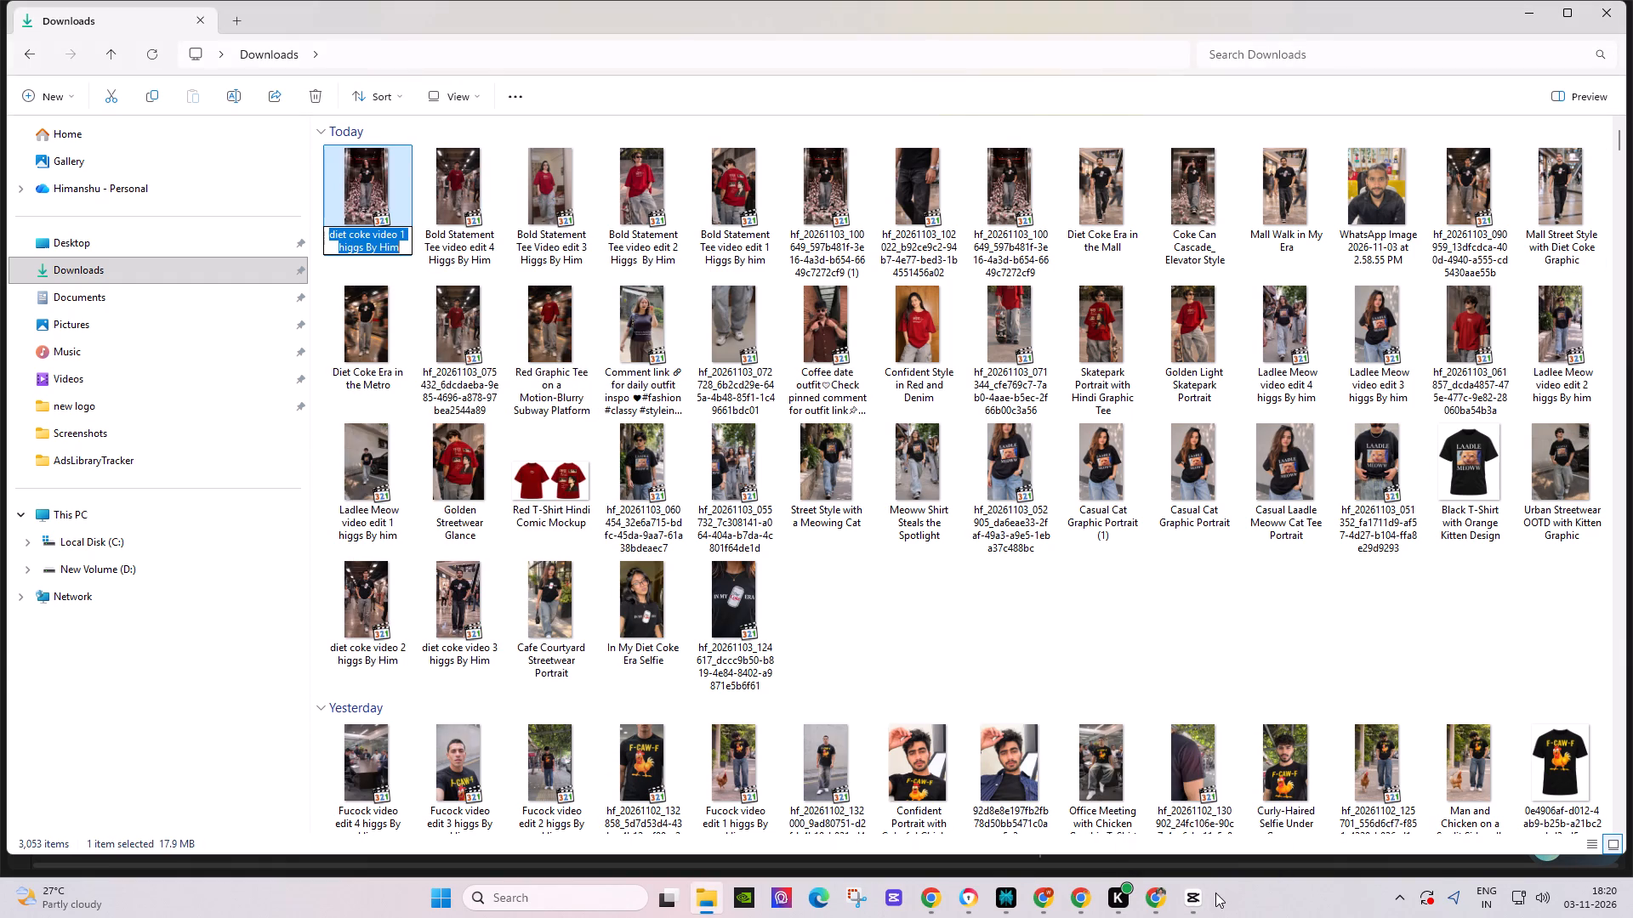
click(1199, 898)
click(1507, 20)
drag(965, 245, 851, 246)
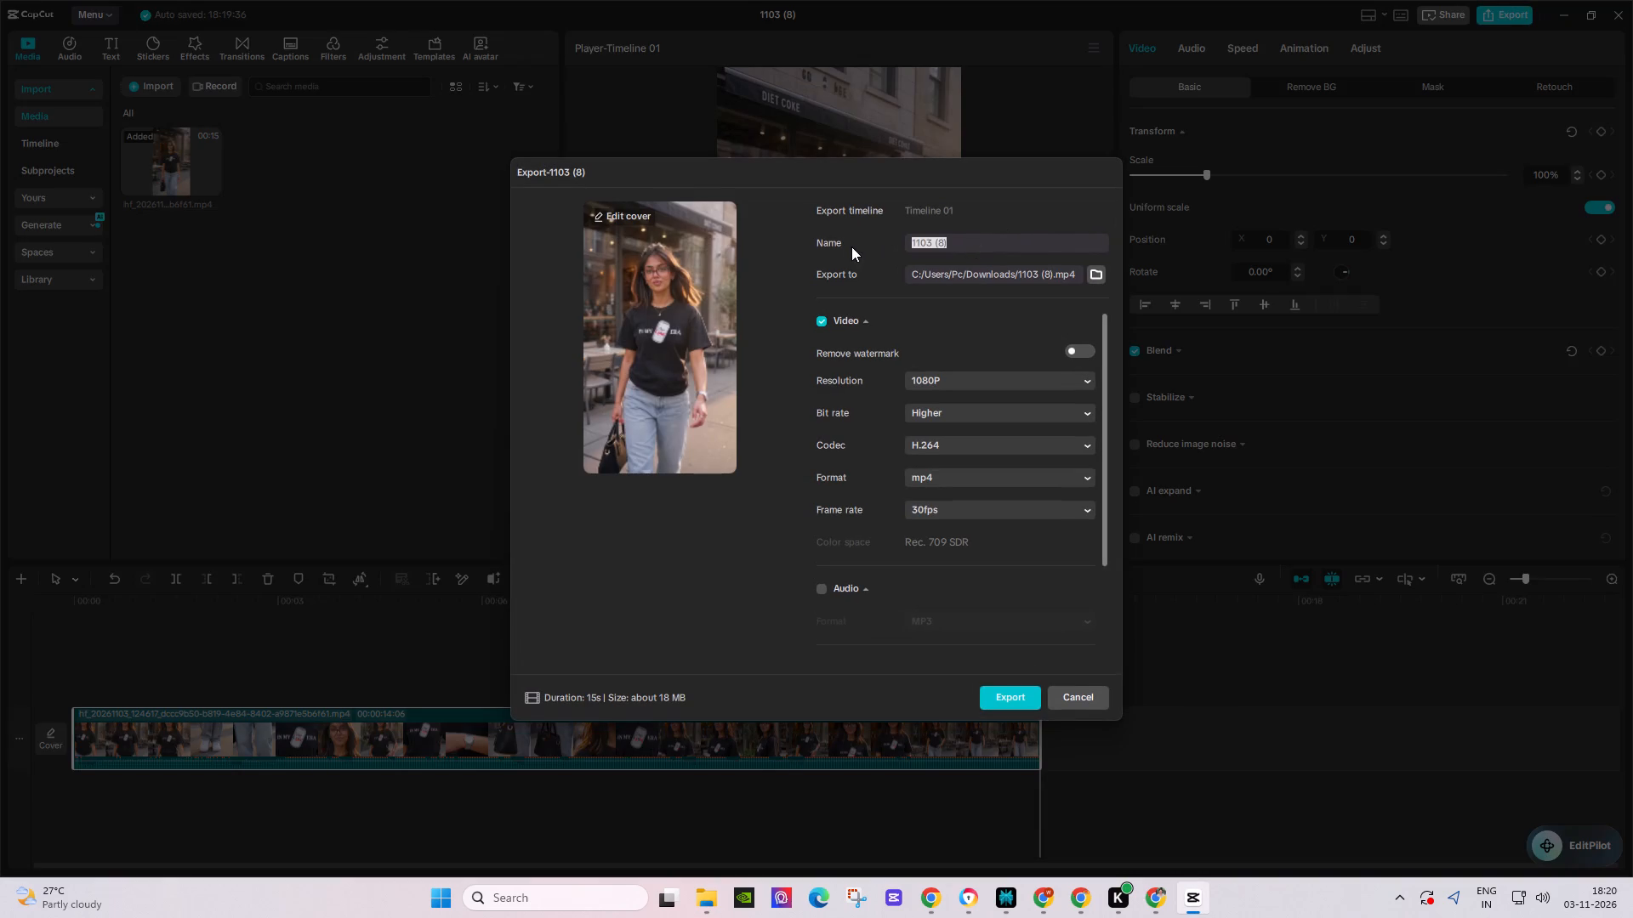
key(ctrl+v)
click(987, 243)
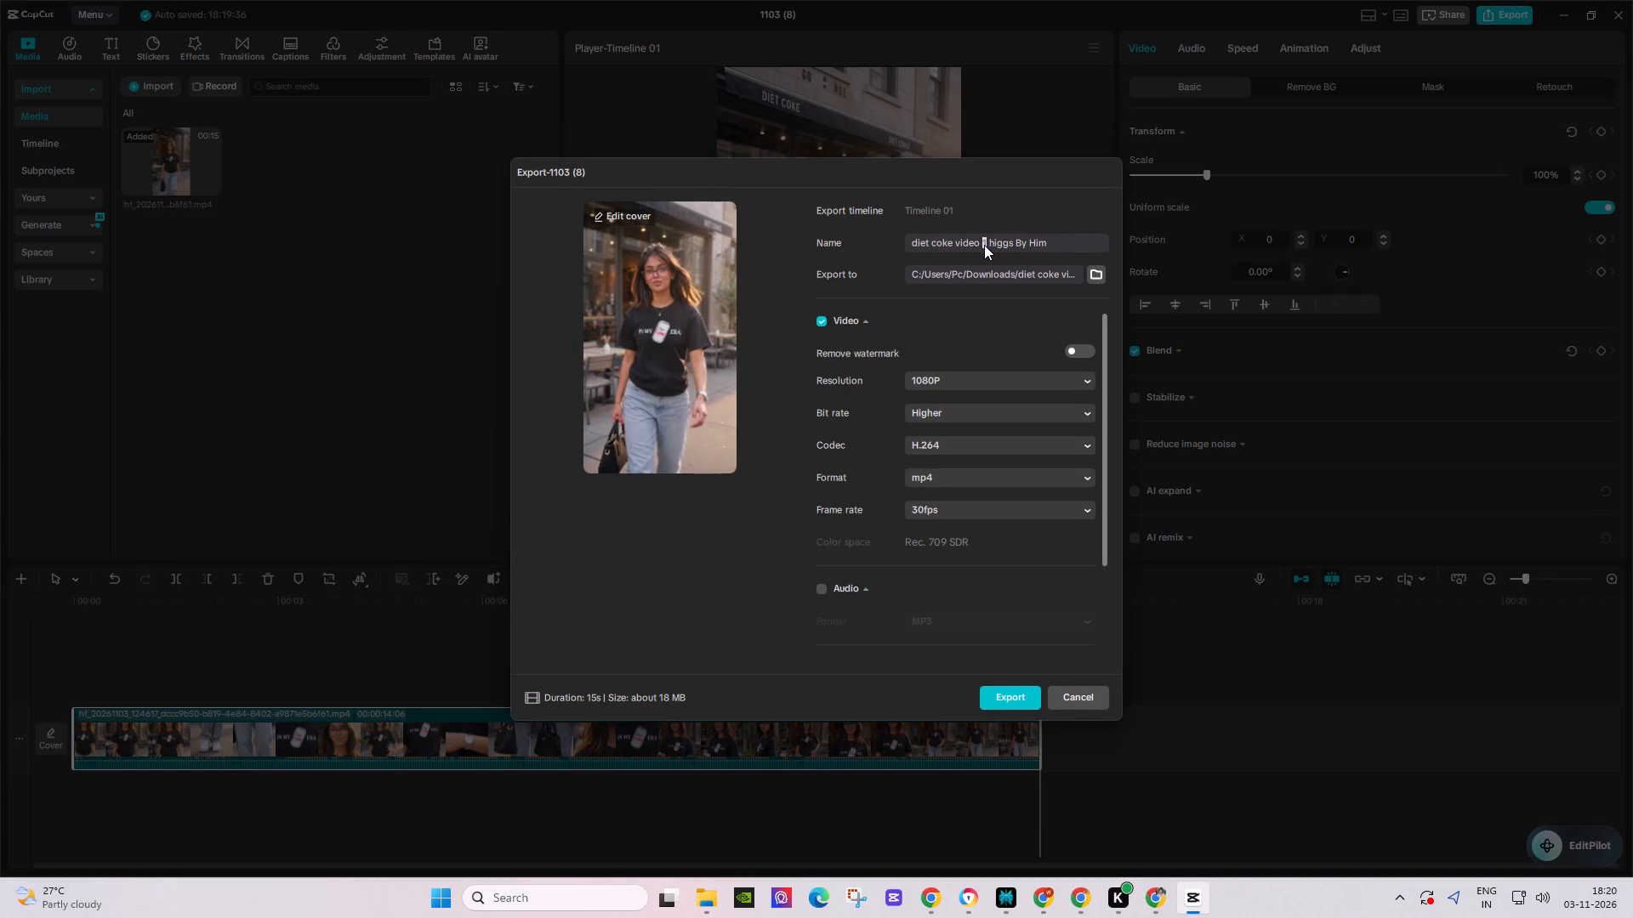
key(4)
click(1002, 703)
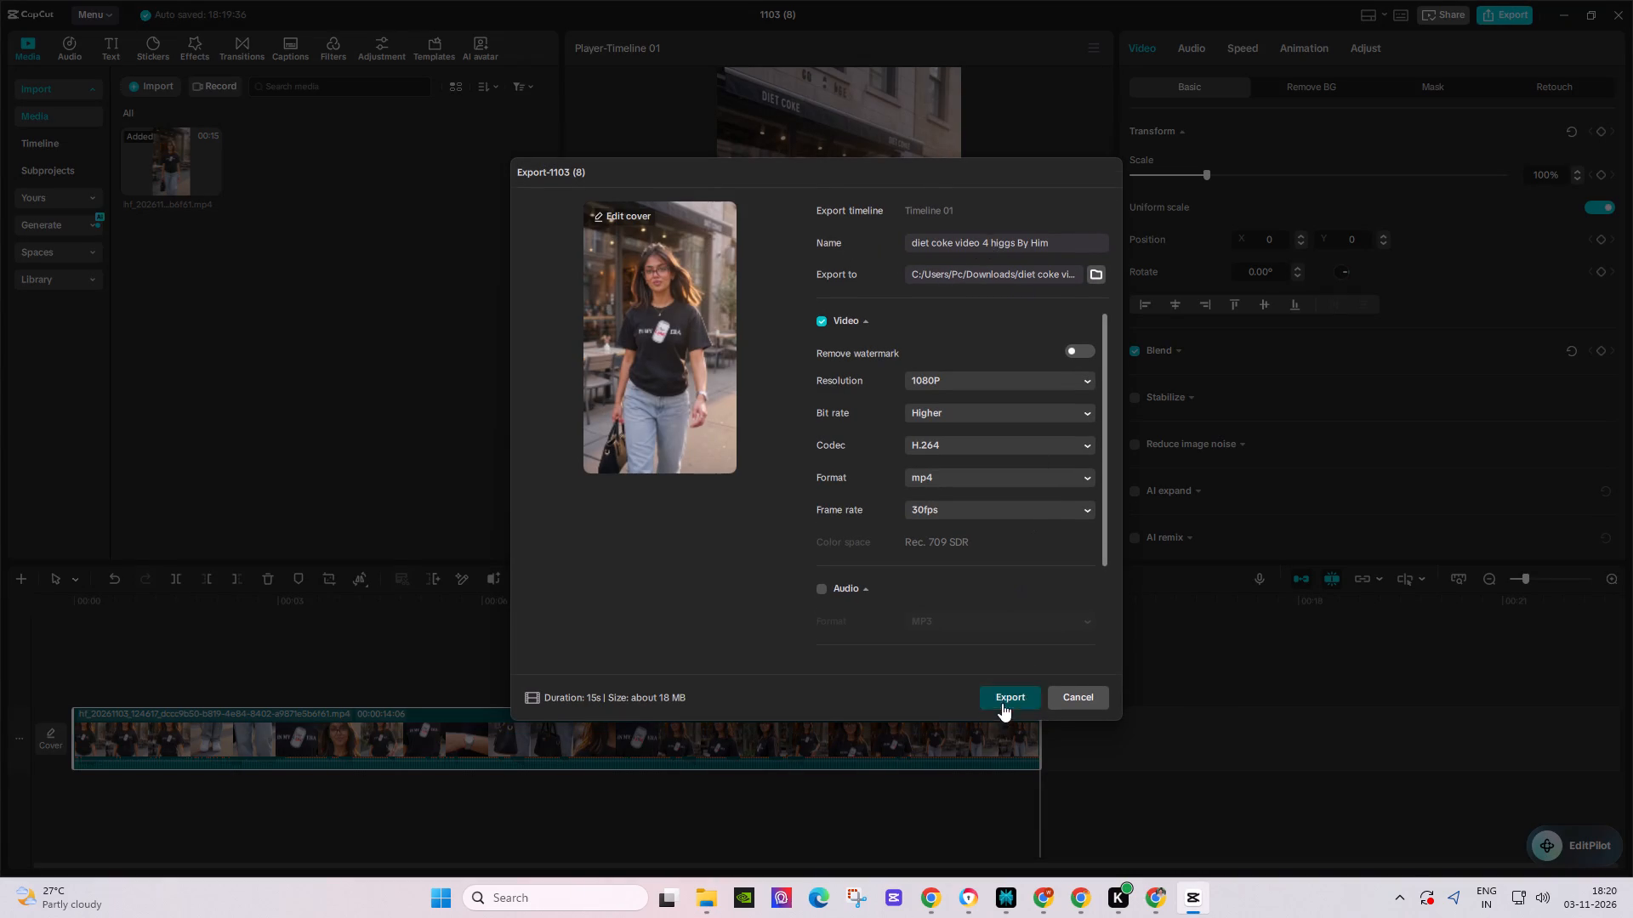
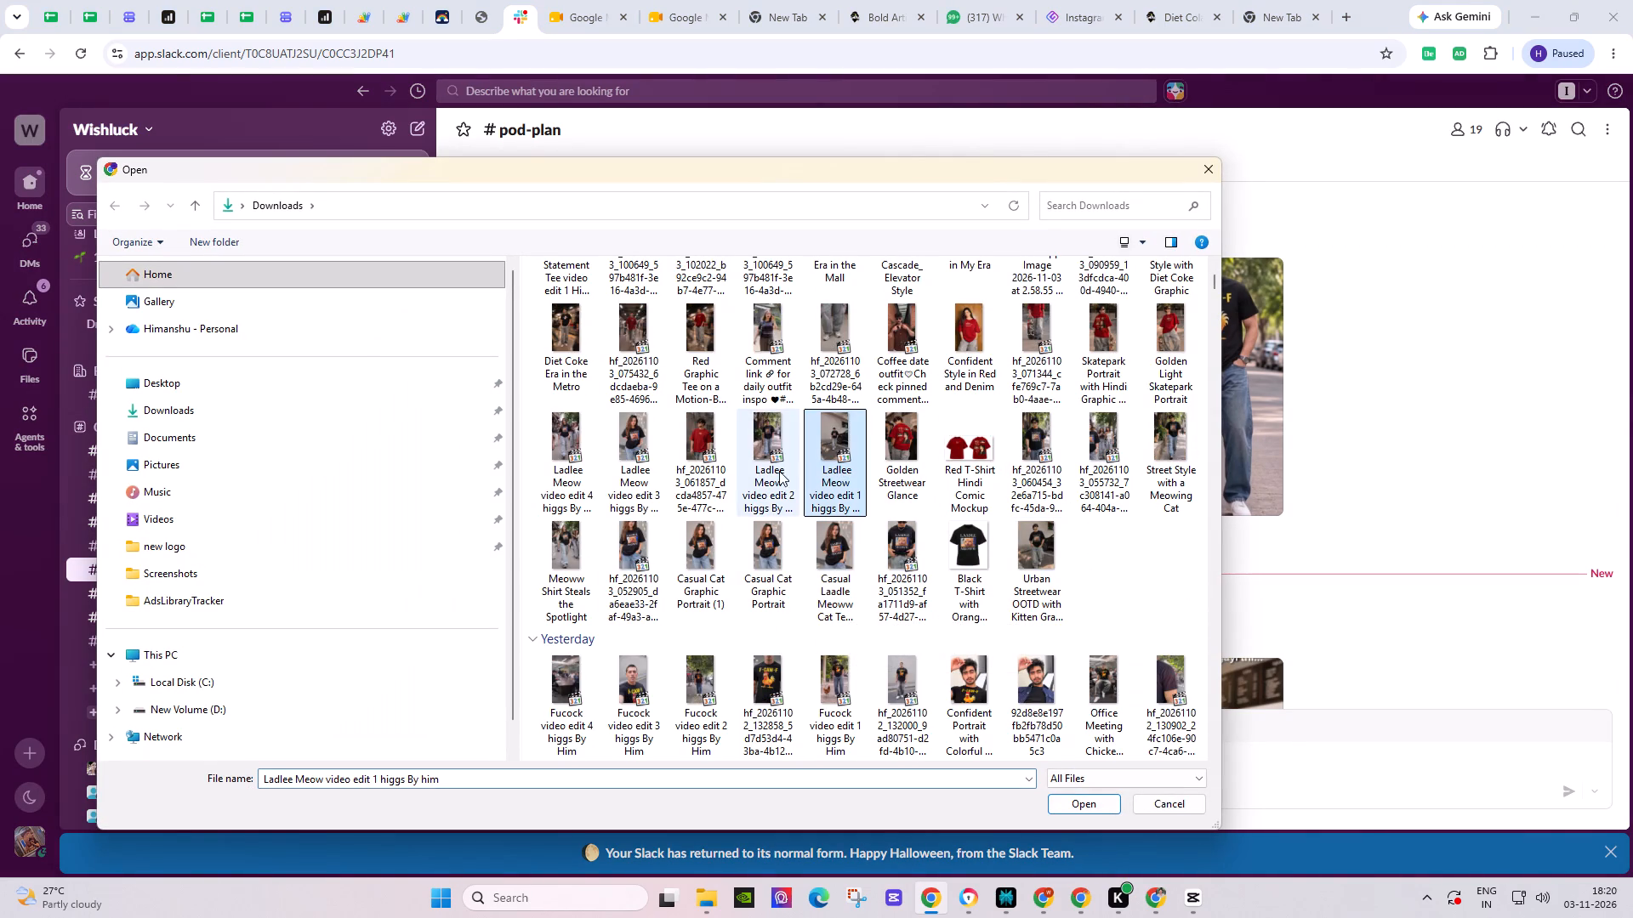
Select Ladlee Meow video edits 2, 3 and 4 along with edit 1 in Downloads for upload to the pod-plan channel.
ctrl+click(779, 471)
ctrl+click(629, 467)
ctrl+click(565, 464)
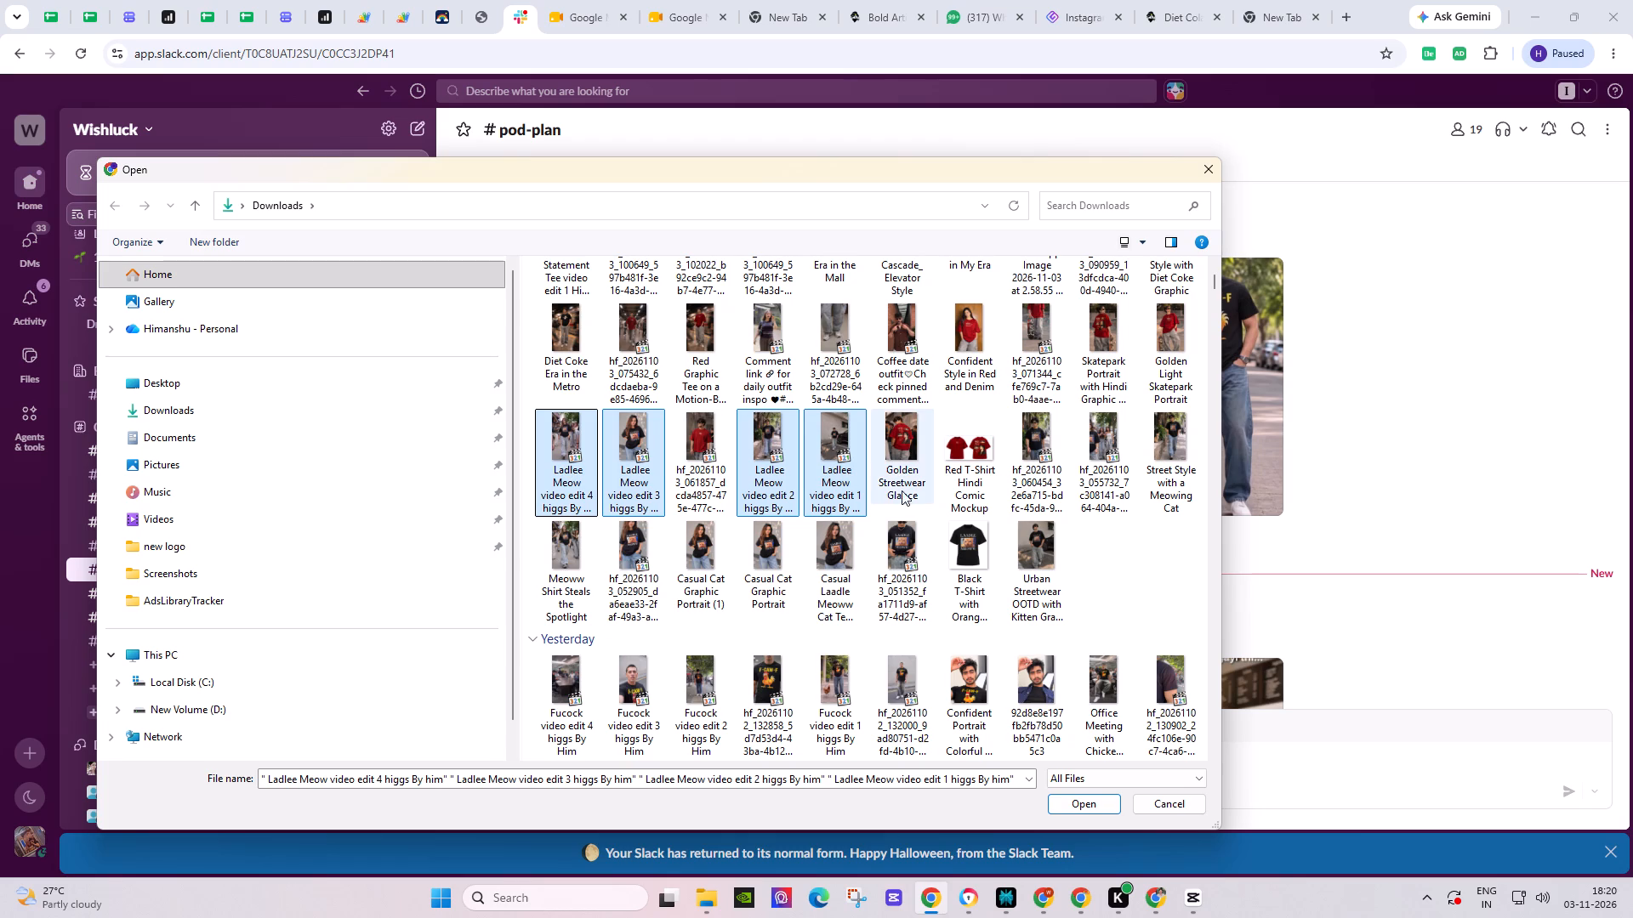
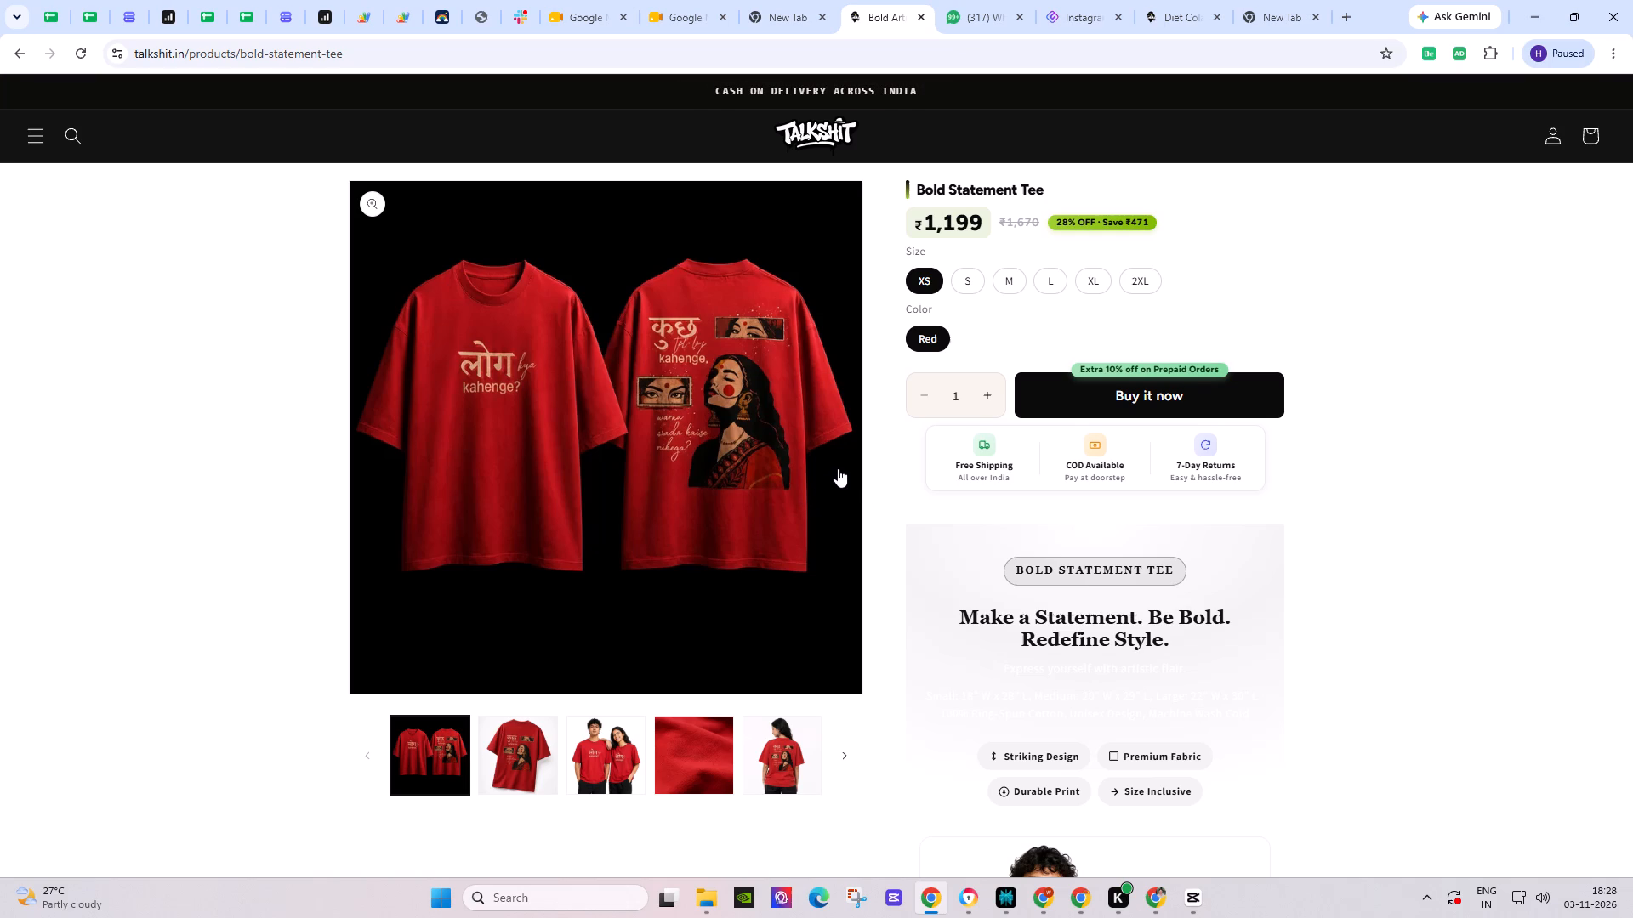
Browse the Bold Statement Tee's product gallery, examining the back-view model photos, the street shot and the red fabric close-up.
click(798, 758)
click(805, 744)
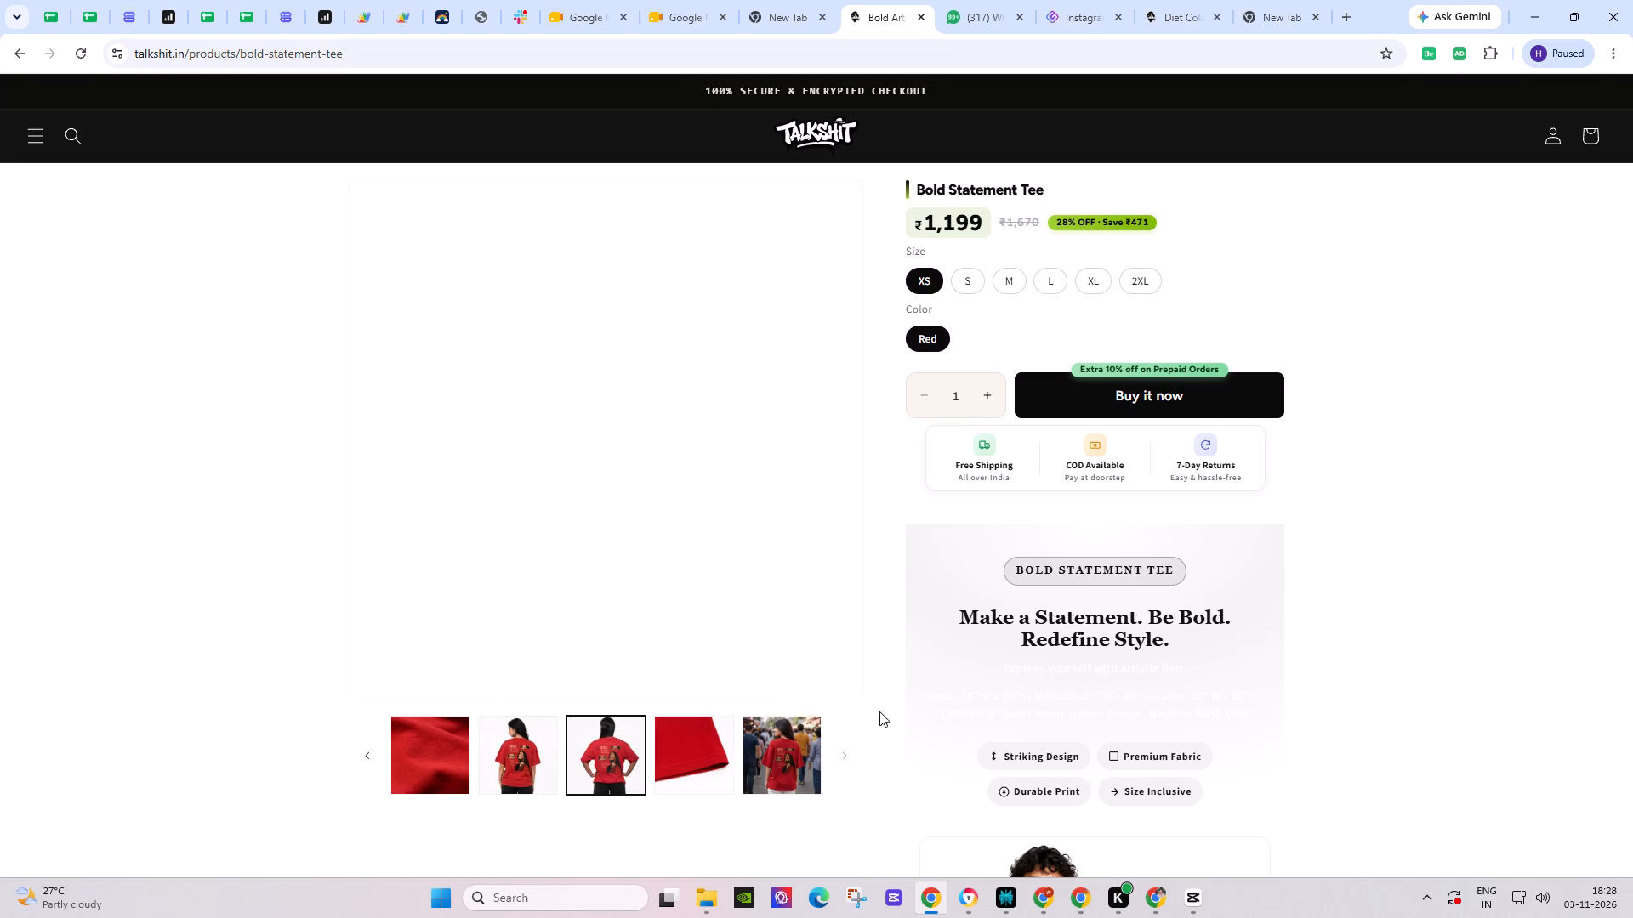
click(777, 771)
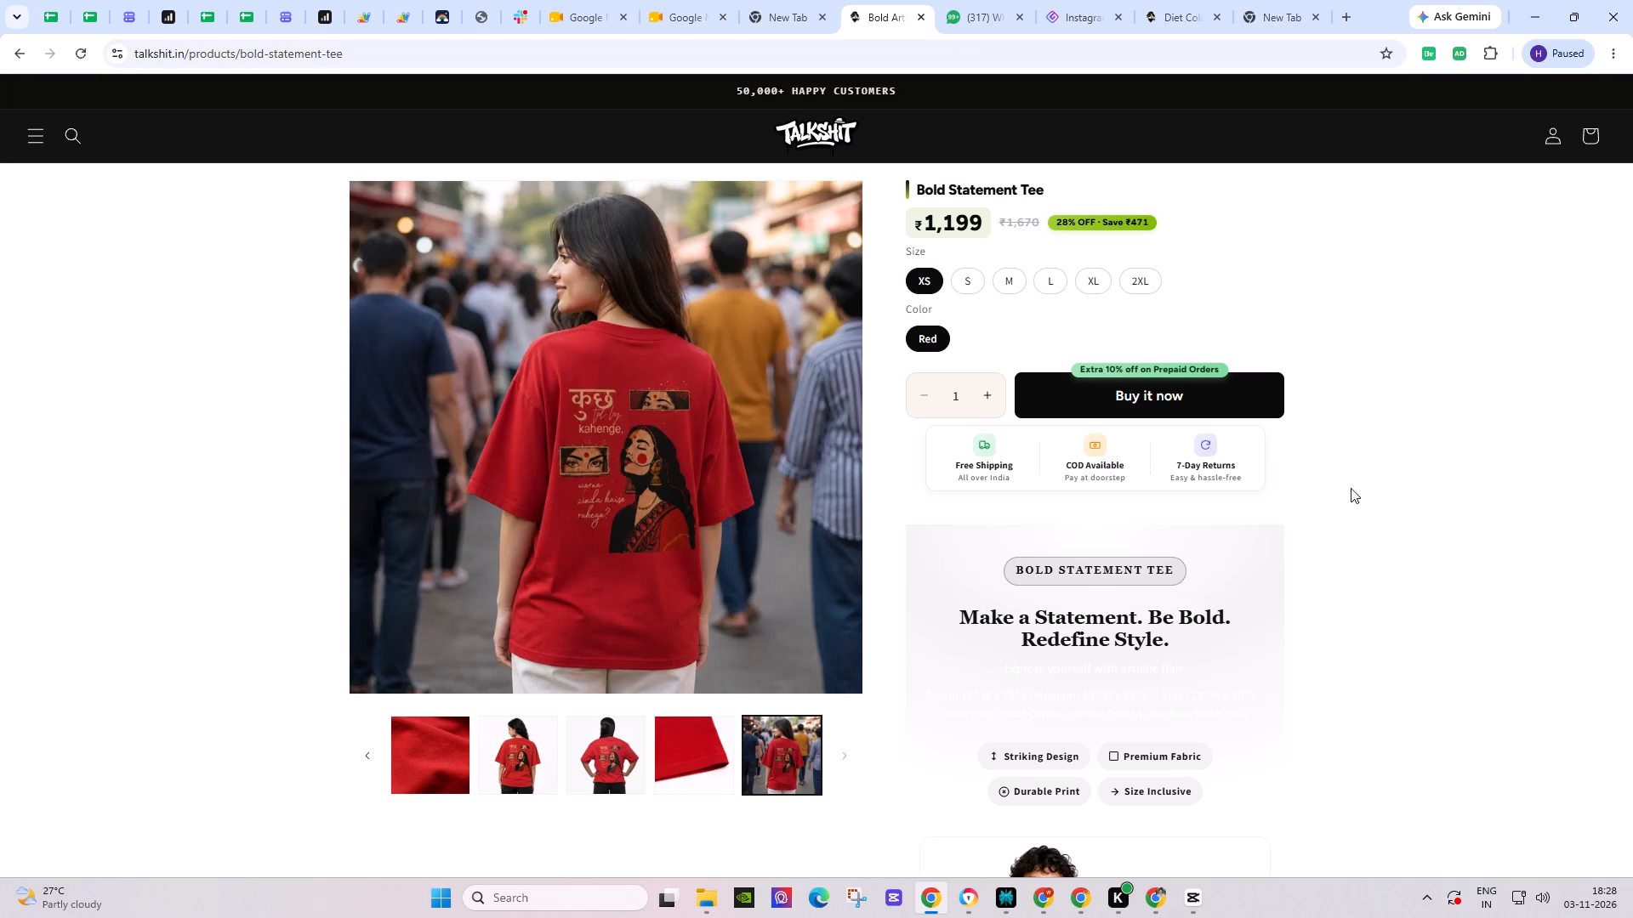
click(589, 734)
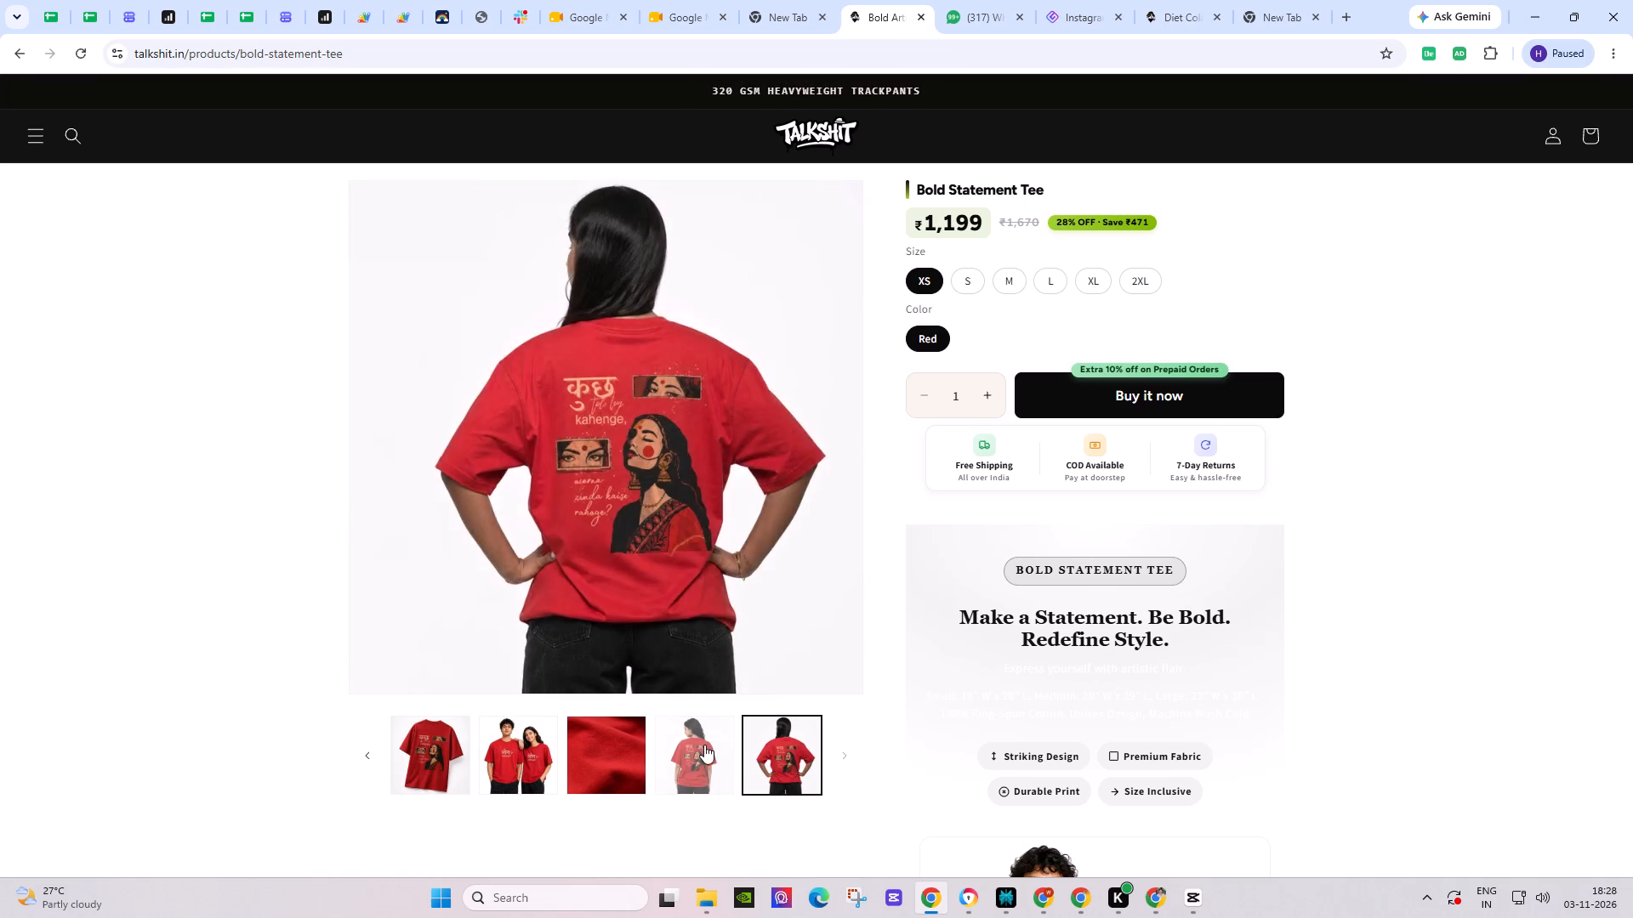
click(704, 752)
click(632, 756)
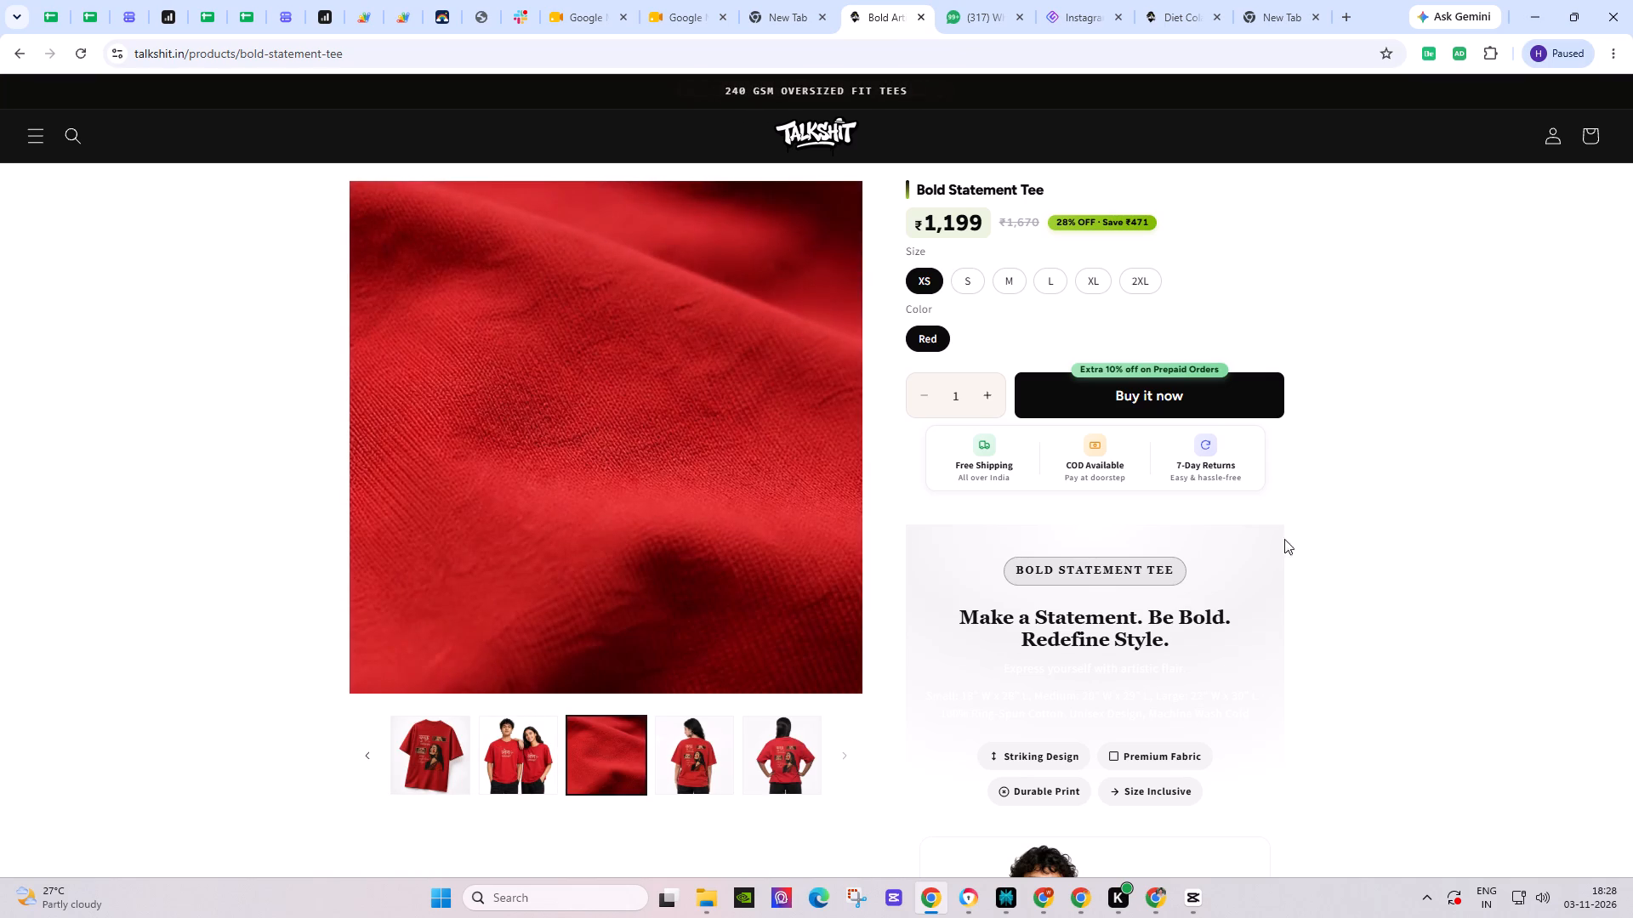
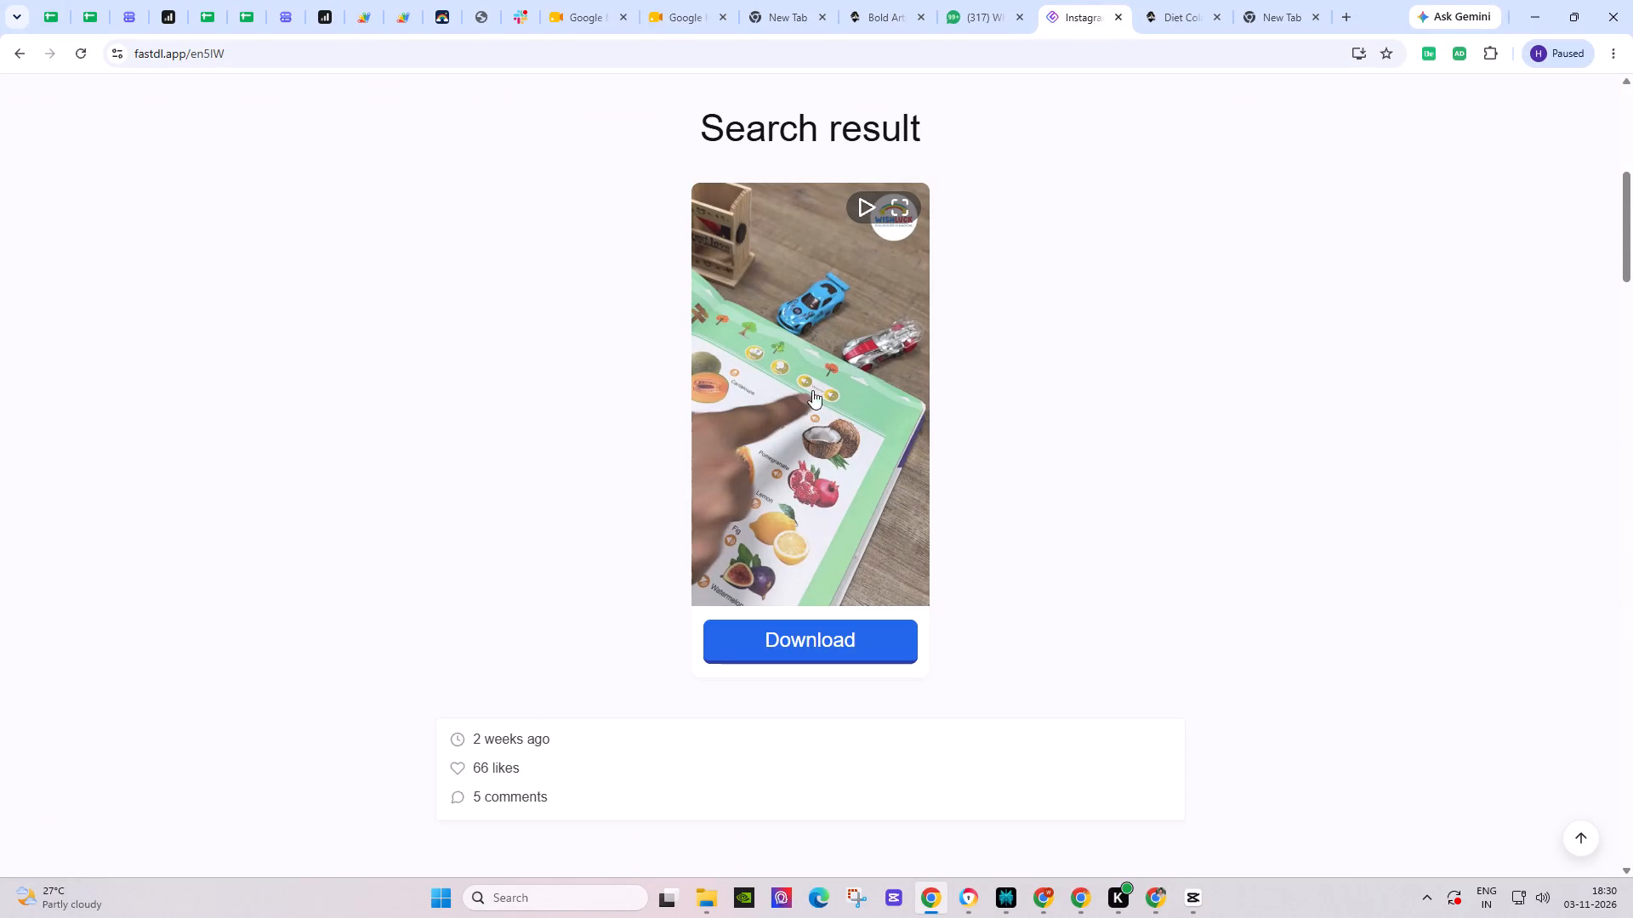
Download the fetched Instagram video showing the illustrated children's fruit book and toy cars.
click(839, 627)
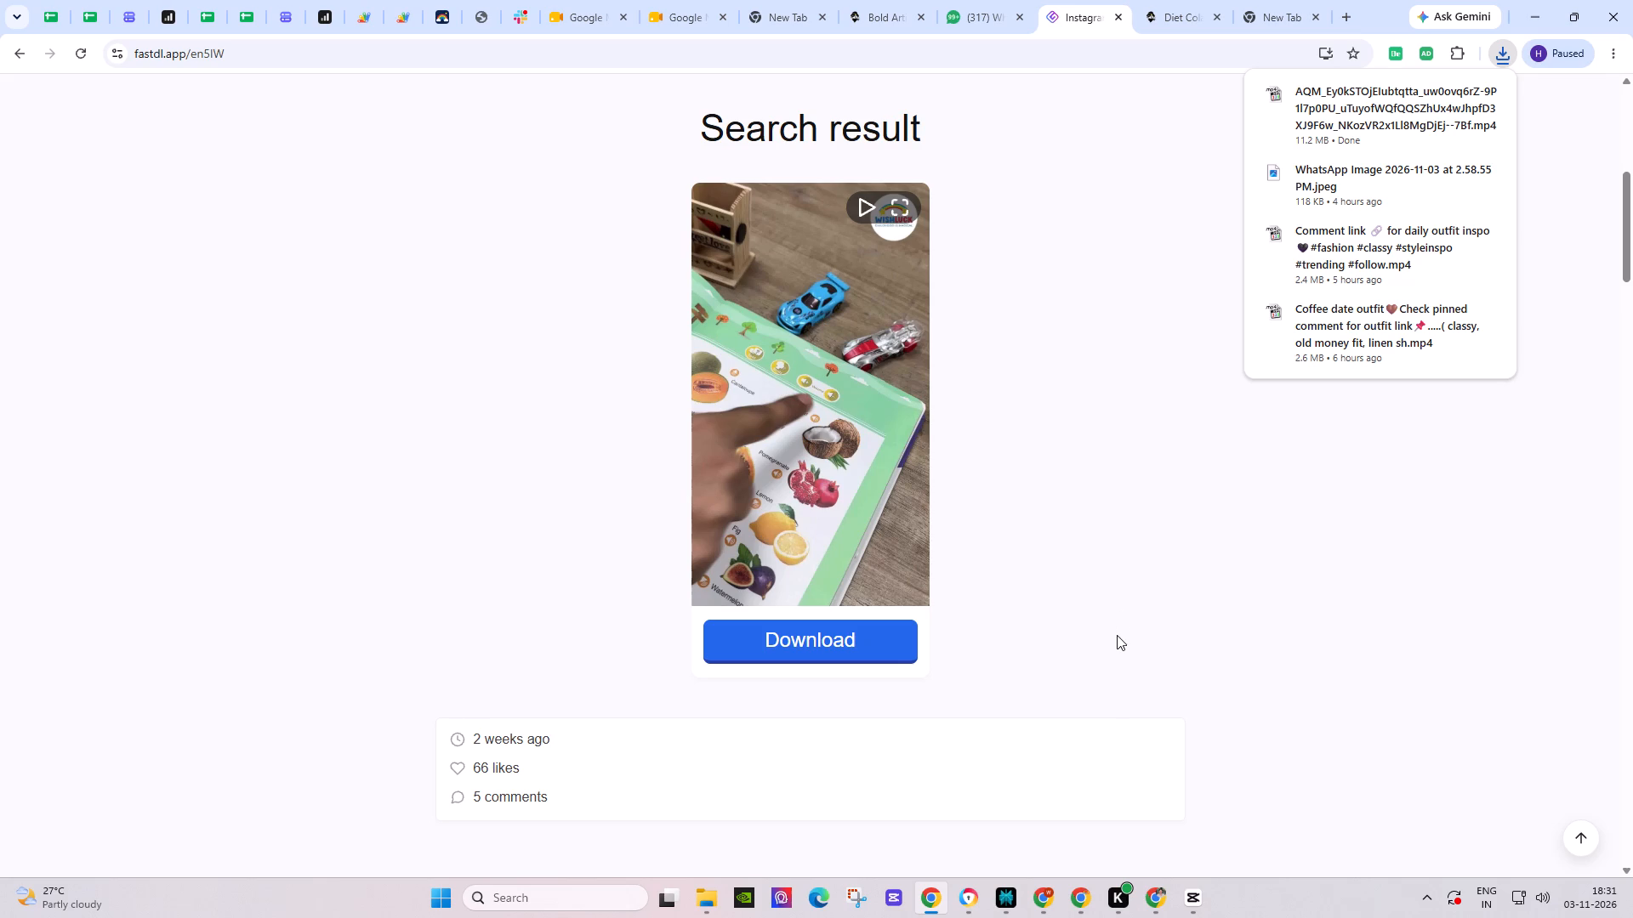
Switch to the CapCut home screen to start a new project.
click(1203, 909)
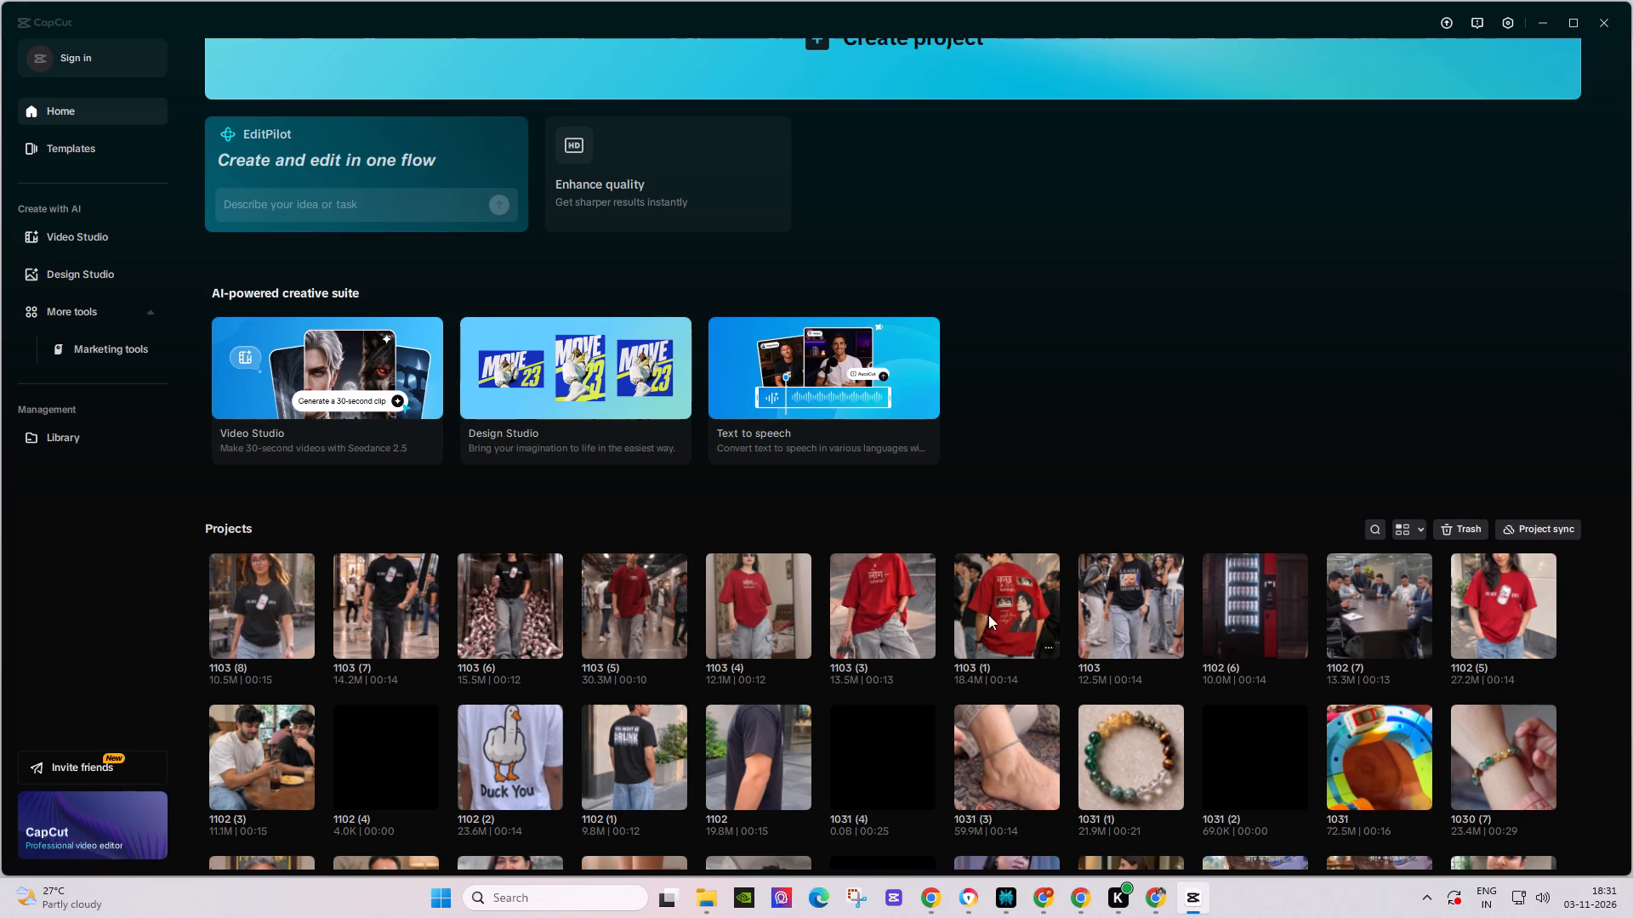
scroll(602, 388, up, 3)
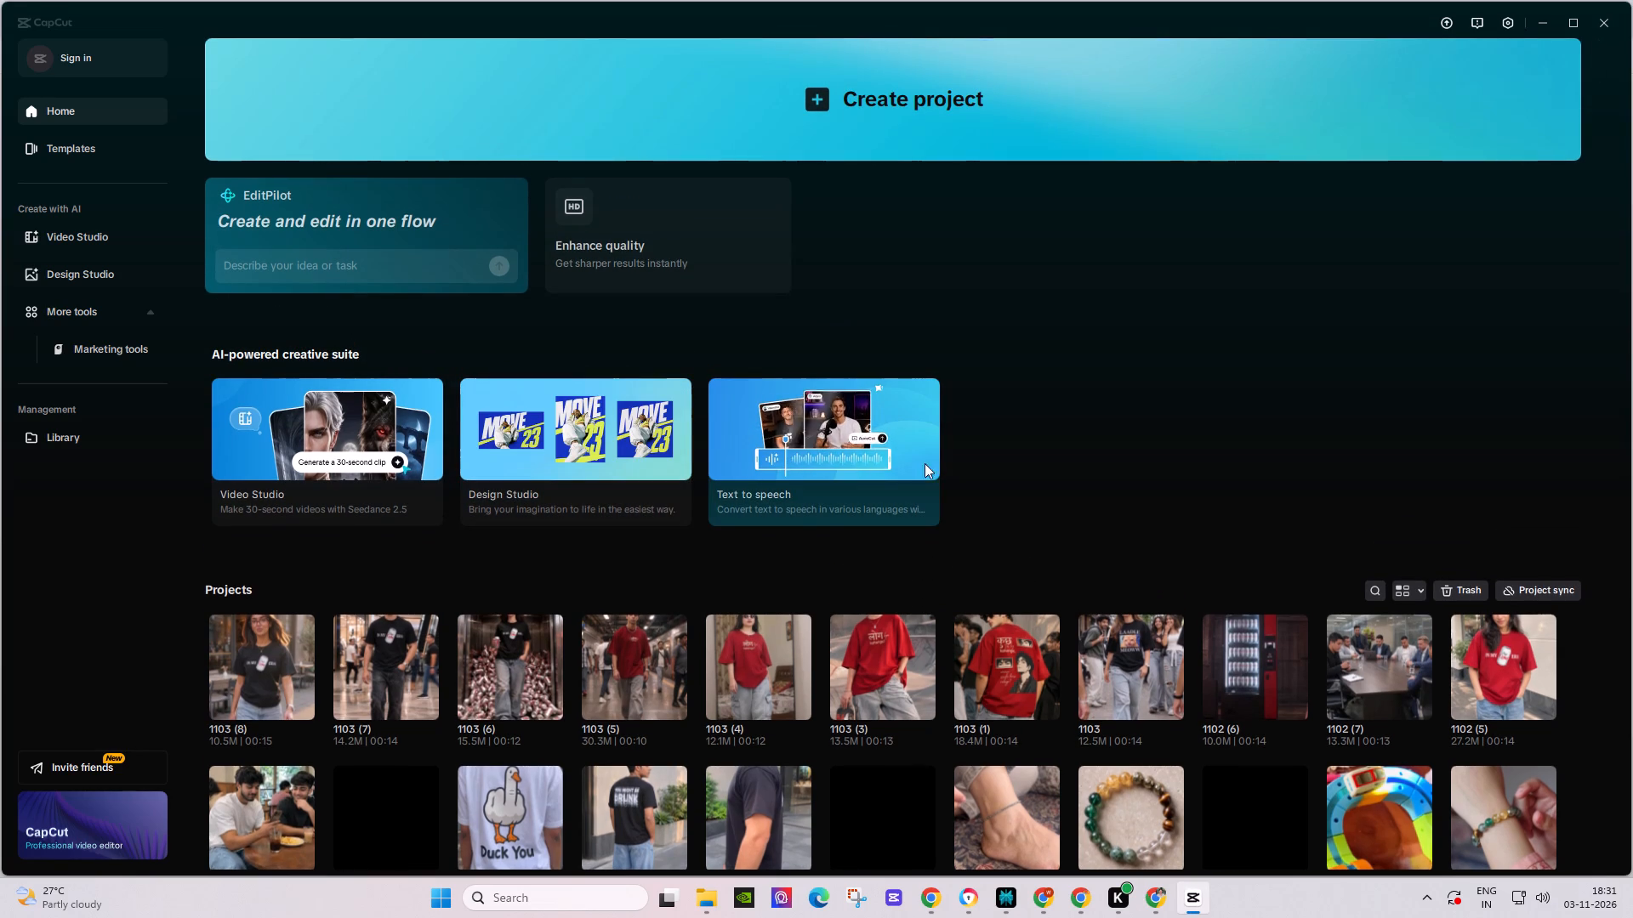
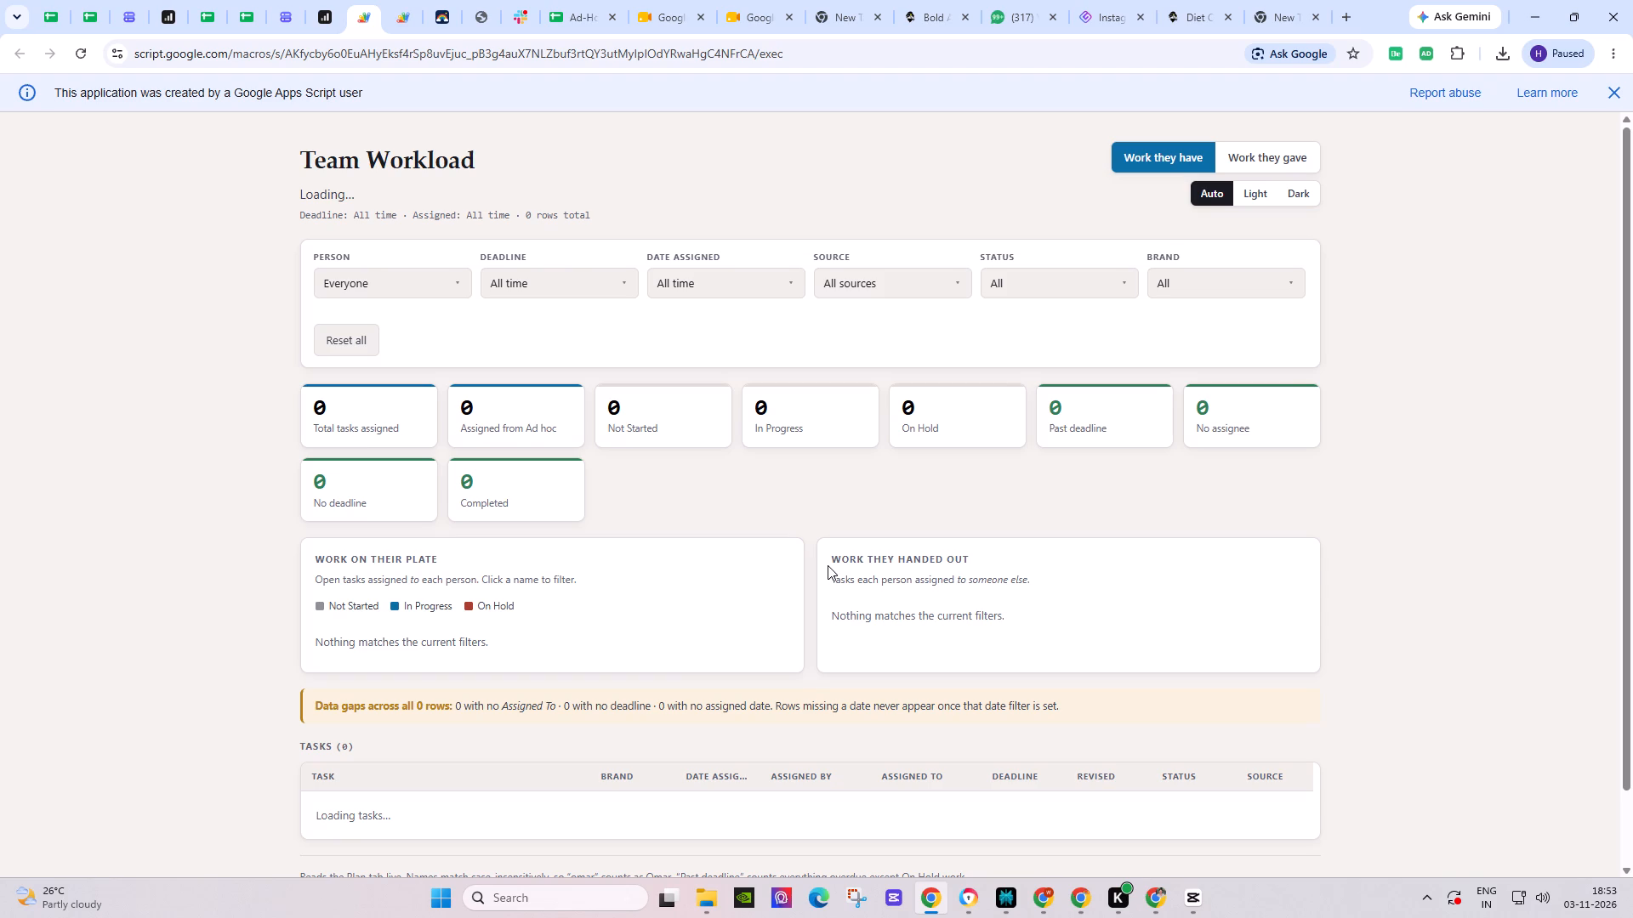
right_click(828, 565)
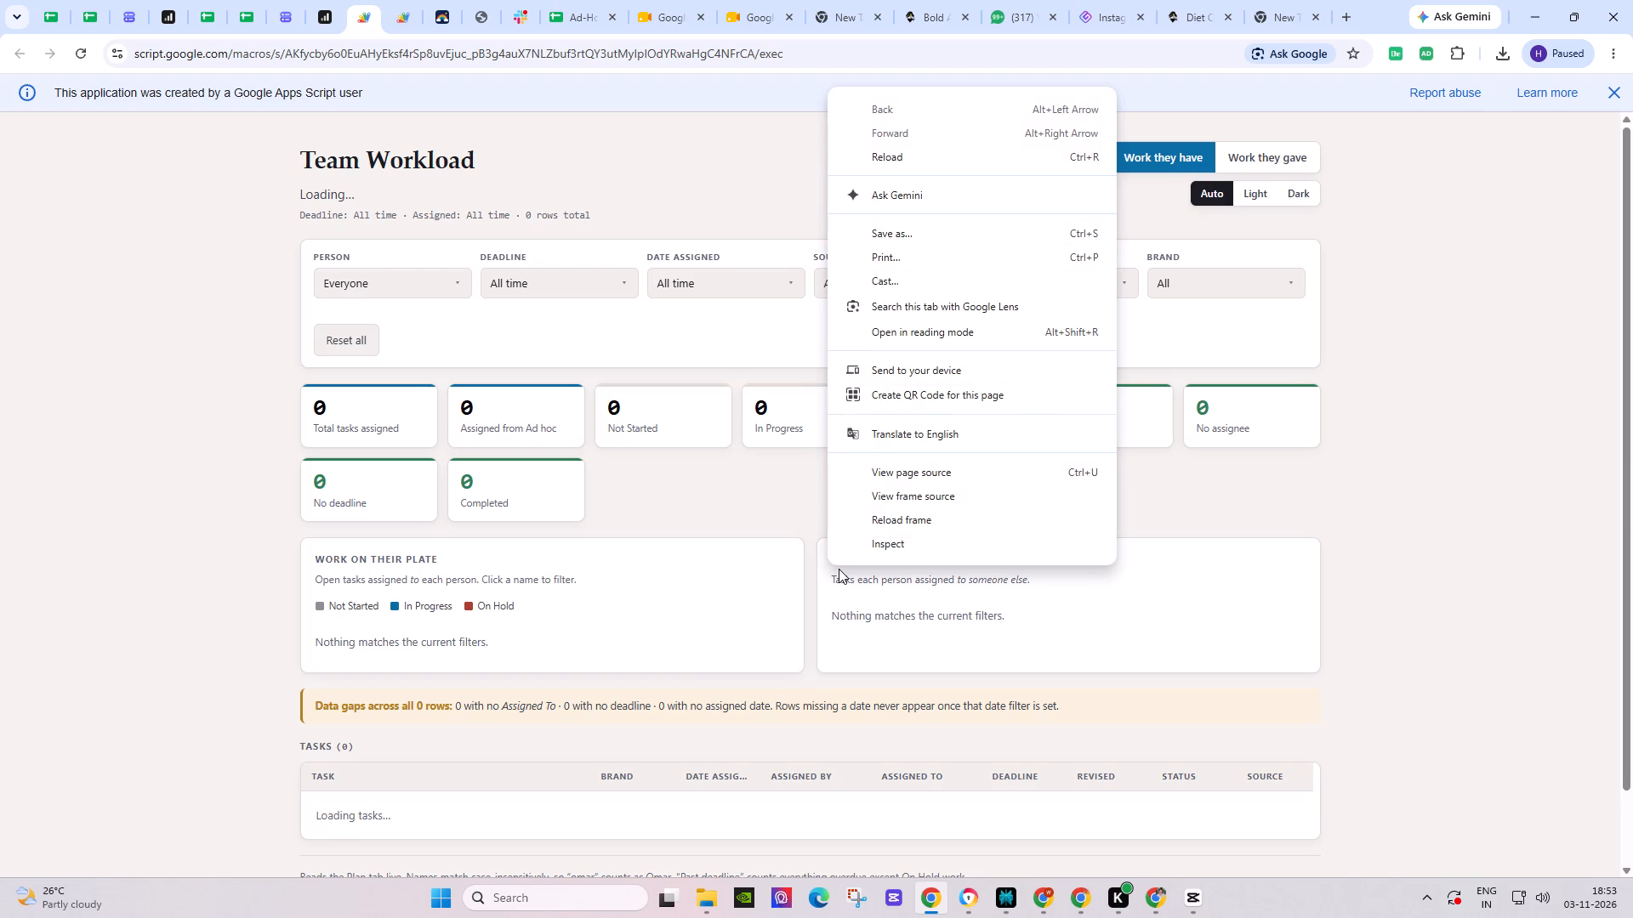
click(685, 515)
In Himanshu's task list, set the Talkshit diet-cola-unisex-t-shirt "Make Videos AI - 4 Videos" task to Done.
scroll(395, 585, down, 4)
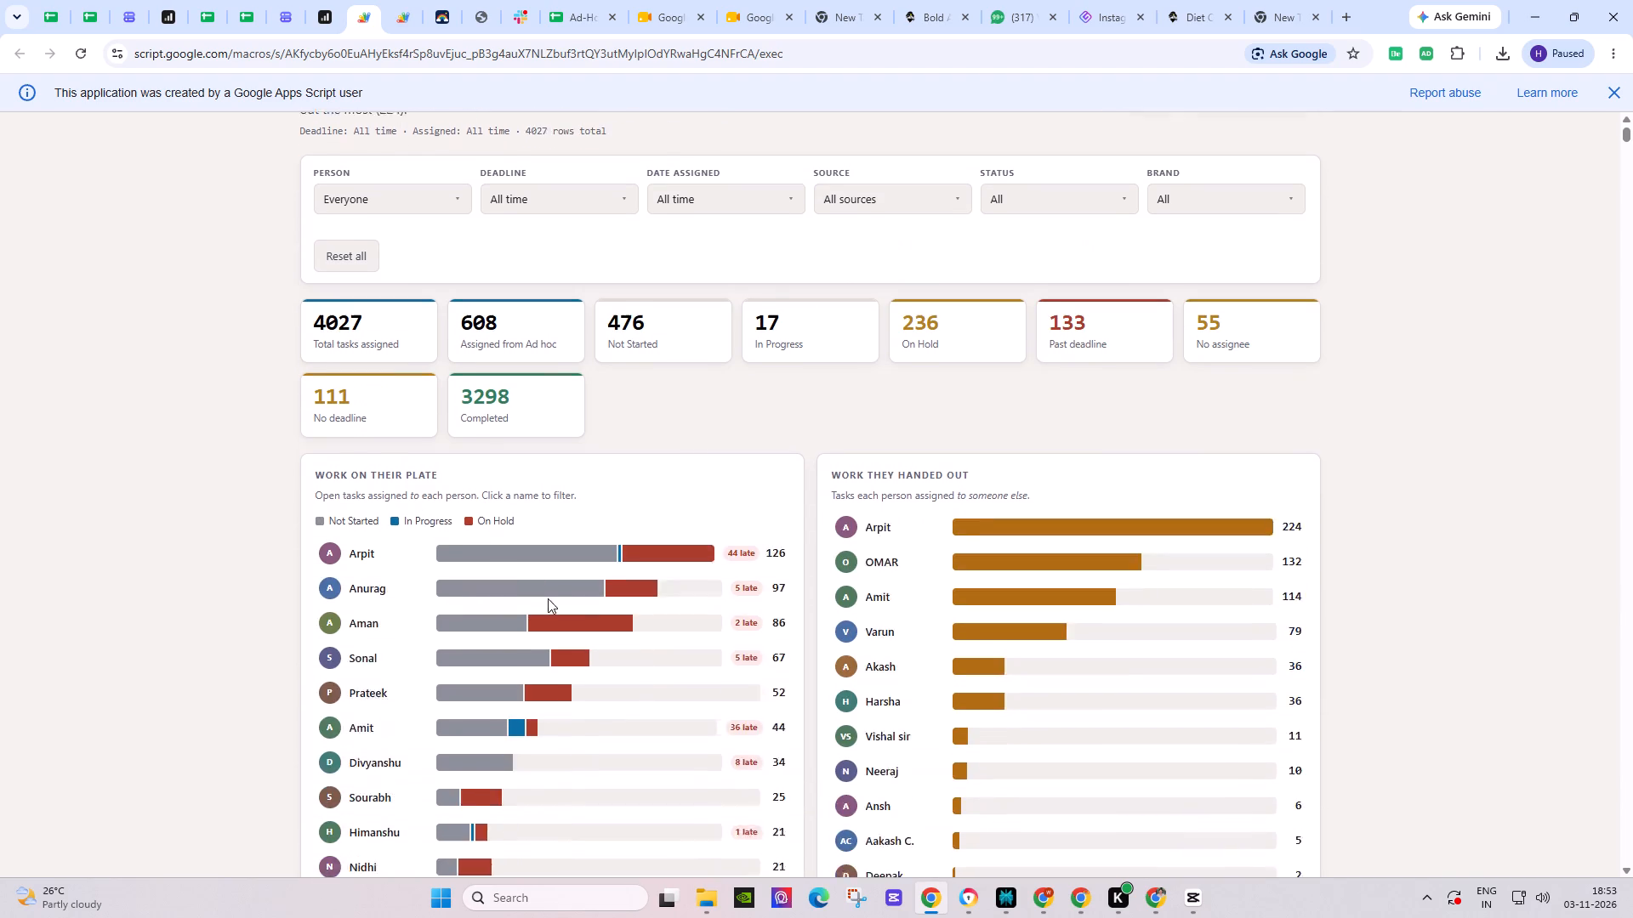
scroll(656, 717, down, 2)
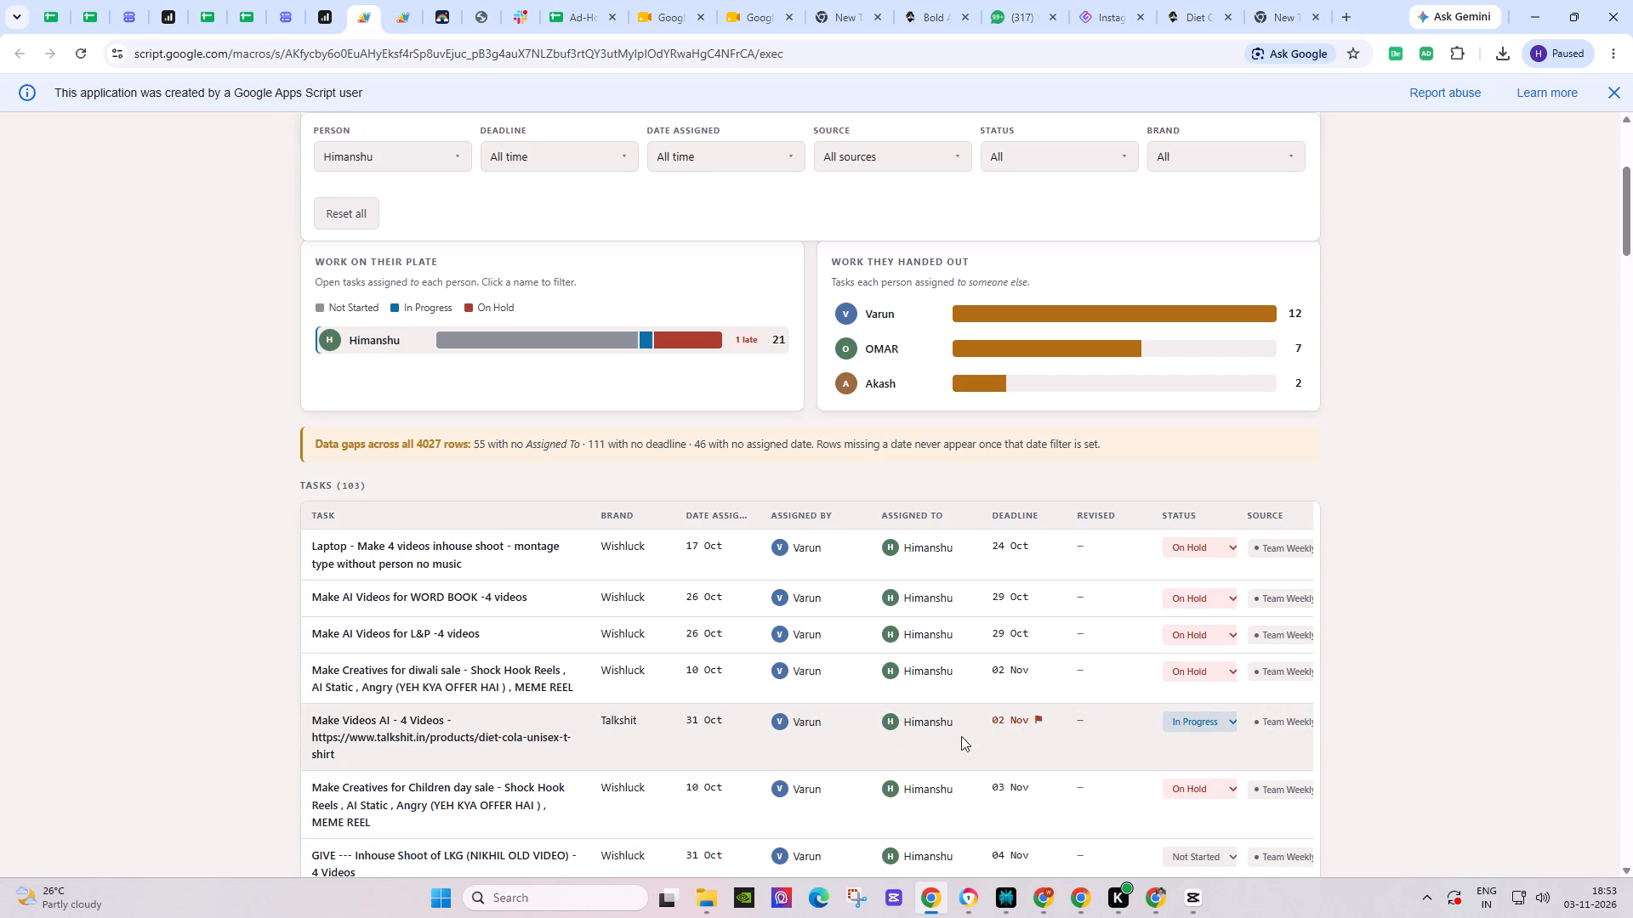
click(1200, 726)
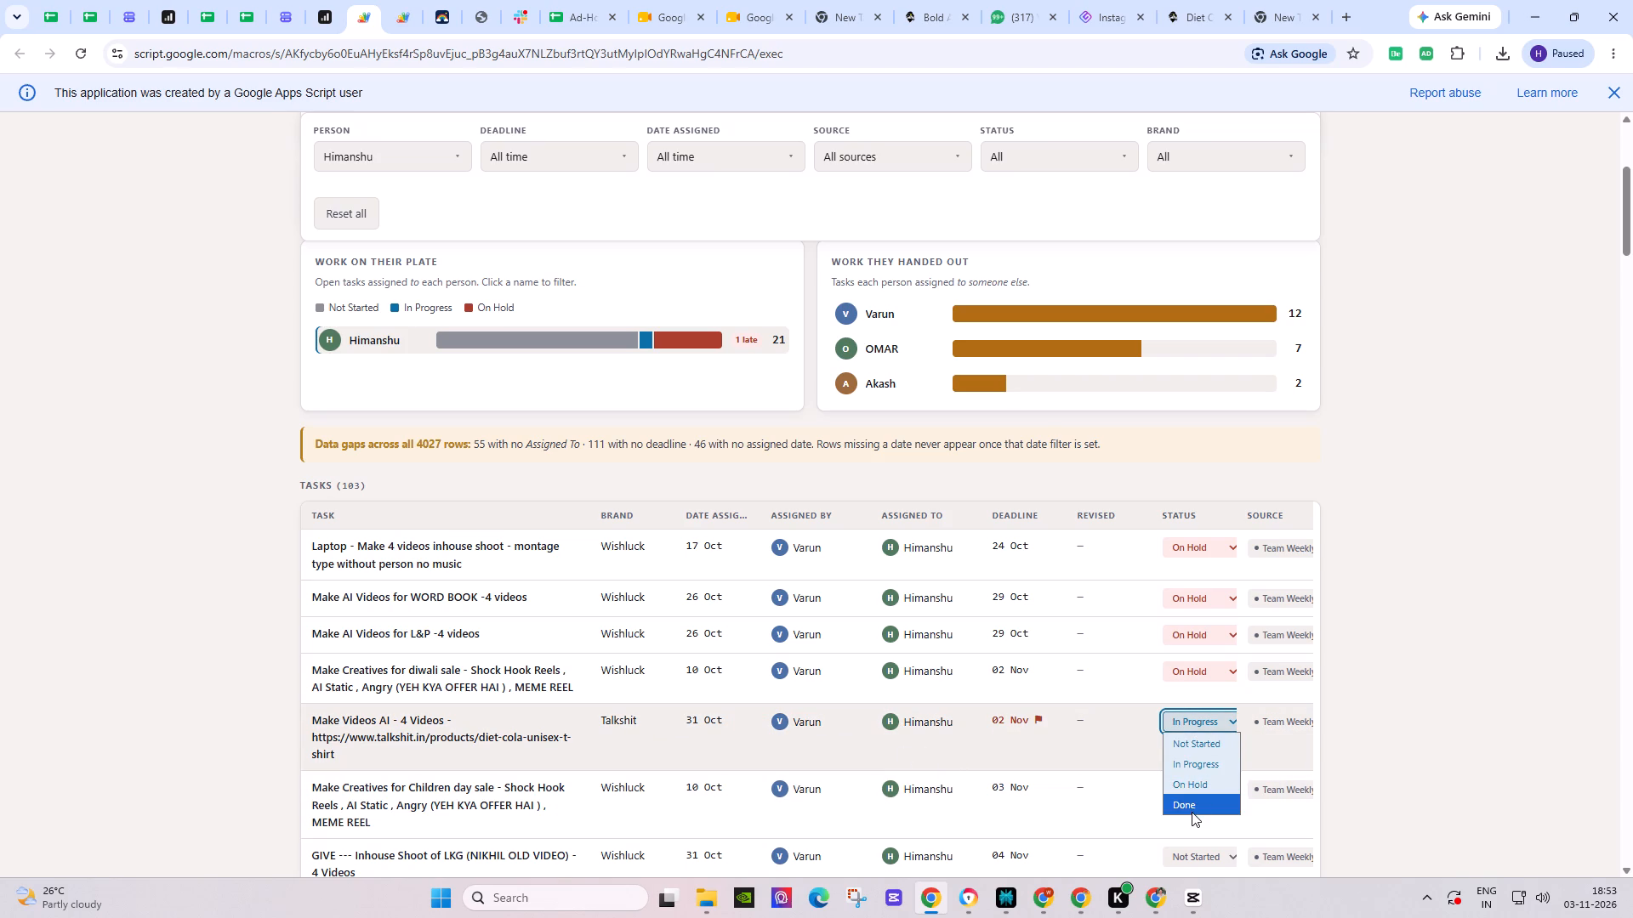
click(1192, 812)
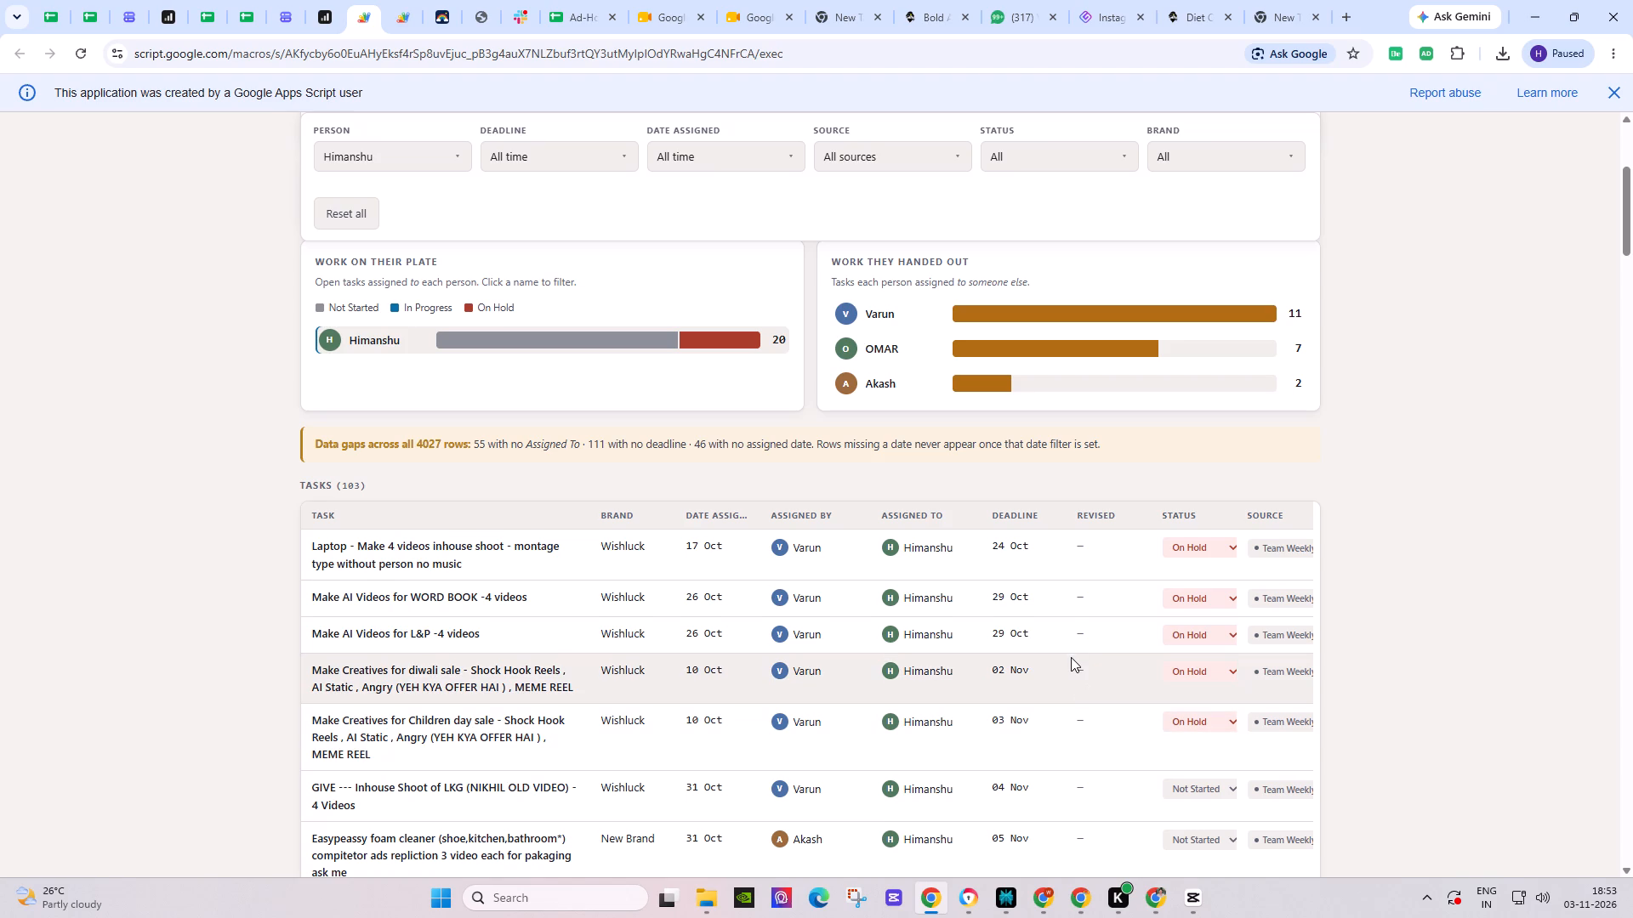
Review Himanshu's remaining open tasks, with their deadlines and statuses, down to the first completed ones.
scroll(1096, 717, down, 2)
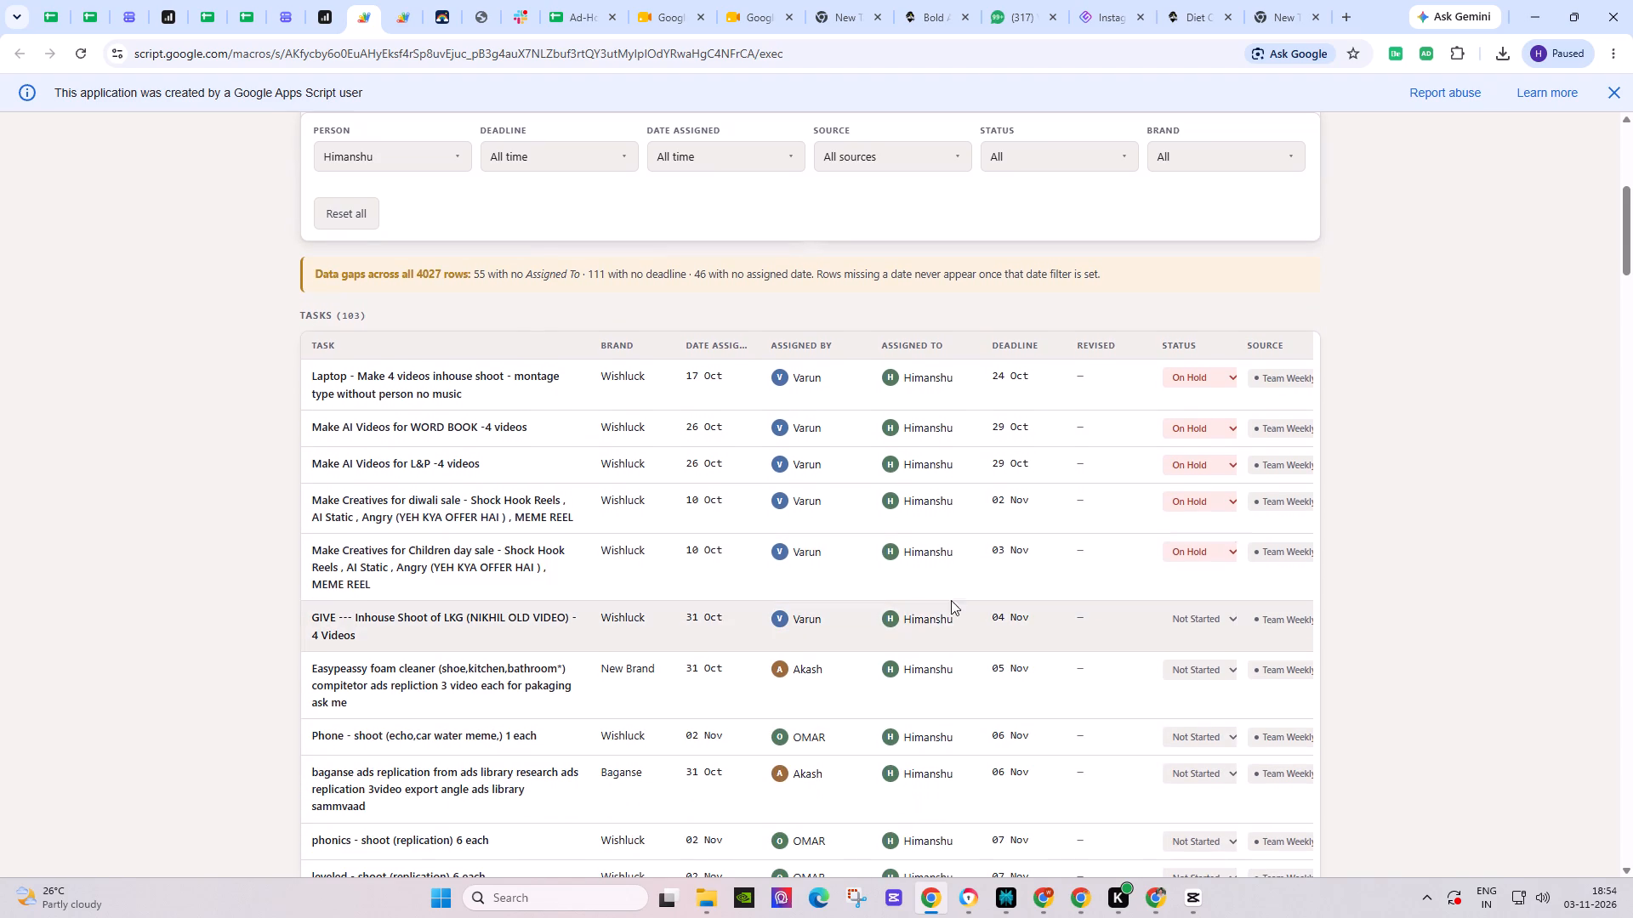
scroll(1023, 620, down, 1)
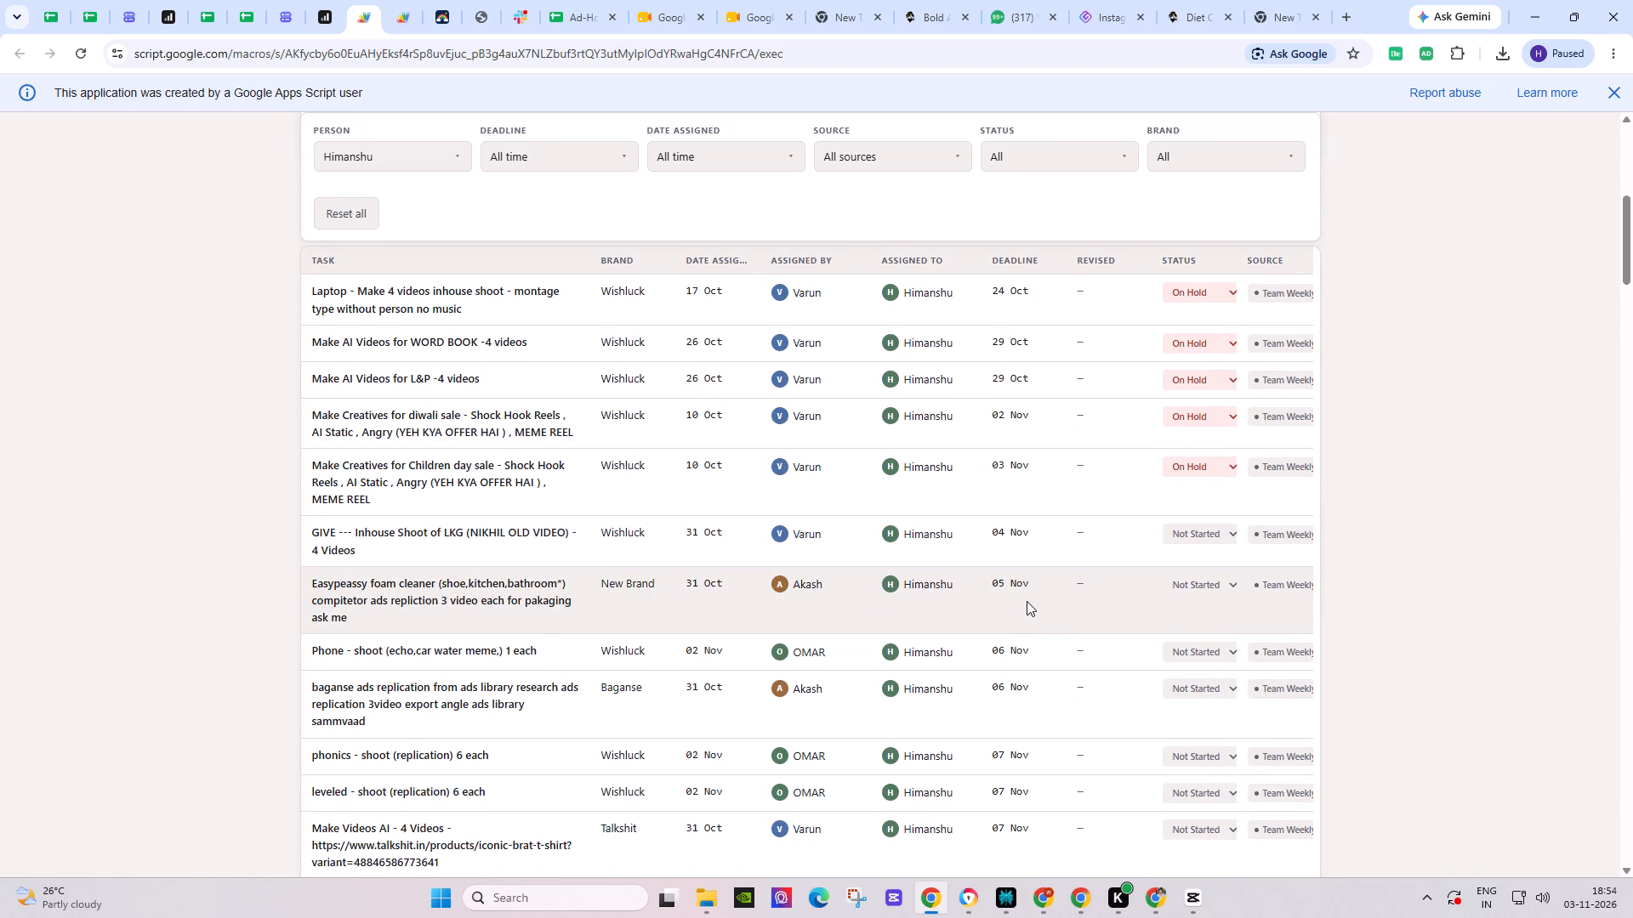
scroll(1027, 601, down, 1)
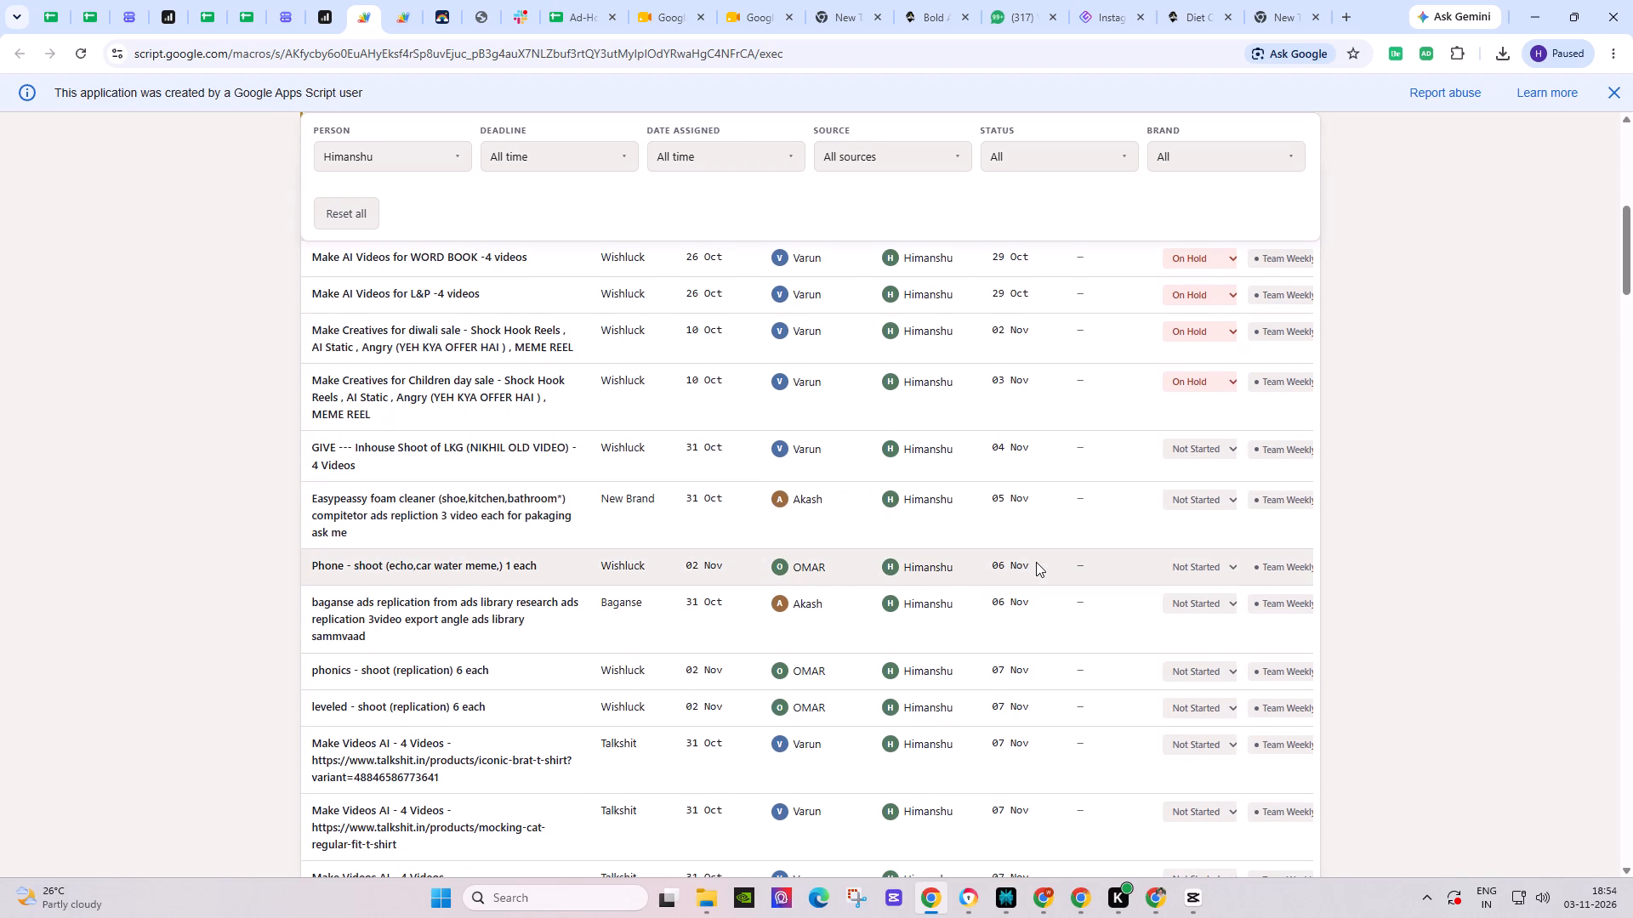
scroll(1041, 563, down, 3)
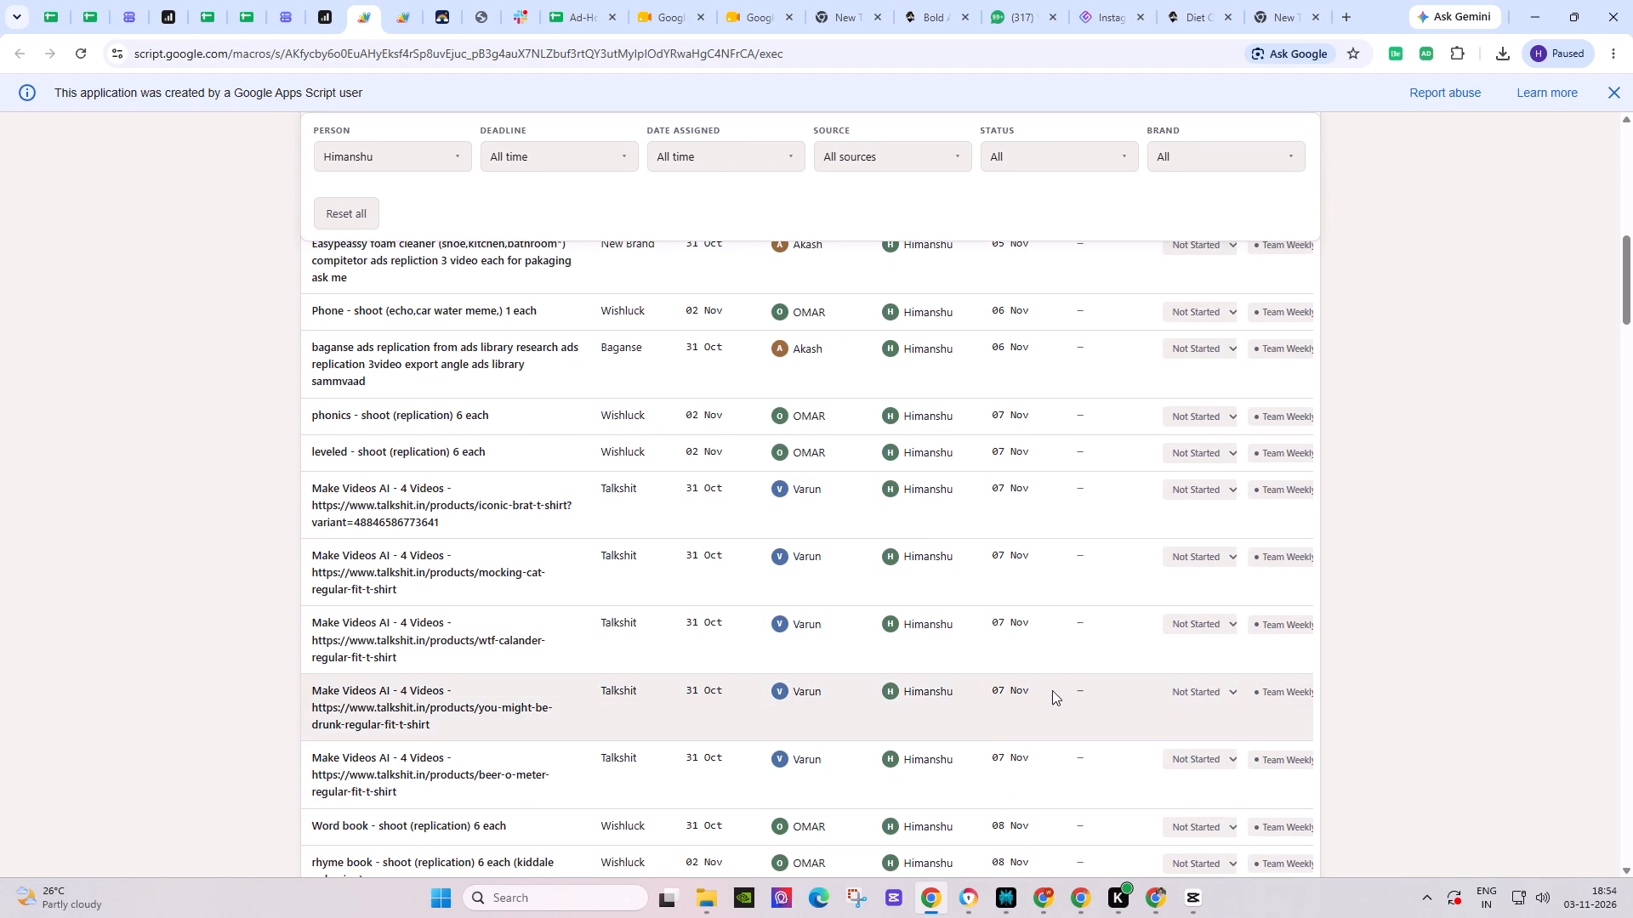
scroll(1050, 704, down, 4)
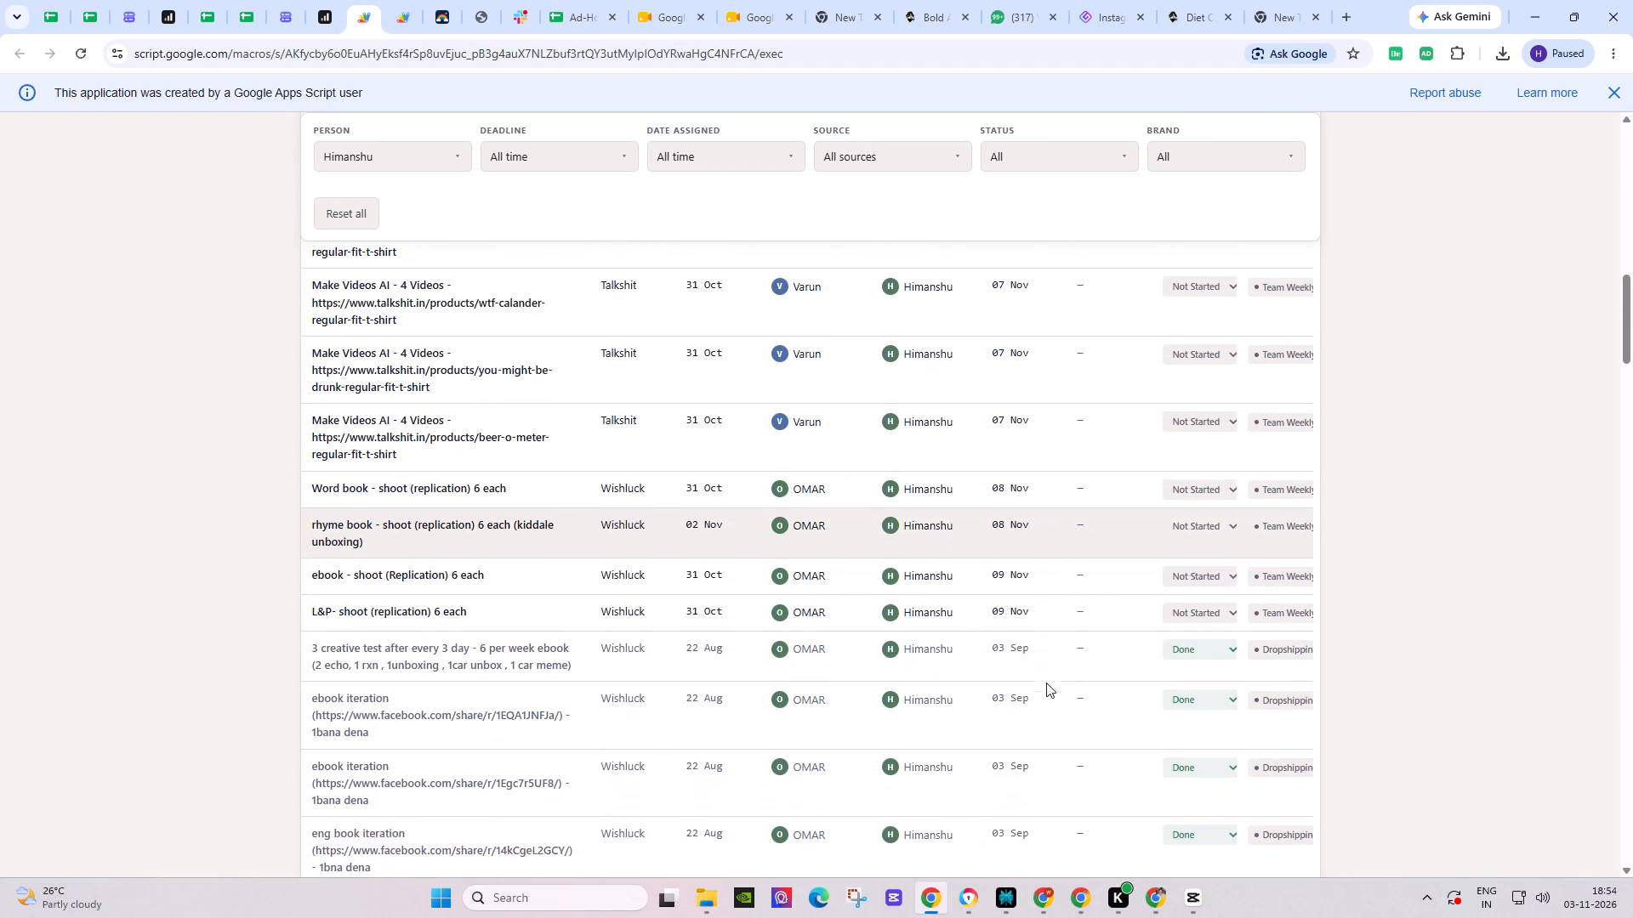
scroll(1037, 535, up, 6)
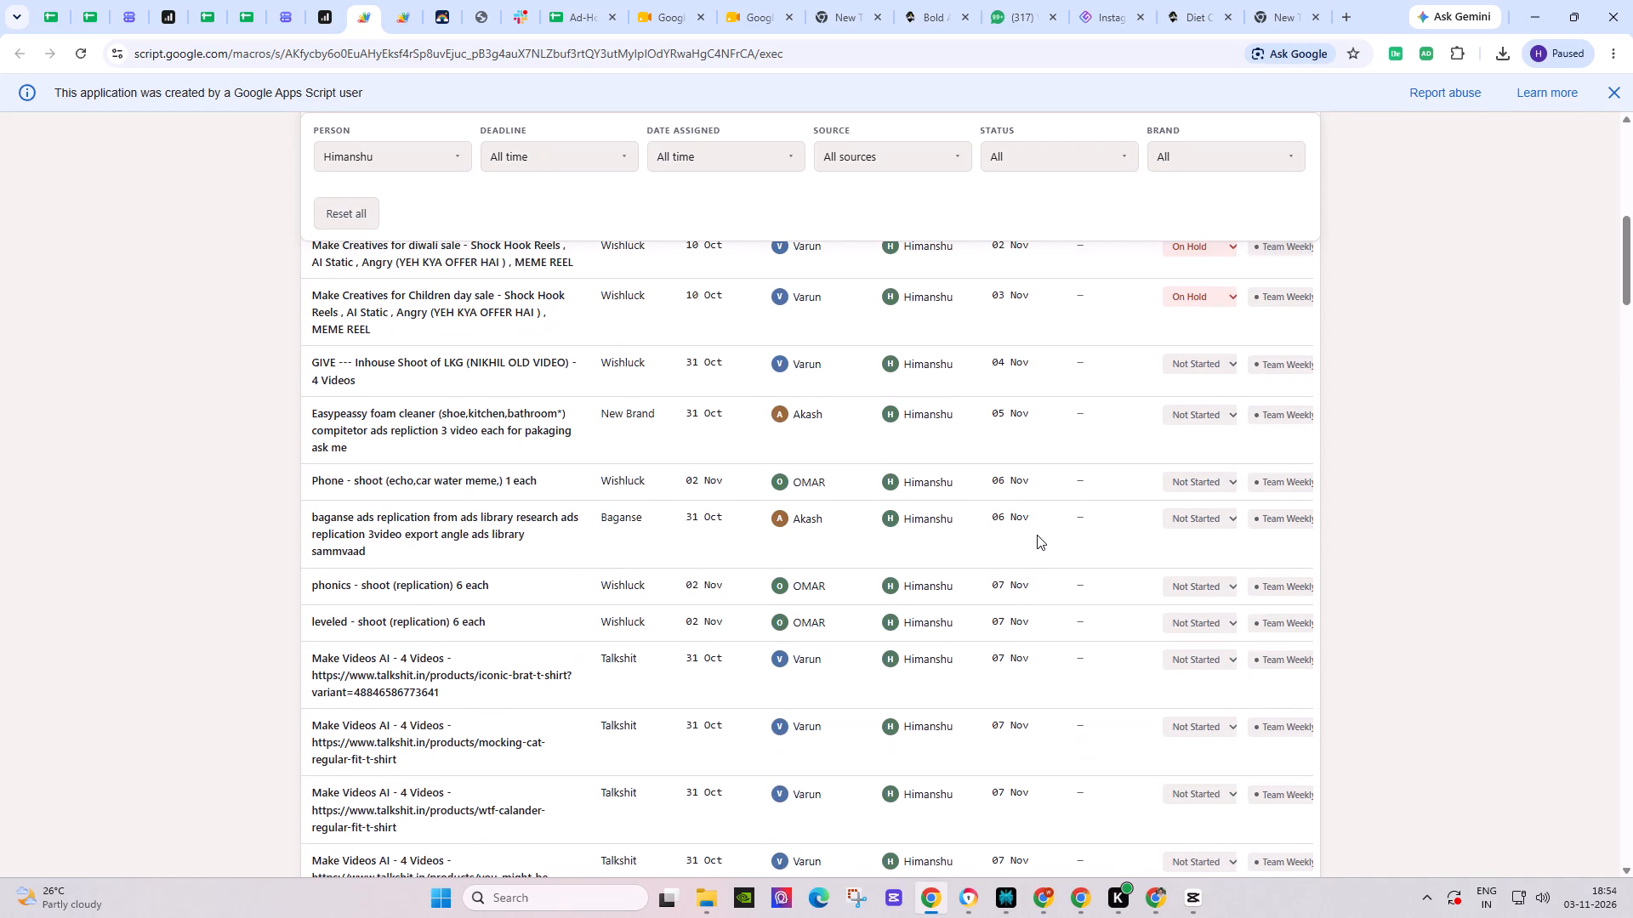
scroll(1037, 535, up, 1)
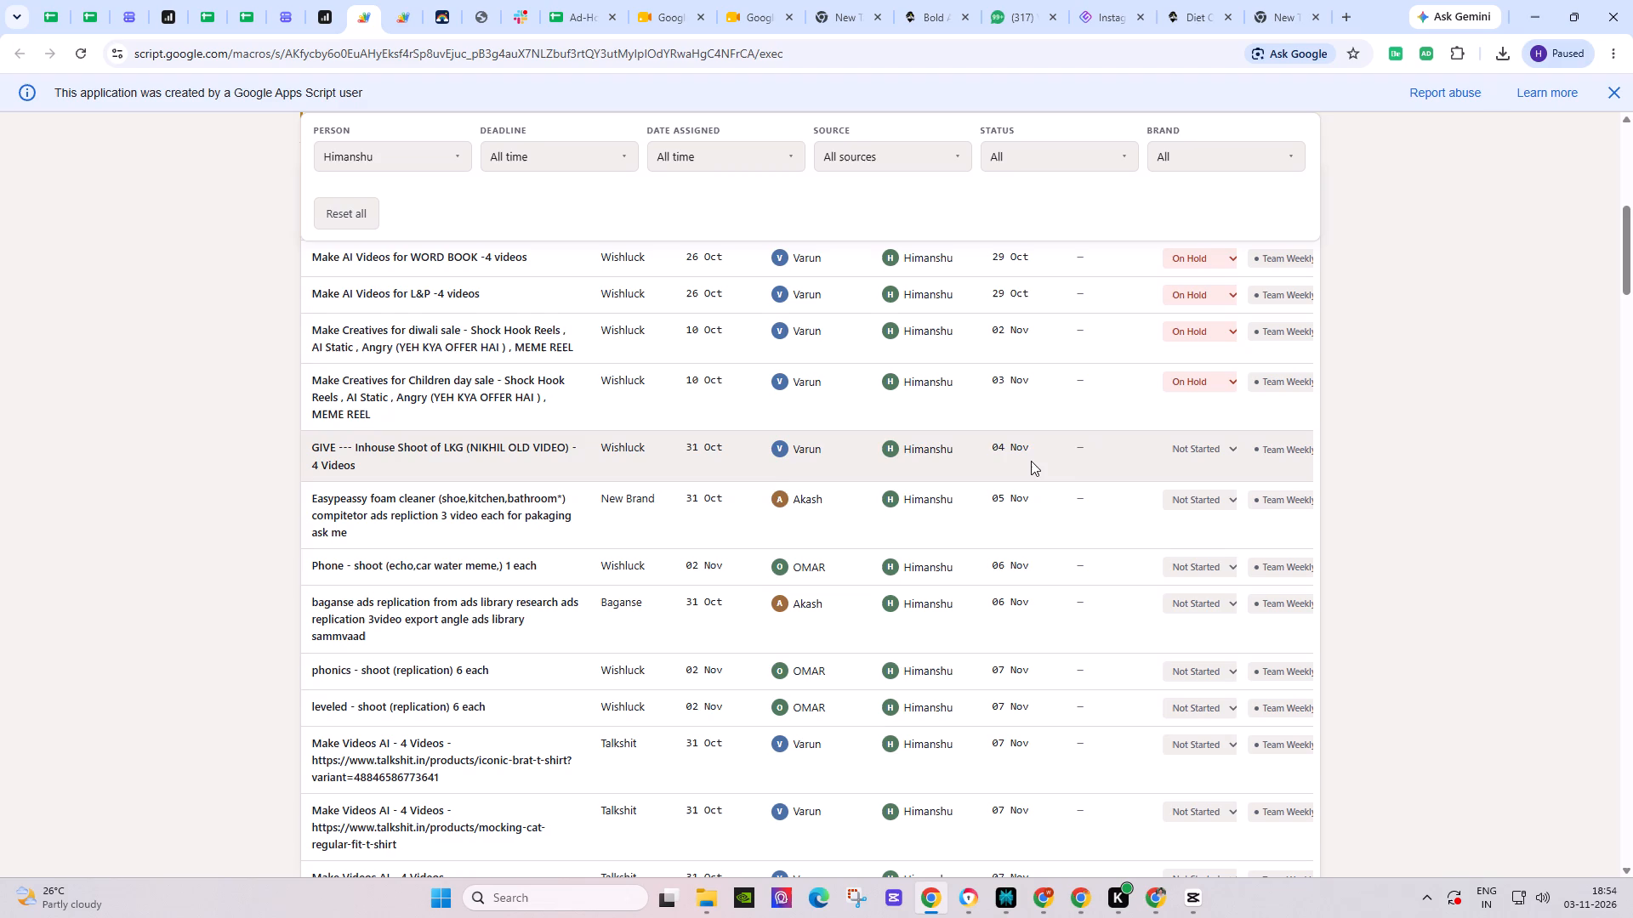
Open the Creative Data spreadsheet and remove the filter from the Daily Work (H/H/A) sheet.
click(91, 15)
scroll(626, 425, up, 7)
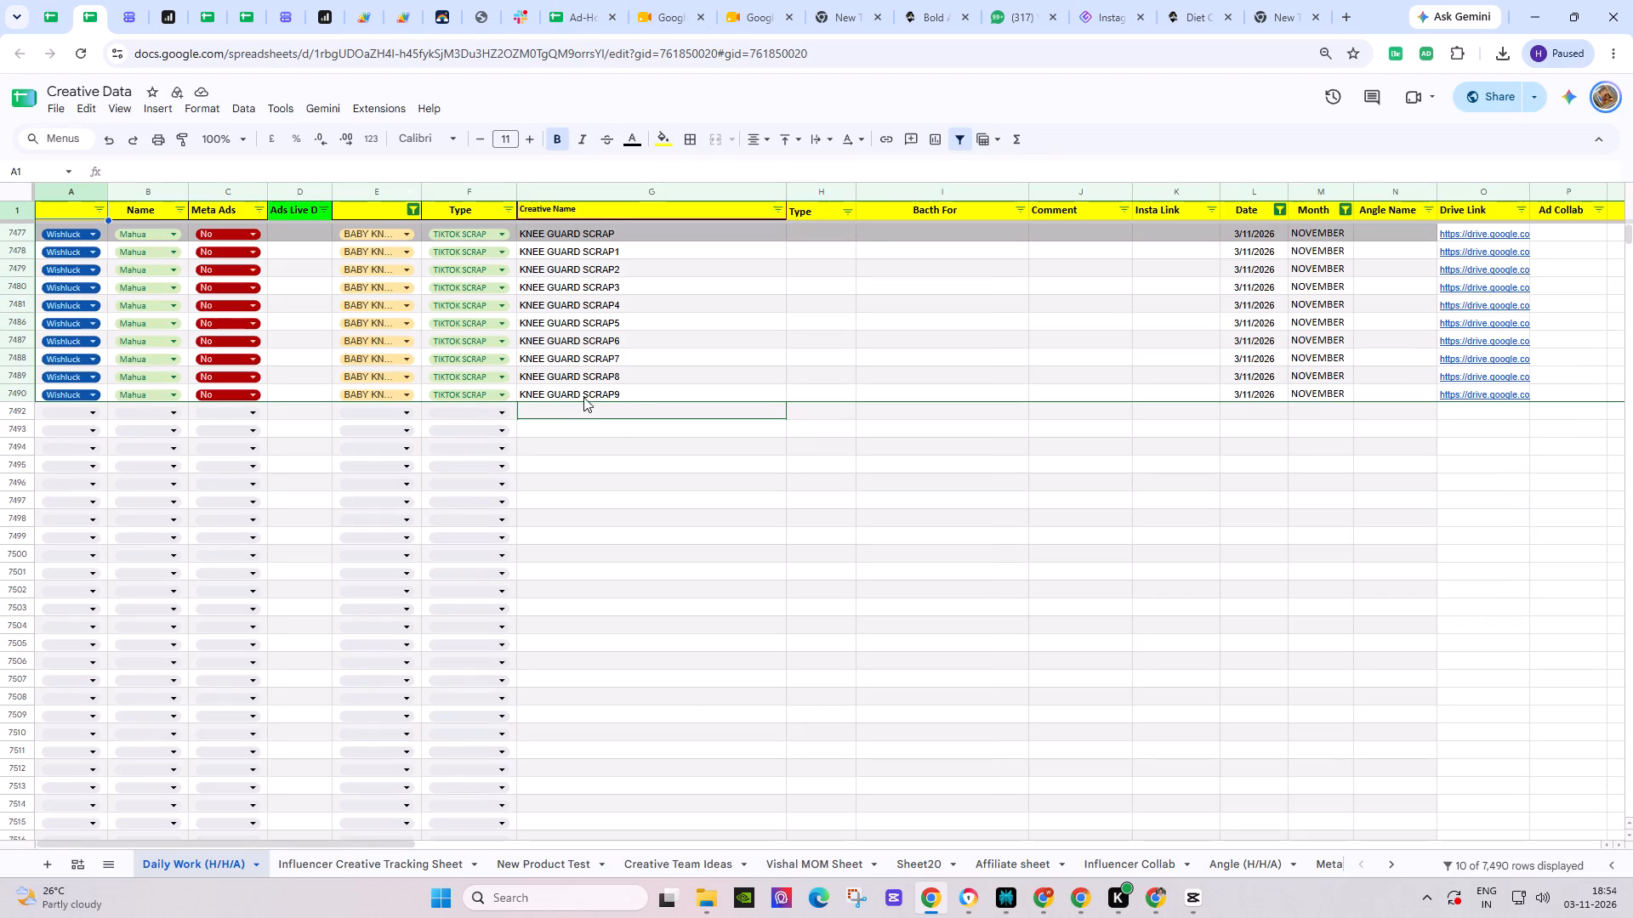